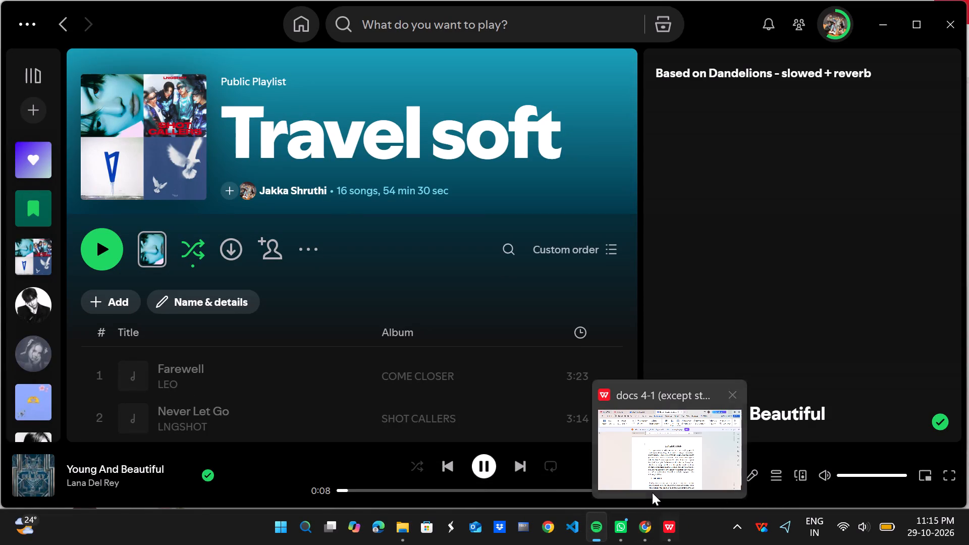
# Switch to WPS Office and detach docs 4-1 group.docx into its own window.
pyautogui.click(652, 493)
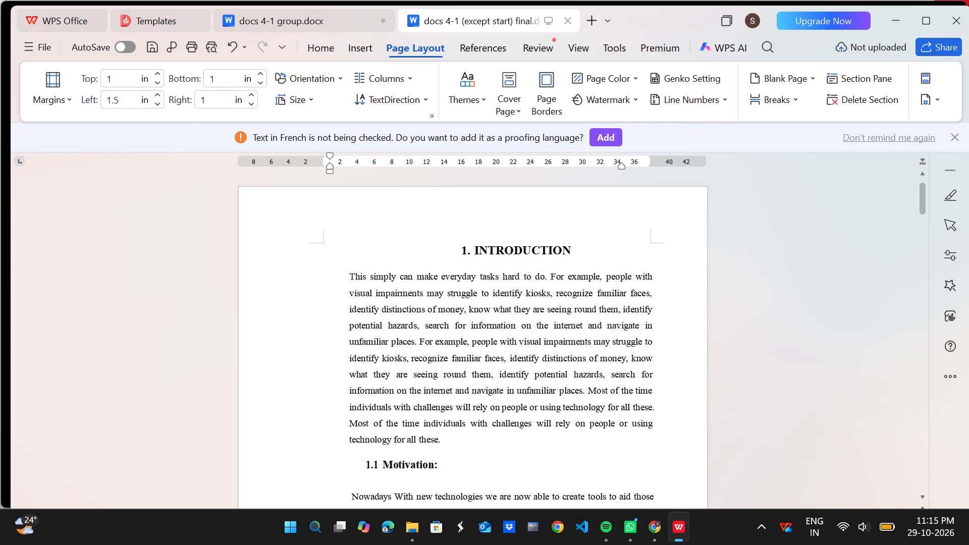
pyautogui.click(305, 8)
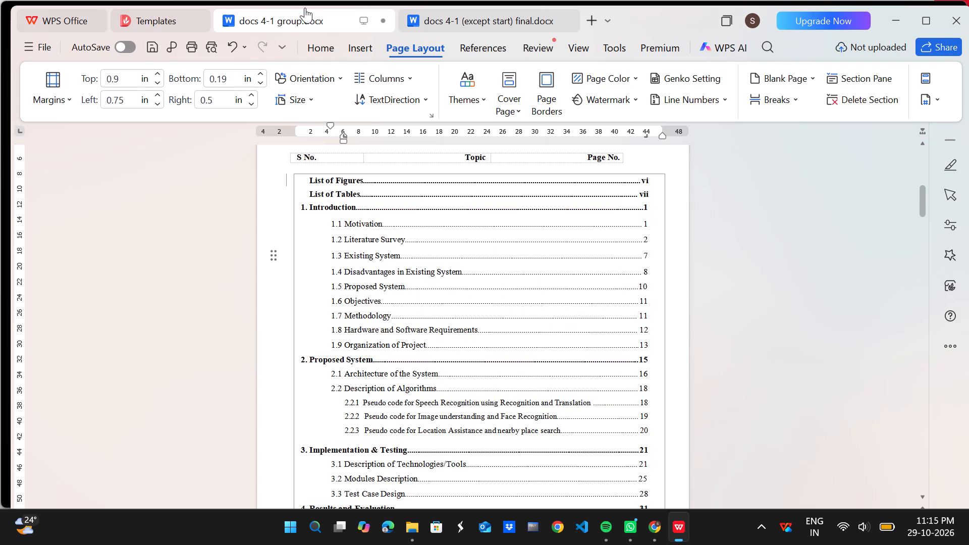
pyautogui.moveTo(340, 20); pyautogui.dragTo(466, 219)
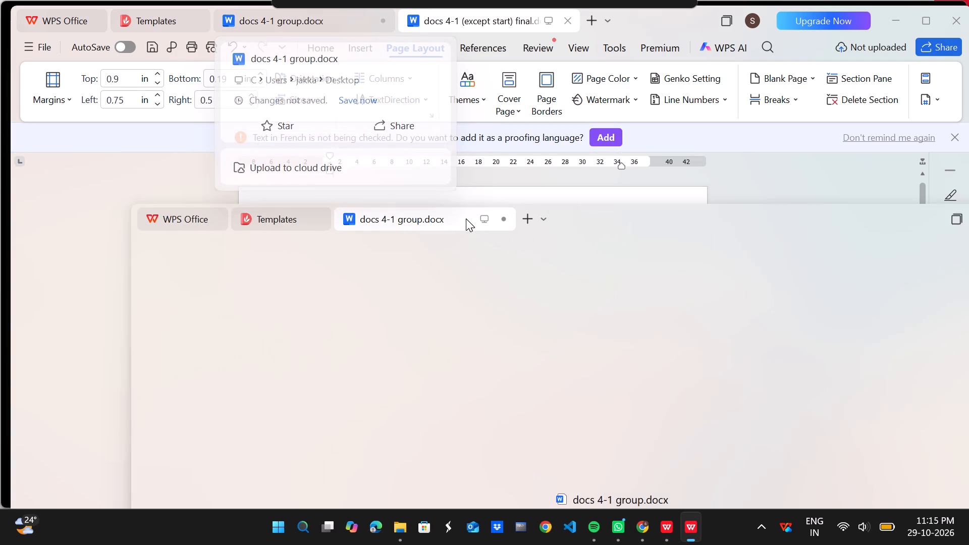
pyautogui.moveTo(466, 219); pyautogui.dragTo(439, 201)
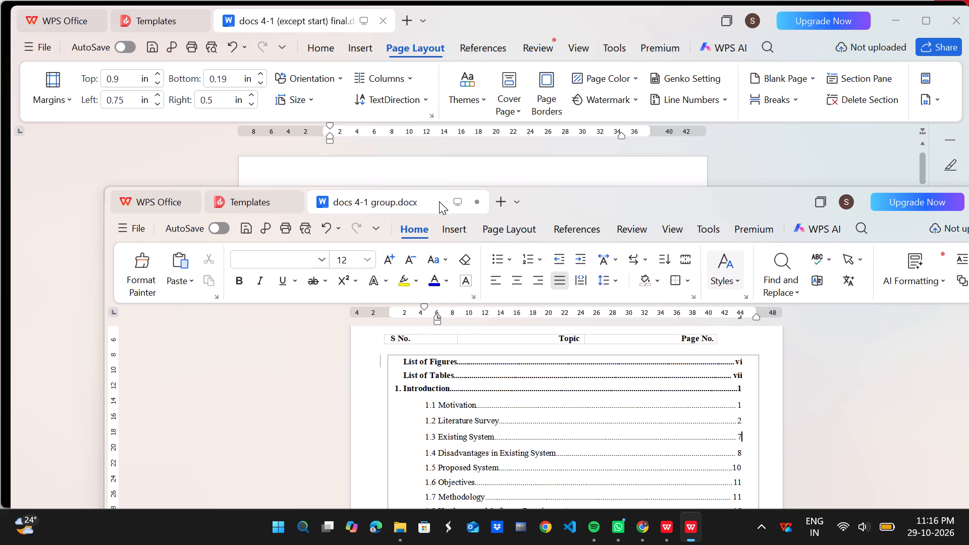
pyautogui.moveTo(439, 201); pyautogui.dragTo(350, 113)
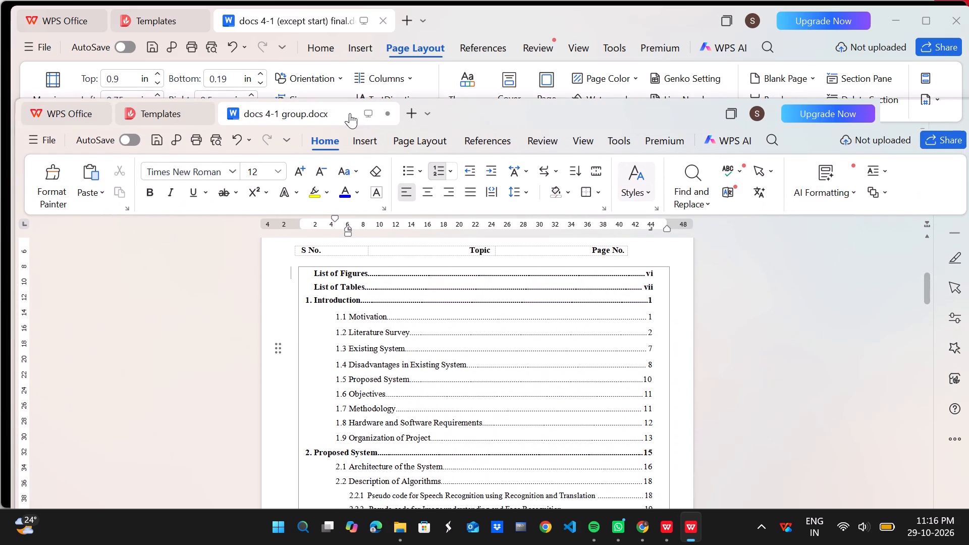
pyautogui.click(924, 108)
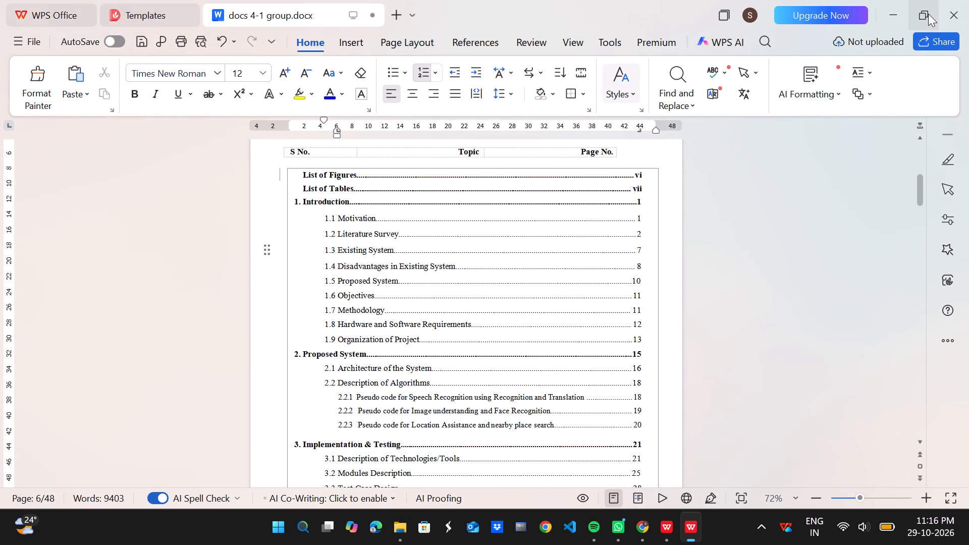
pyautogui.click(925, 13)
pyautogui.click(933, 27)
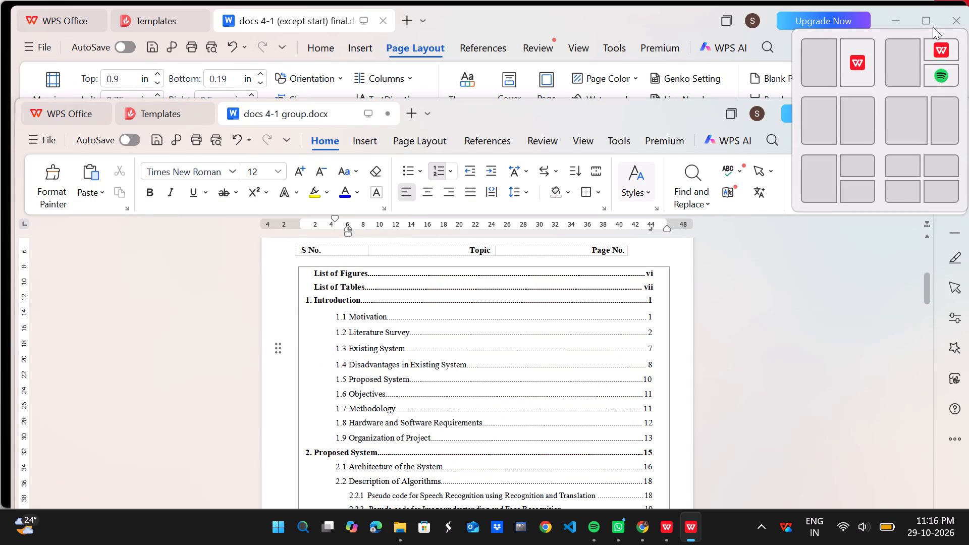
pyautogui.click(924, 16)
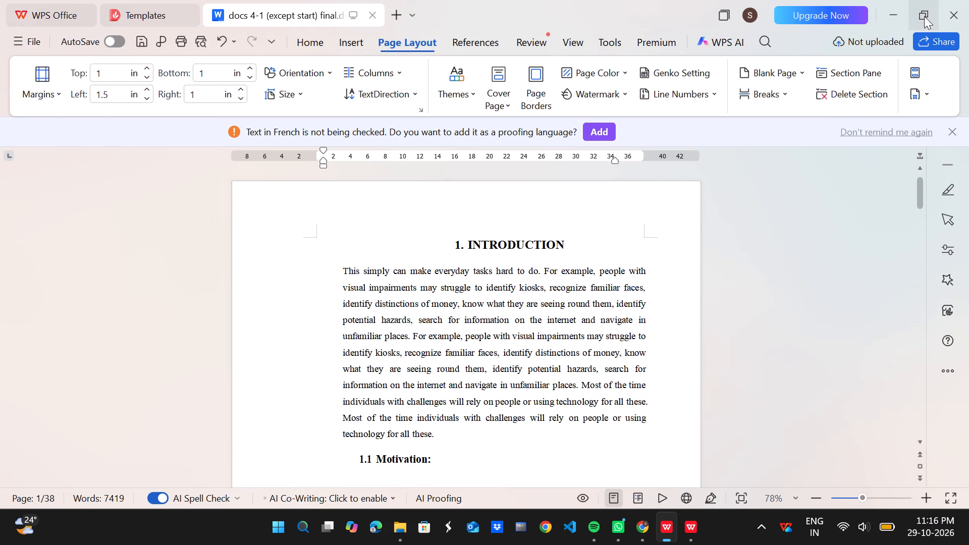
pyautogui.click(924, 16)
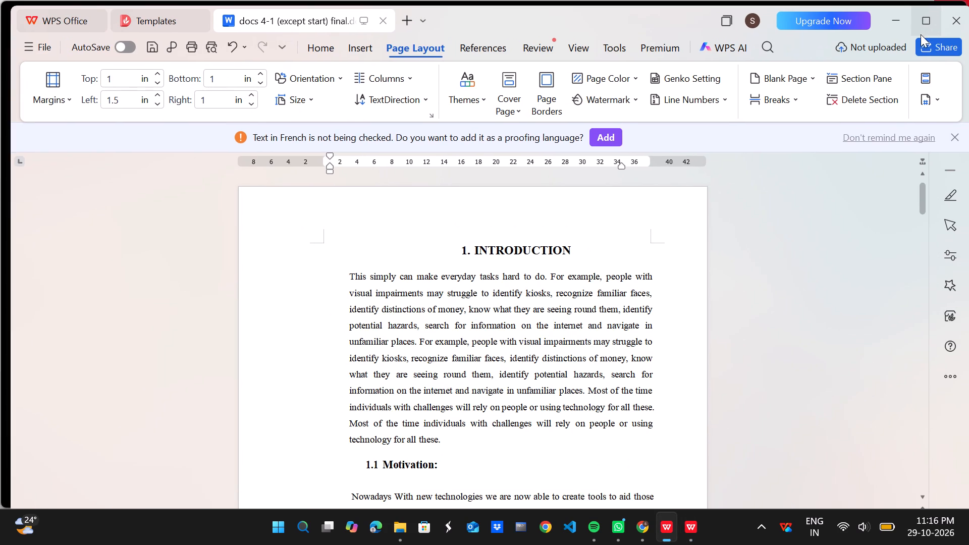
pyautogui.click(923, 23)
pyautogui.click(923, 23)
# Tile the two document windows side by side, with docs 4-1 (except start) final.docx in the left half.
pyautogui.moveTo(627, 11); pyautogui.dragTo(674, 88)
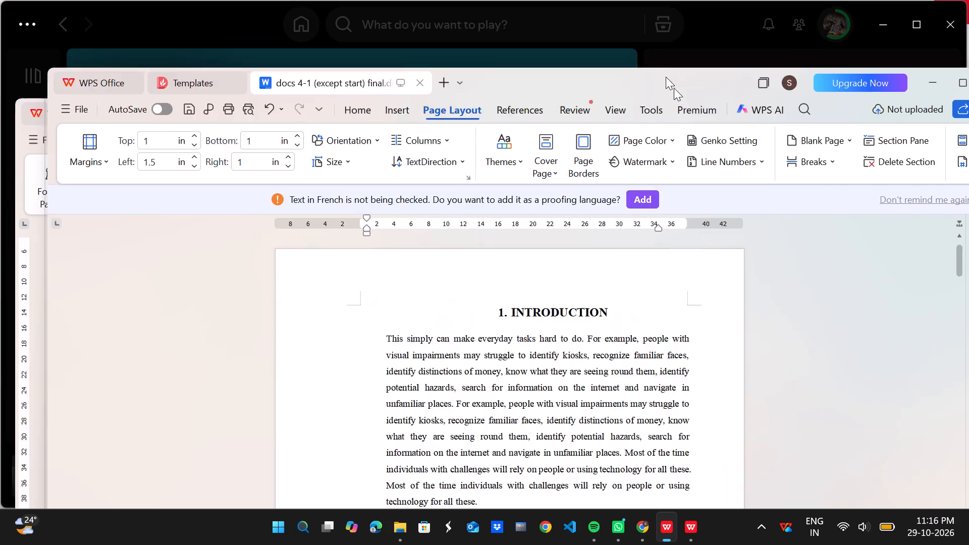
pyautogui.moveTo(674, 88); pyautogui.dragTo(660, 19)
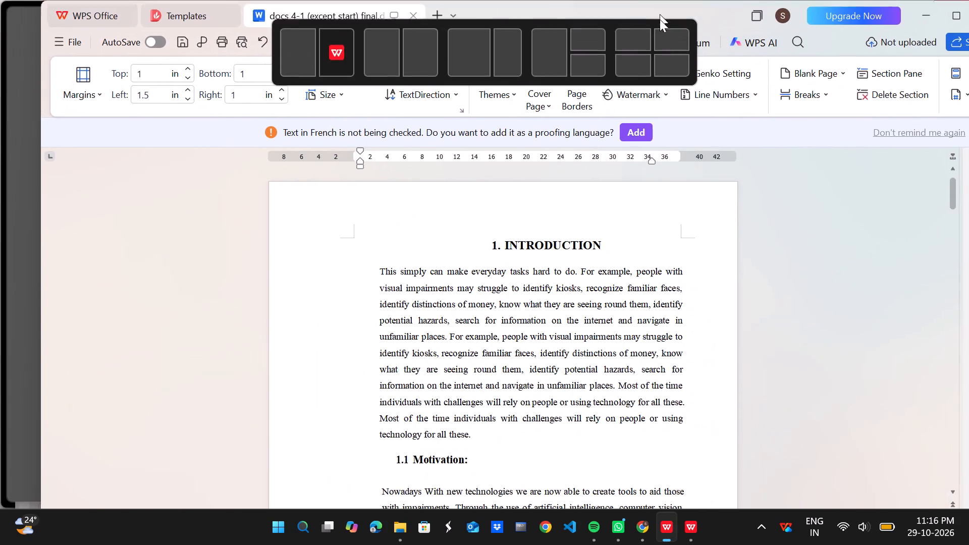
pyautogui.moveTo(660, 19); pyautogui.dragTo(265, 57)
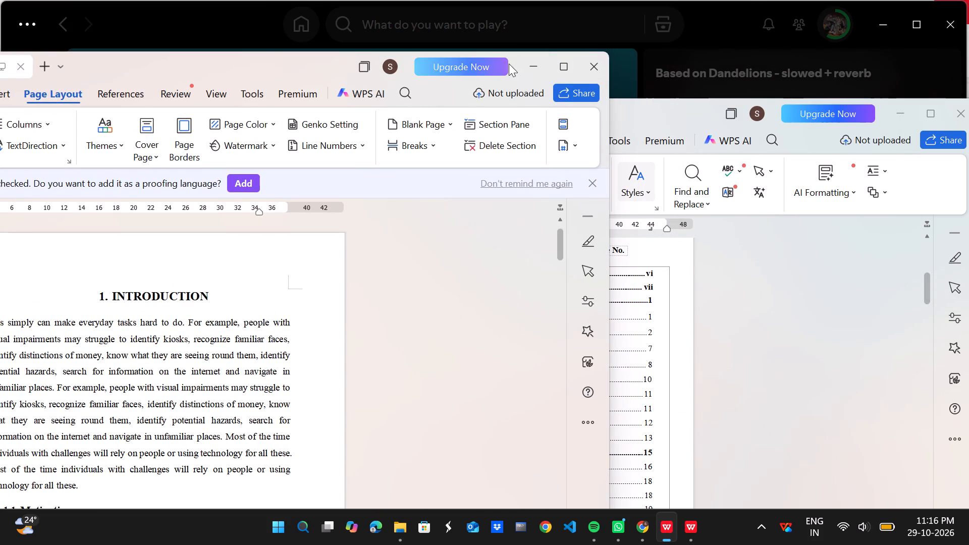
pyautogui.moveTo(275, 67); pyautogui.dragTo(293, 16)
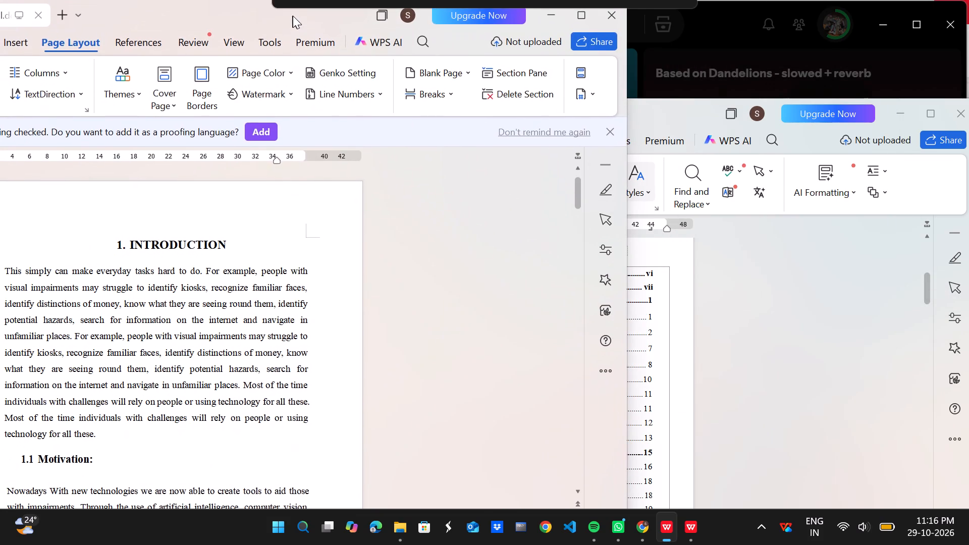
pyautogui.moveTo(293, 16); pyautogui.dragTo(297, 46)
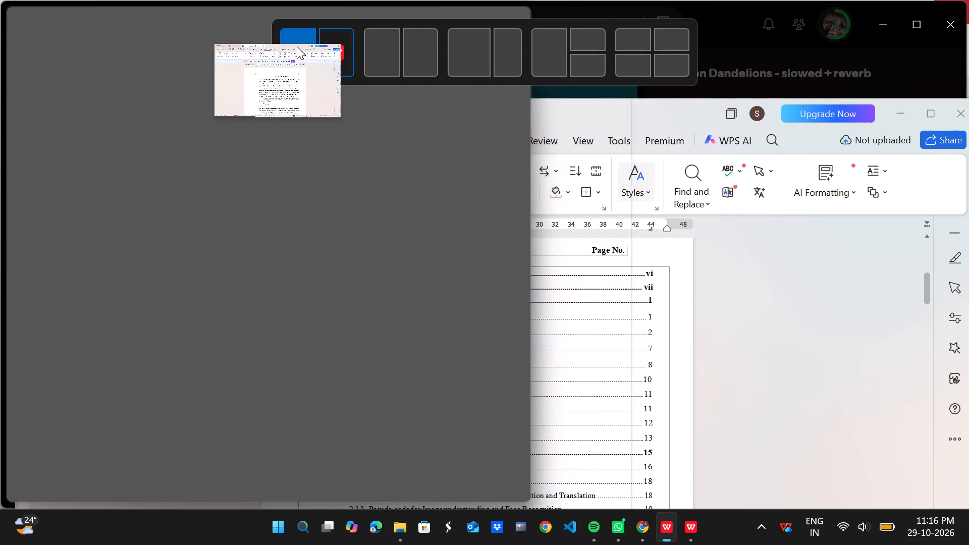
pyautogui.moveTo(297, 46); pyautogui.dragTo(300, 45)
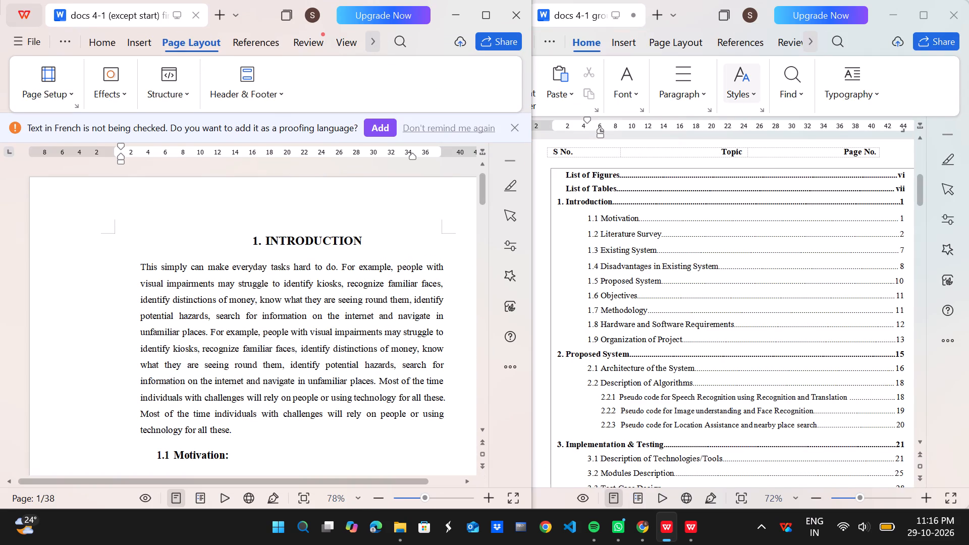
# Look through chapter 1 of docs 4-1 (except start) final.docx for the pages where sections 1.1 to 1.4 begin.
pyautogui.scroll(-2, 313, 324)
pyautogui.hscroll(-1, 313, 324)
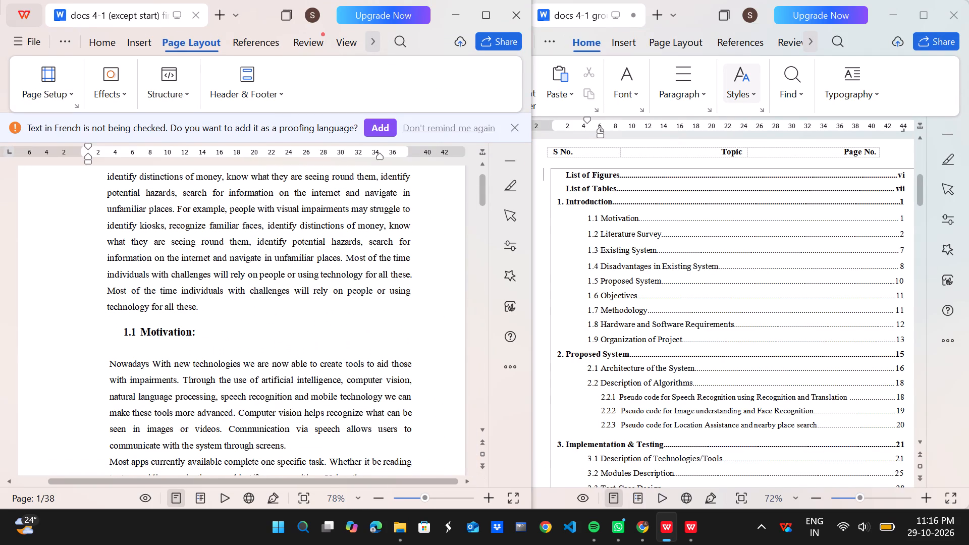
pyautogui.hscroll(-1, 313, 324)
pyautogui.scroll(-3, 313, 324)
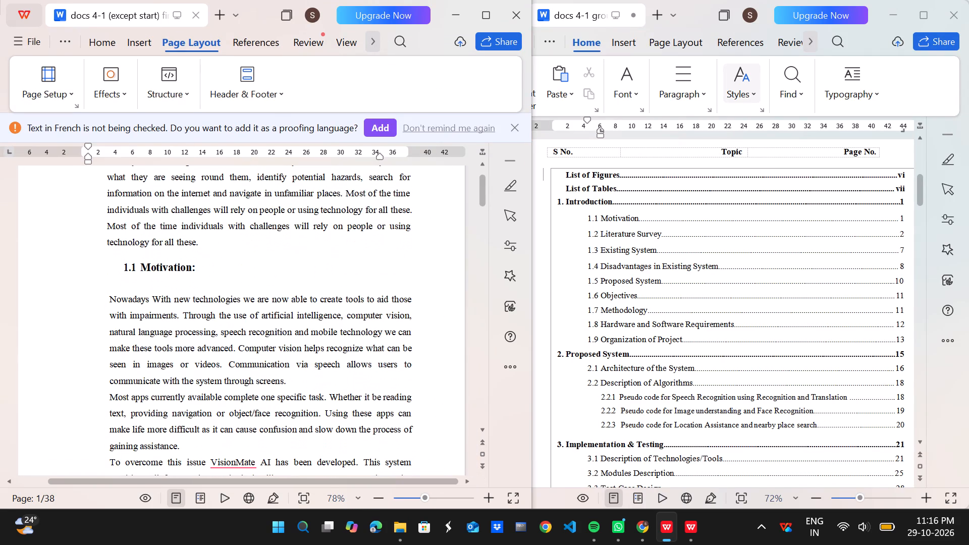
pyautogui.scroll(-16, 313, 324)
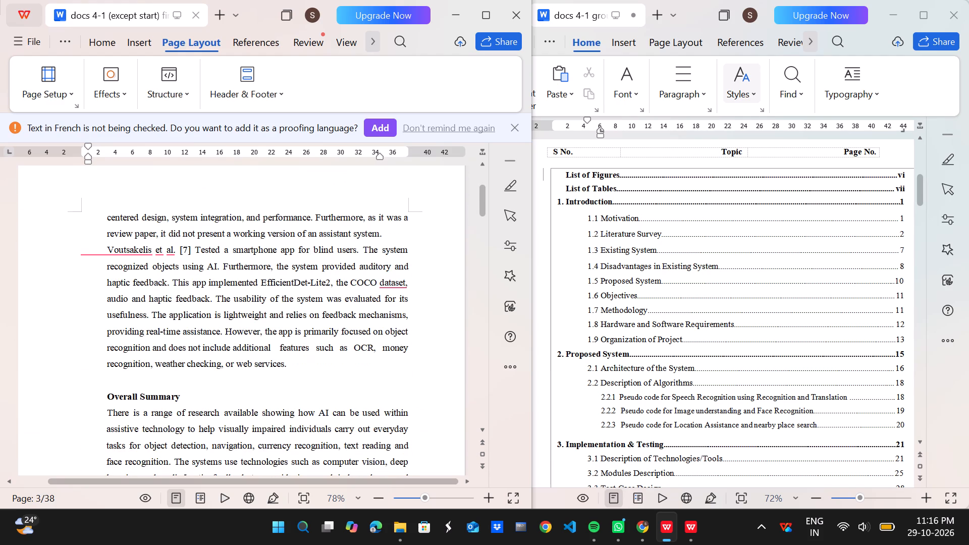
pyautogui.scroll(2, 313, 324)
pyautogui.scroll(-4, 313, 324)
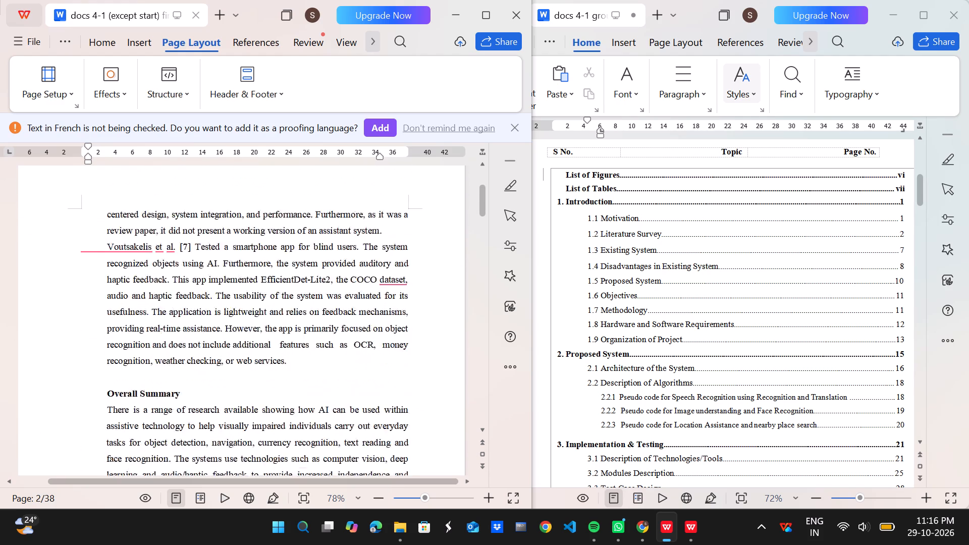
pyautogui.scroll(-8, 313, 324)
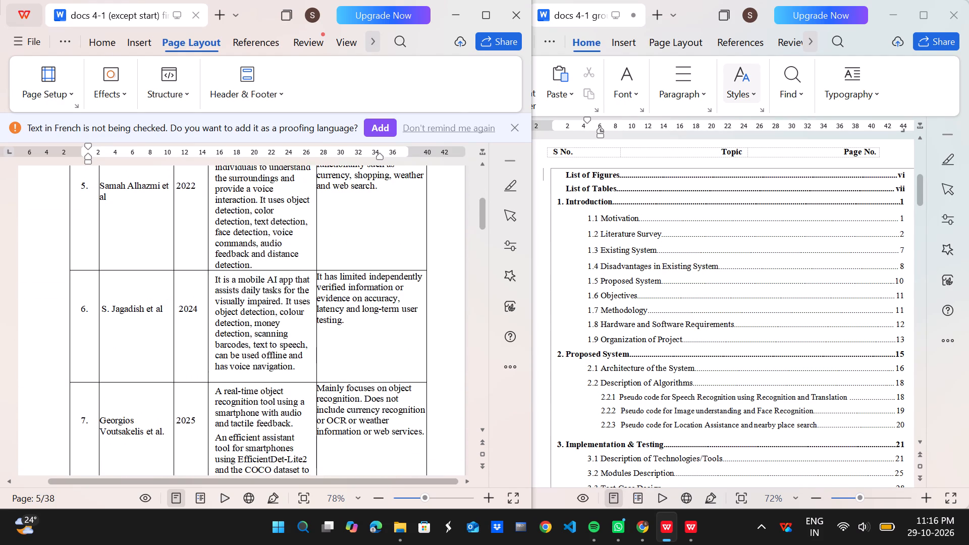
pyautogui.scroll(9, 313, 324)
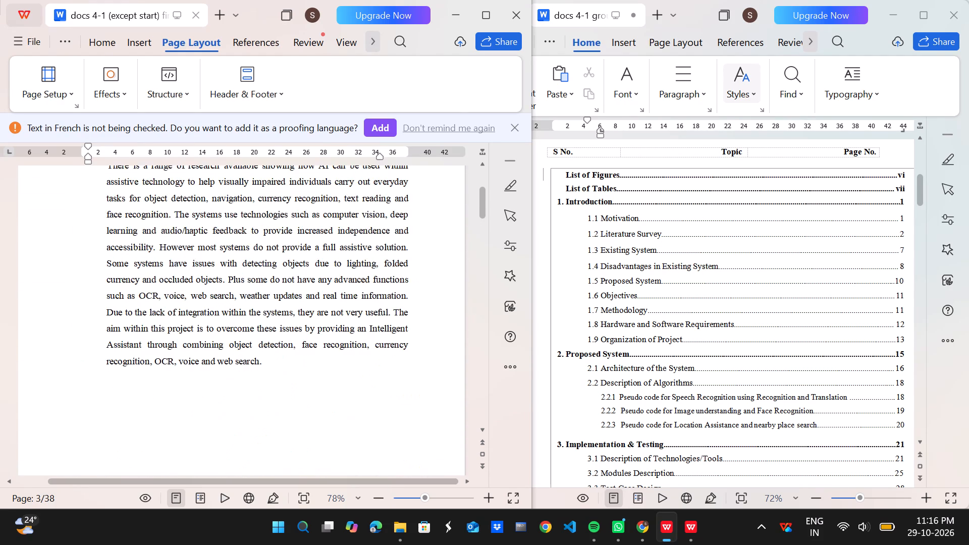
pyautogui.scroll(1, 313, 324)
pyautogui.scroll(-10, 313, 324)
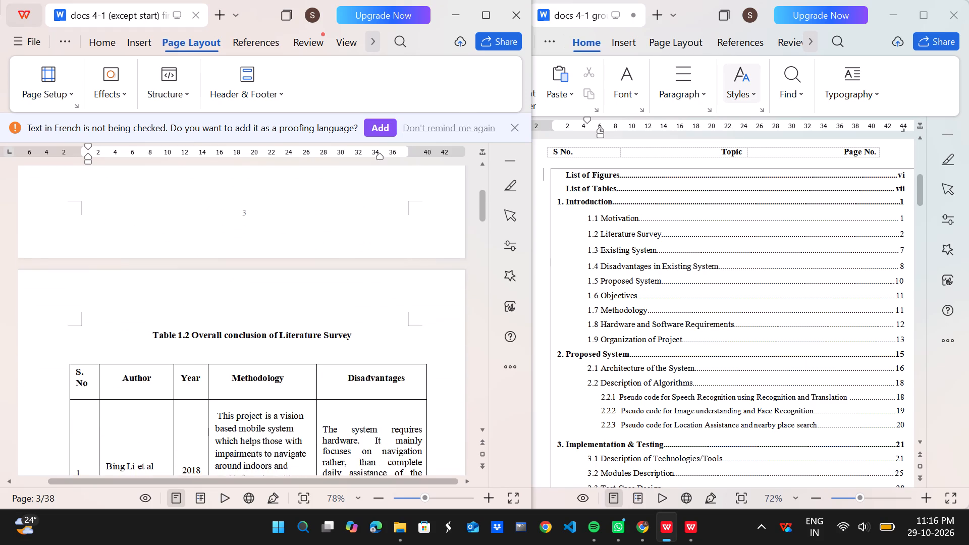
pyautogui.scroll(-8, 313, 324)
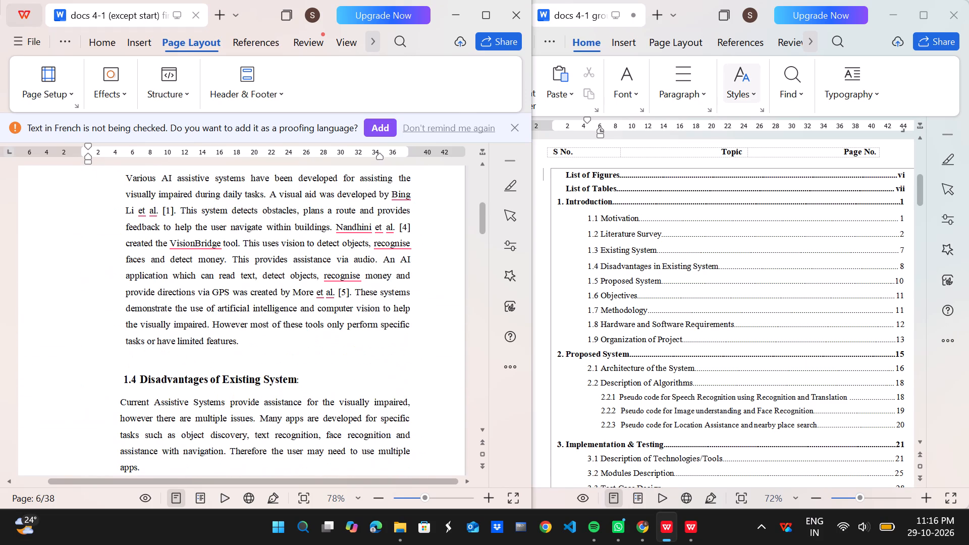
pyautogui.scroll(1, 313, 324)
pyautogui.scroll(-1, 313, 324)
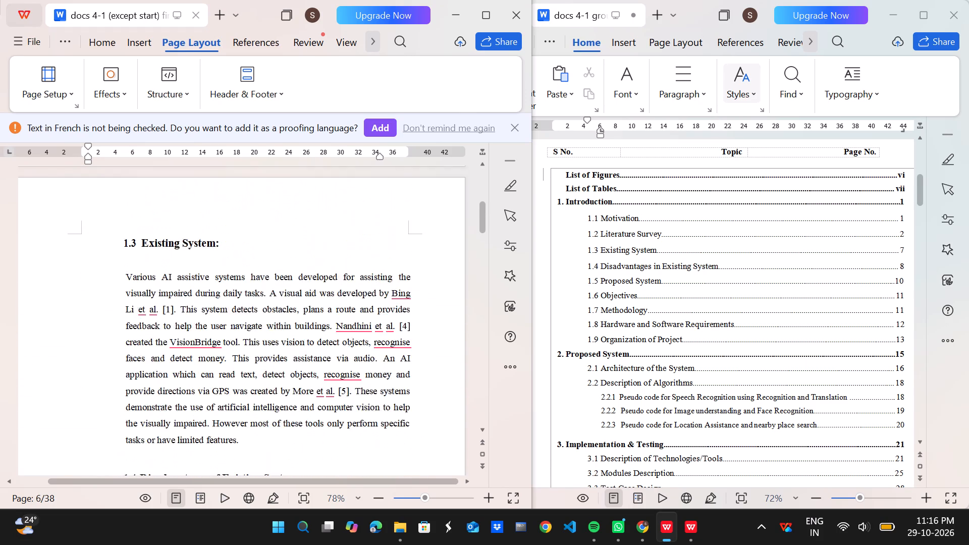
pyautogui.scroll(-2, 313, 324)
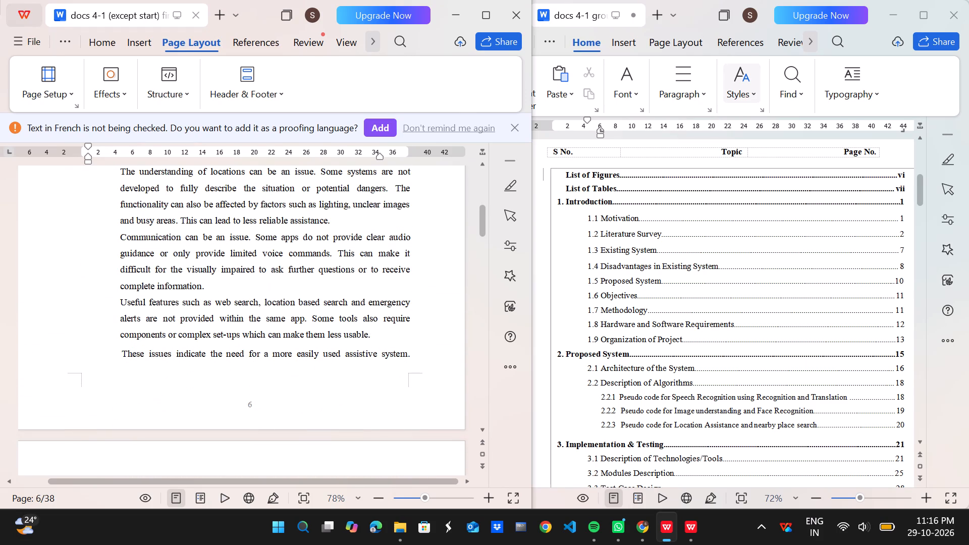
# Set the contents page numbers of 1.3 Existing System and 1.4 Disadvantages in Existing System to 6 in docs 4-1 group.docx.
pyautogui.click(905, 248)
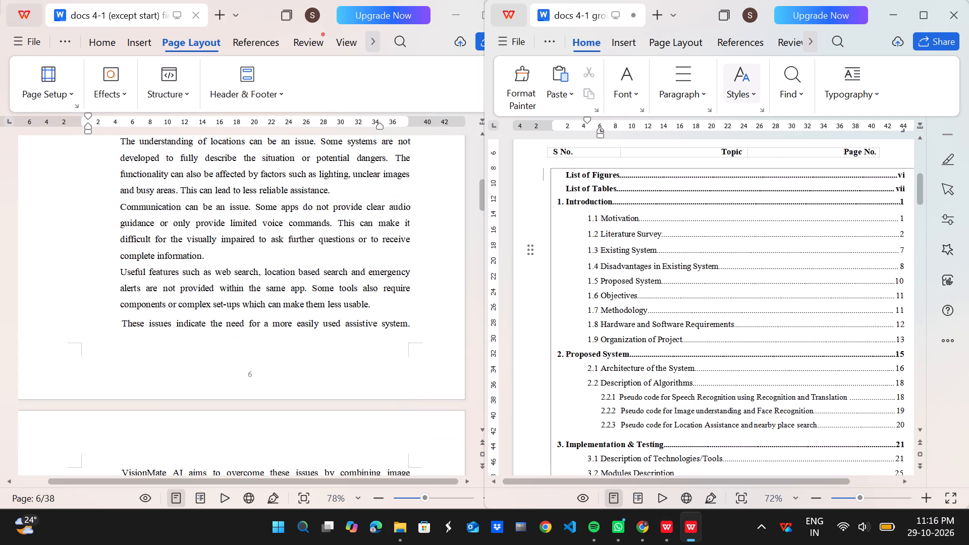
pyautogui.press('BackSpace')
pyautogui.press('6')
pyautogui.click(904, 266)
pyautogui.press('BackSpace')
pyautogui.press('6')
# Check the page where section 1.5 begins in the final document and set the contents page number of 1.5 Proposed System to 7.
pyautogui.scroll(2, 268, 313)
pyautogui.scroll(-7, 268, 313)
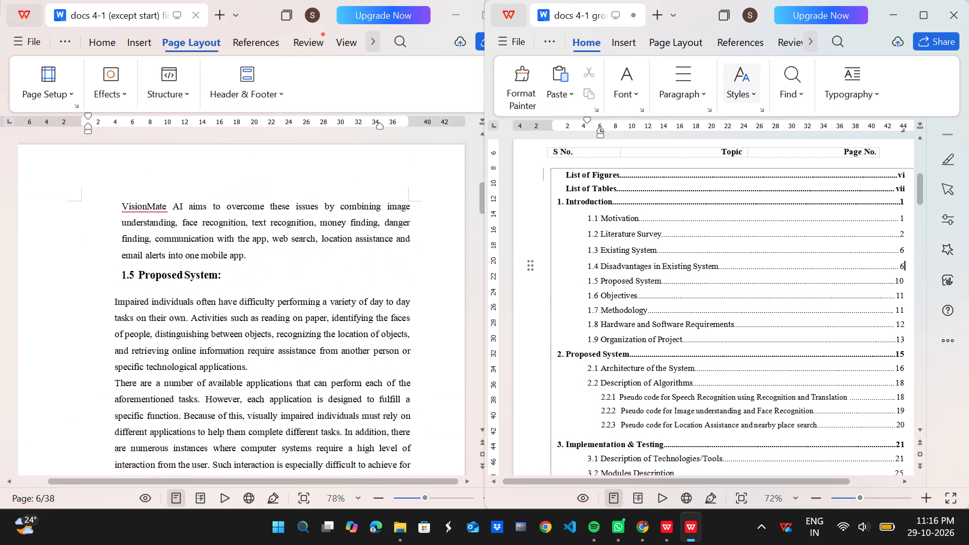
pyautogui.scroll(-7, 268, 313)
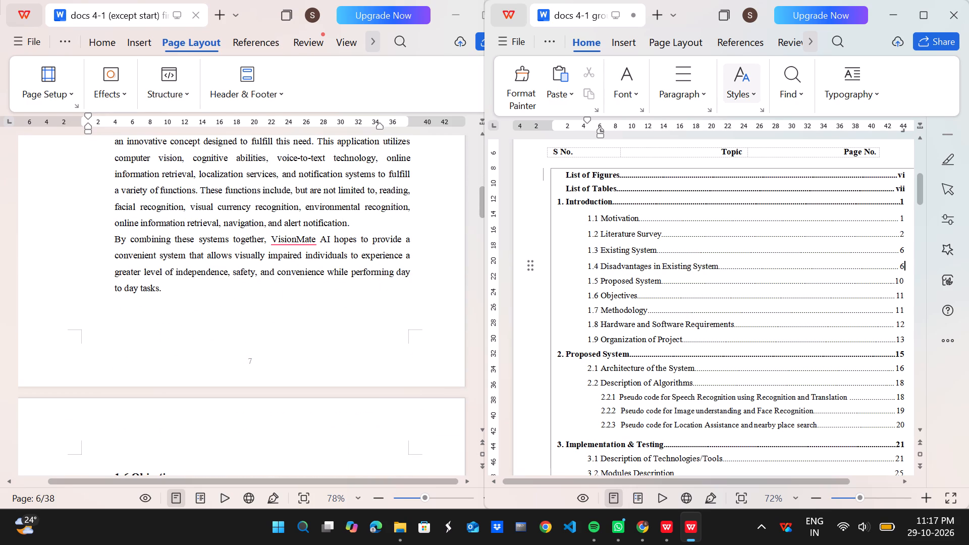
pyautogui.scroll(2, 255, 311)
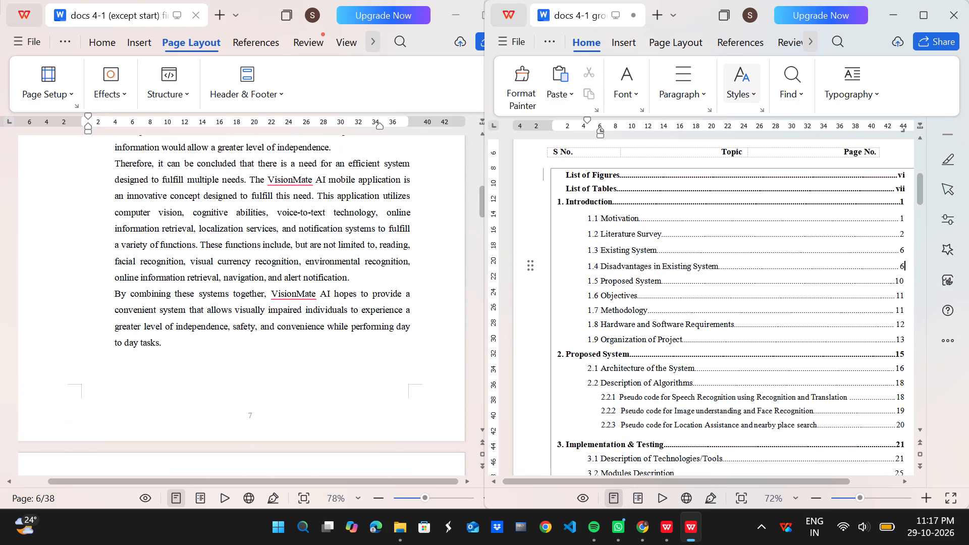
pyautogui.scroll(3, 255, 311)
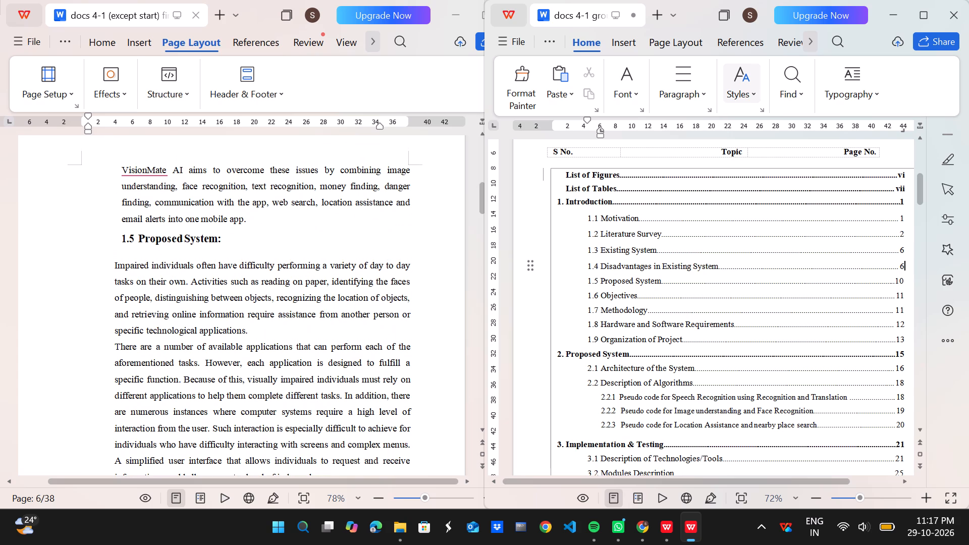
pyautogui.click(903, 281)
pyautogui.press('BackSpace')
pyautogui.press('BackSpace')
pyautogui.scroll(-4, 290, 395)
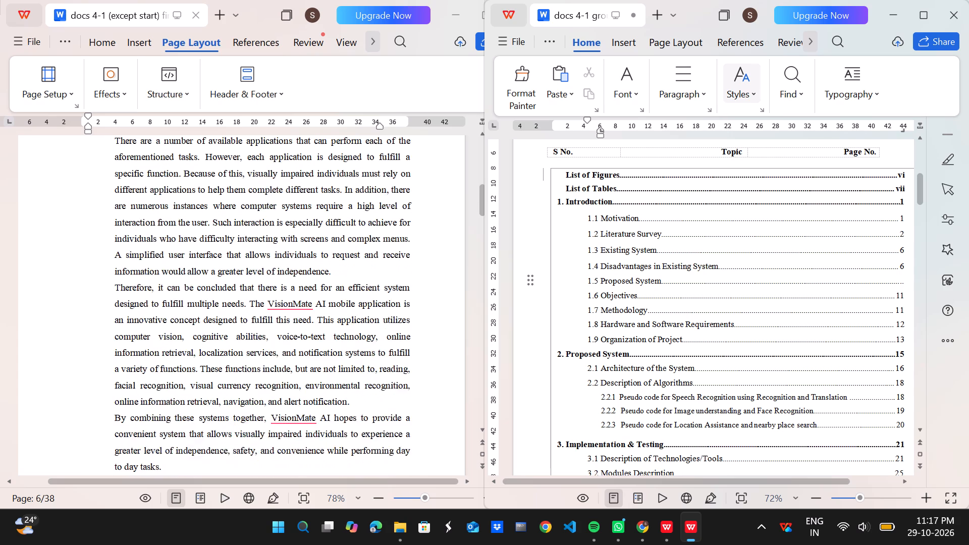
pyautogui.scroll(-5, 290, 395)
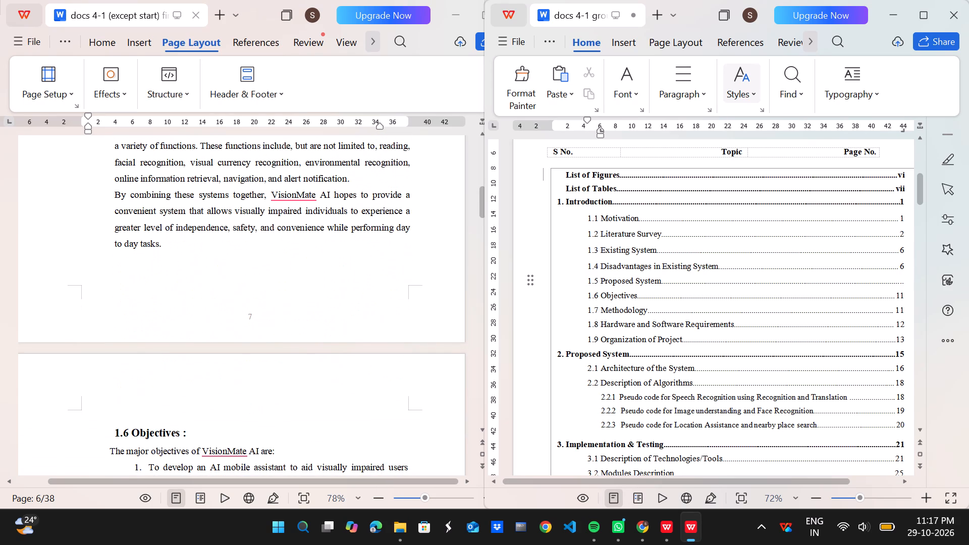
pyautogui.press('7')
# Check sections 1.6 and 1.7 in the final document and set the contents page numbers of 1.6 Objectives and 1.7 Methodology to 8.
pyautogui.scroll(-4, 123, 405)
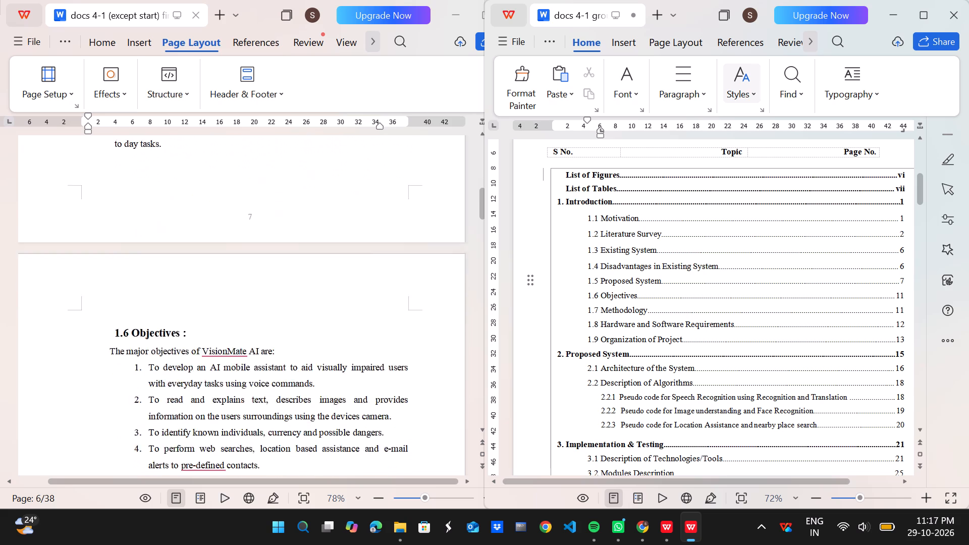
pyautogui.scroll(-6, 123, 405)
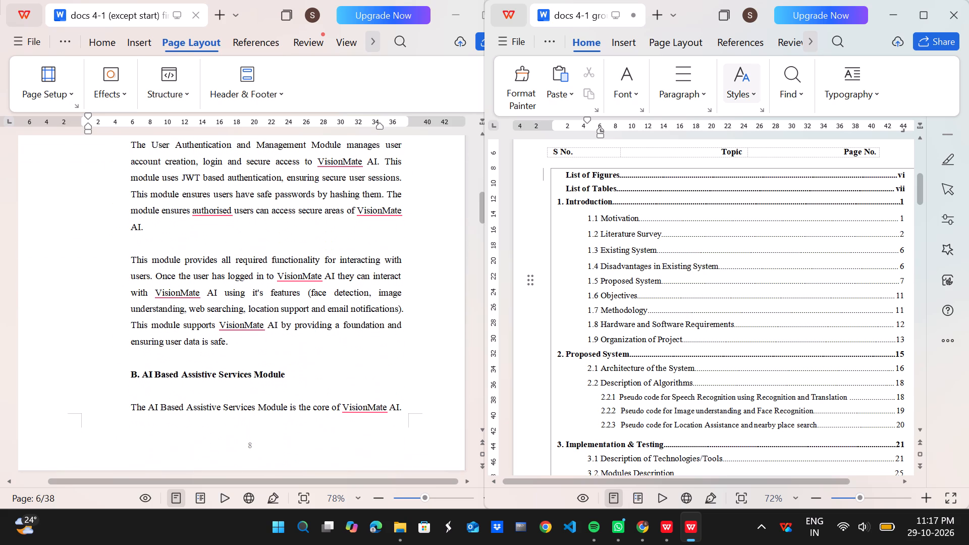
pyautogui.click(901, 299)
pyautogui.press('Right')
pyautogui.press('BackSpace')
pyautogui.press('BackSpace')
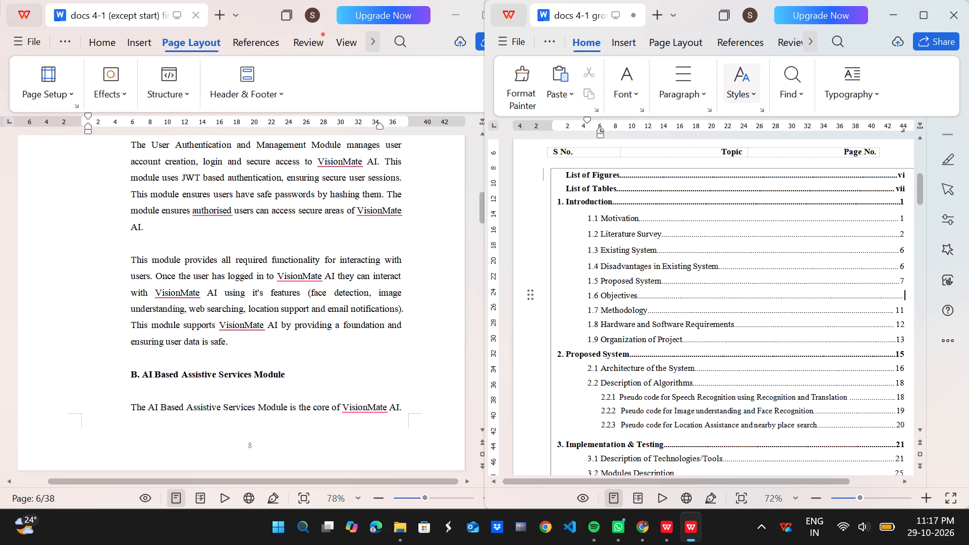
pyautogui.press('8')
pyautogui.press('Down')
pyautogui.press('BackSpace')
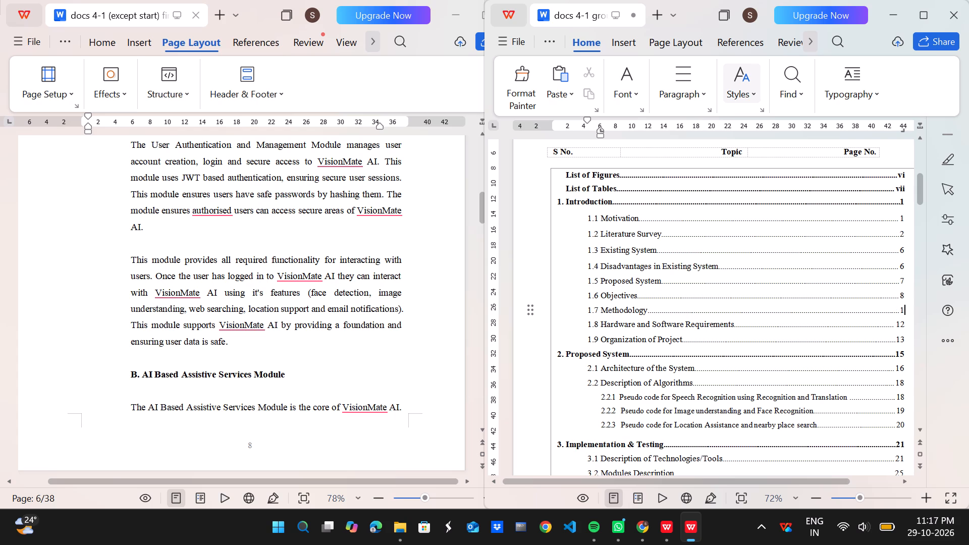
pyautogui.press('BackSpace')
pyautogui.press('8')
# Locate section 1.8 in the final document and set the contents page number of 1.8 Hardware and Software Requirements to 9.
pyautogui.scroll(-11, 384, 364)
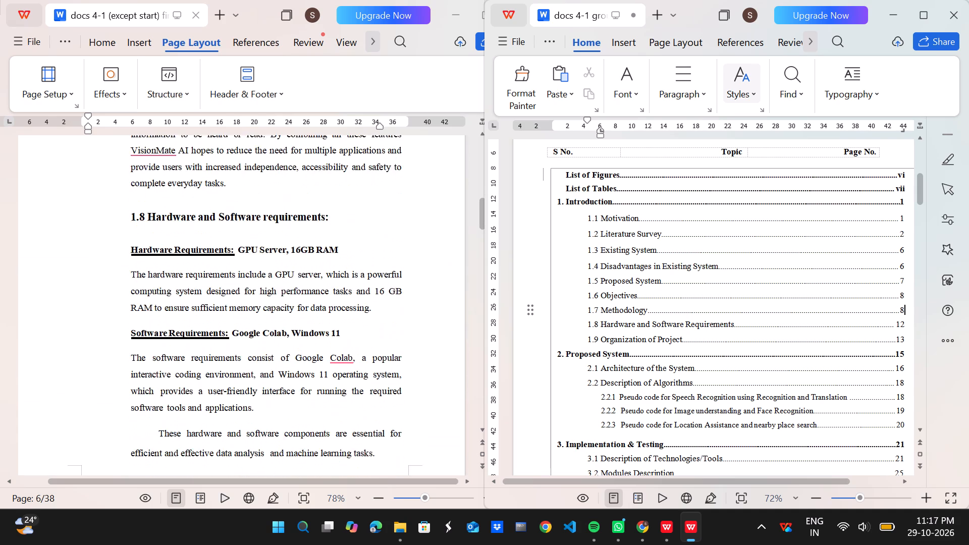
pyautogui.scroll(-1, 384, 364)
pyautogui.scroll(2, 384, 364)
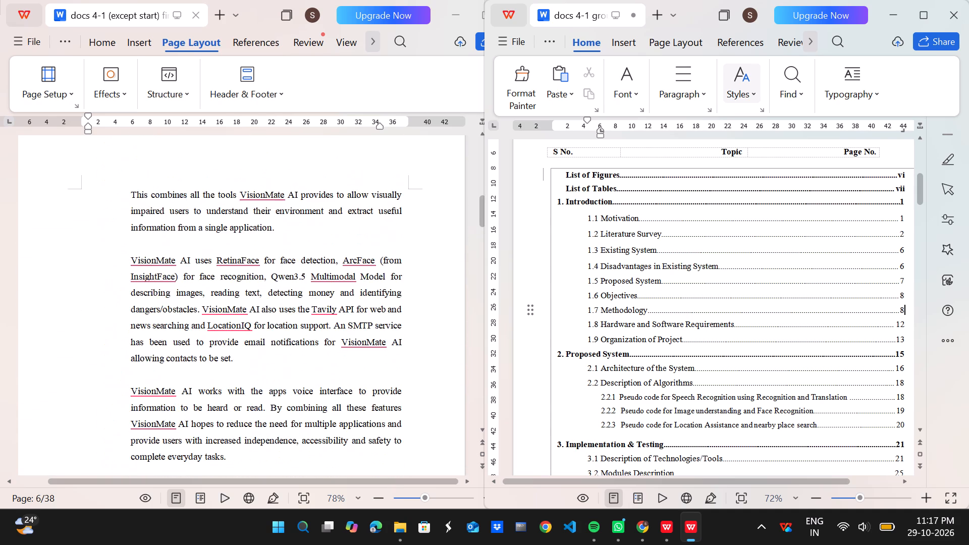
pyautogui.scroll(1, 384, 364)
pyautogui.scroll(-1, 384, 364)
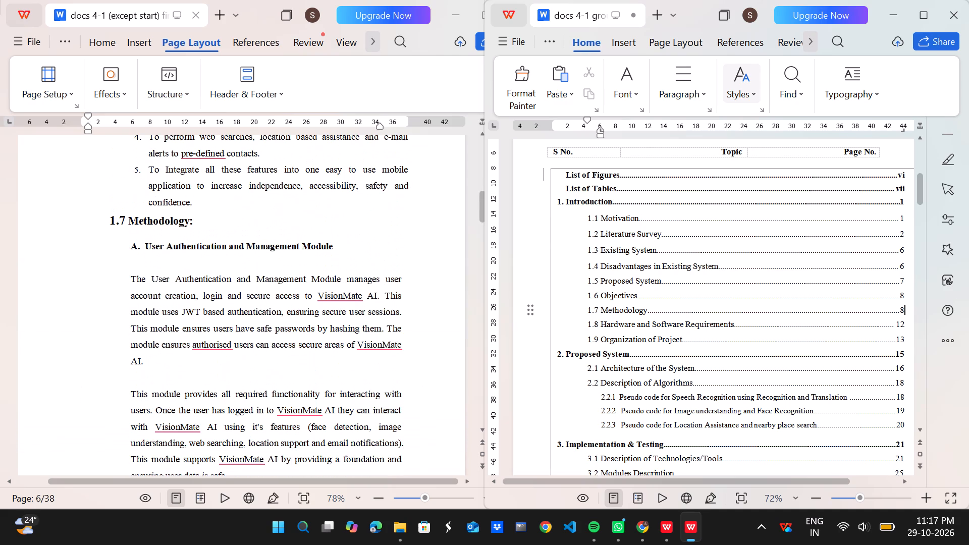
pyautogui.scroll(-7, 384, 364)
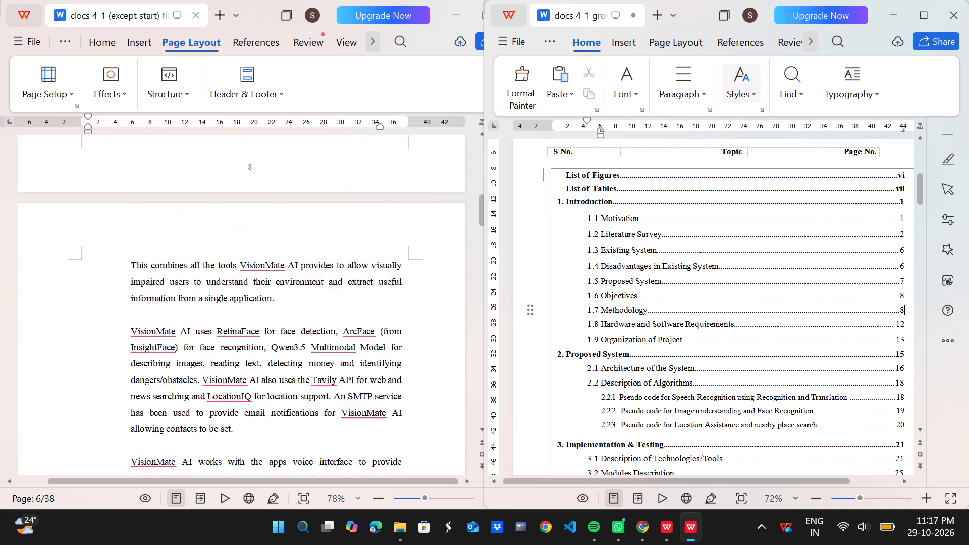
pyautogui.scroll(-3, 384, 364)
pyautogui.scroll(2, 384, 364)
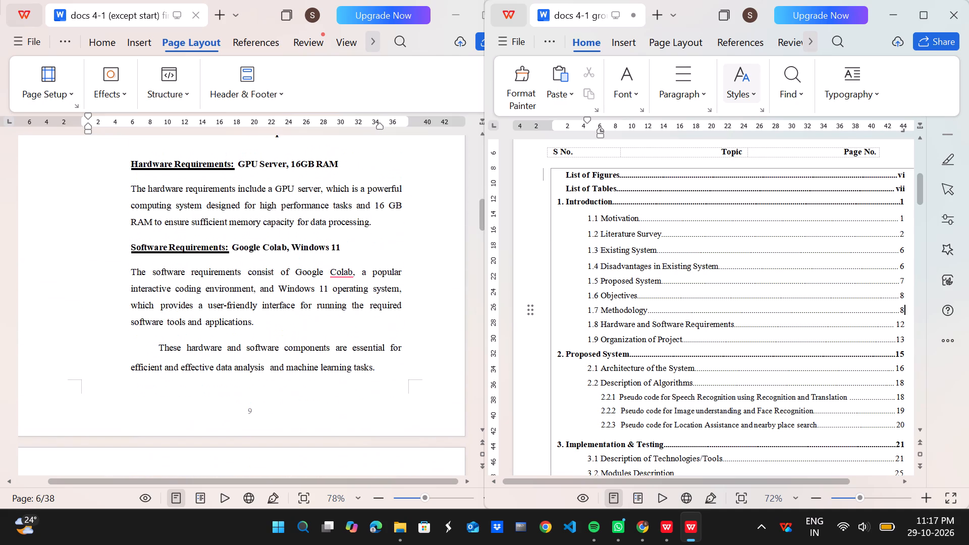
pyautogui.scroll(1, 384, 364)
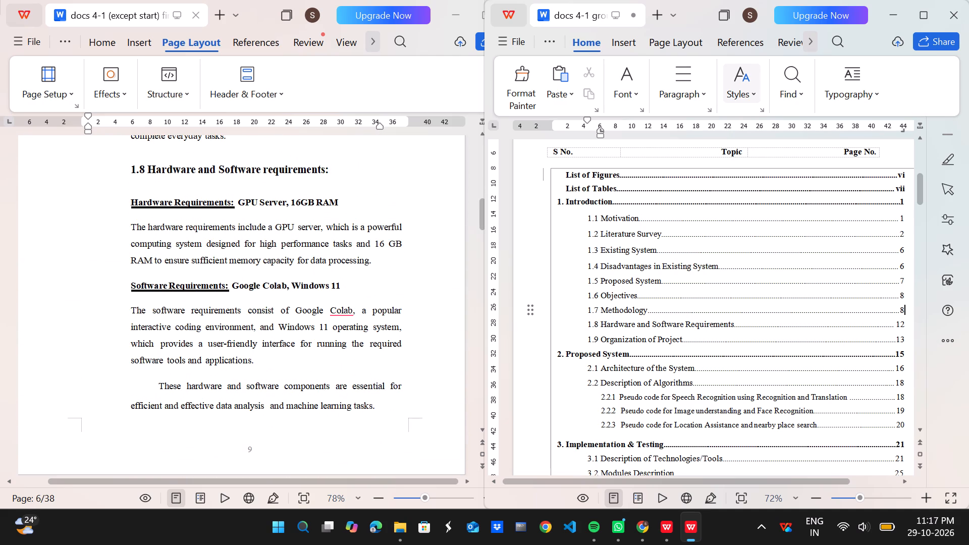
pyautogui.click(907, 323)
pyautogui.press('BackSpace')
pyautogui.press('BackSpace')
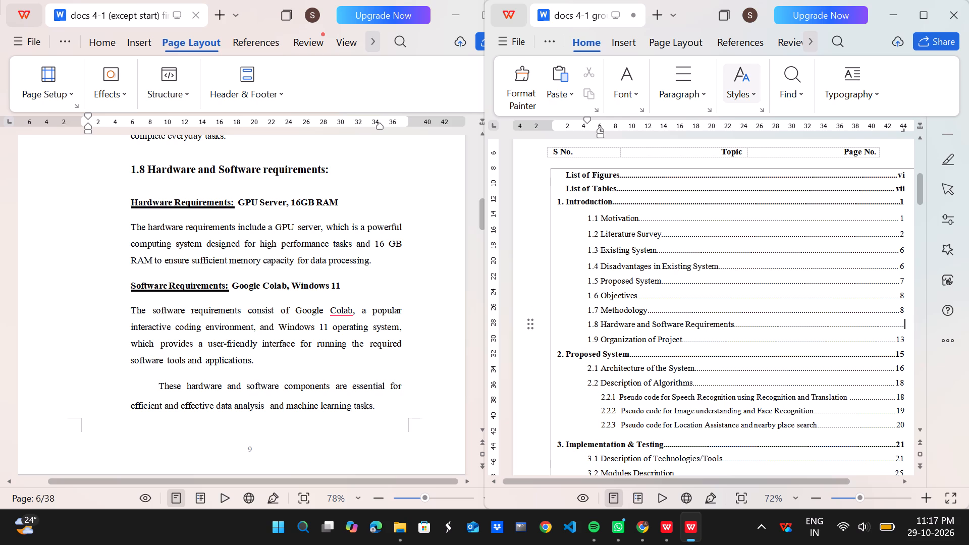
pyautogui.press('9')
# Locate section 1.9 in the final document and set the contents page number of 1.9 Organization of Project to 10.
pyautogui.scroll(-4, 335, 359)
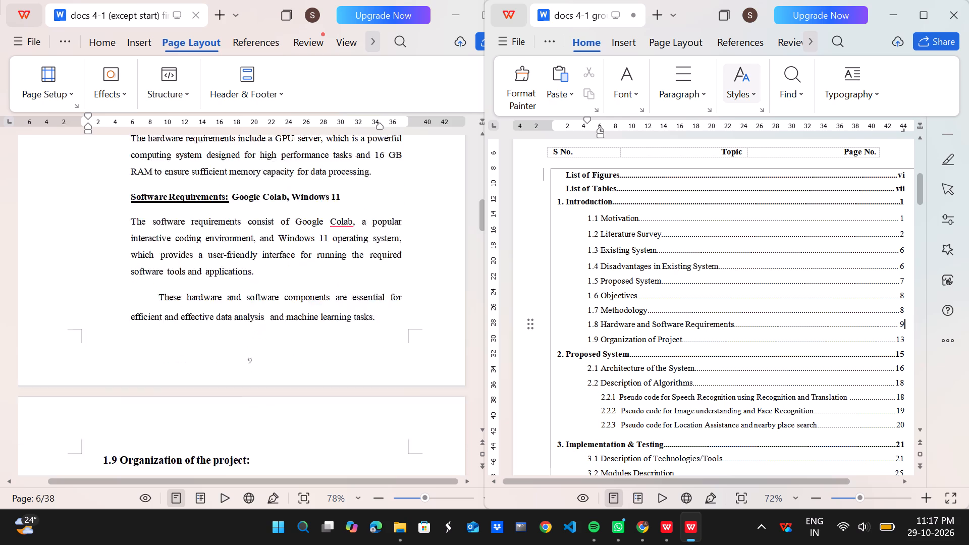
pyautogui.scroll(-8, 335, 359)
pyautogui.scroll(1, 335, 359)
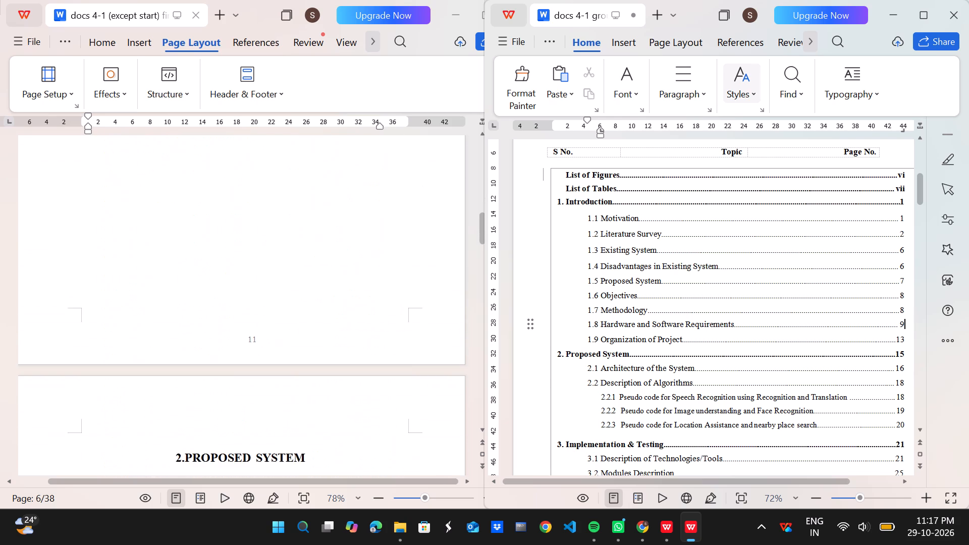
pyautogui.scroll(2, 335, 359)
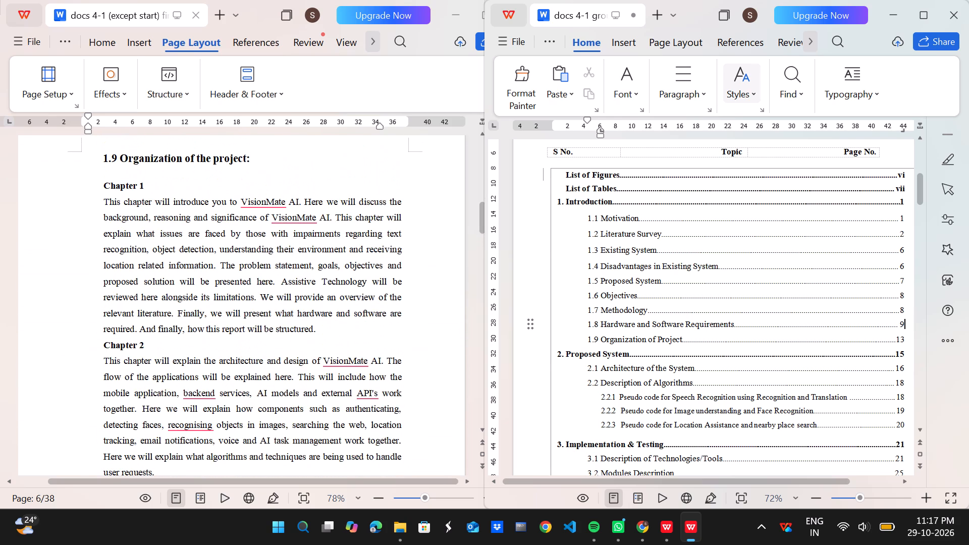
pyautogui.scroll(-4, 335, 359)
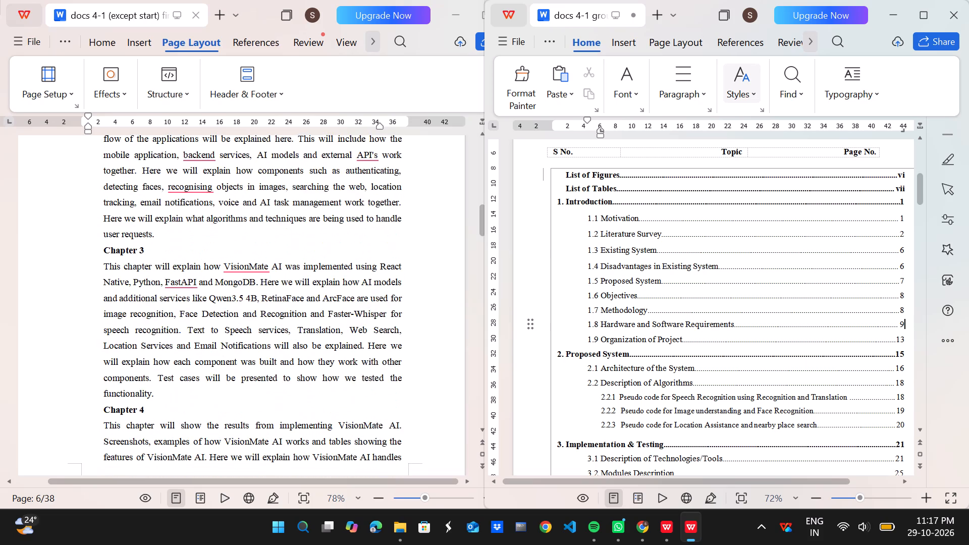
pyautogui.scroll(-2, 335, 359)
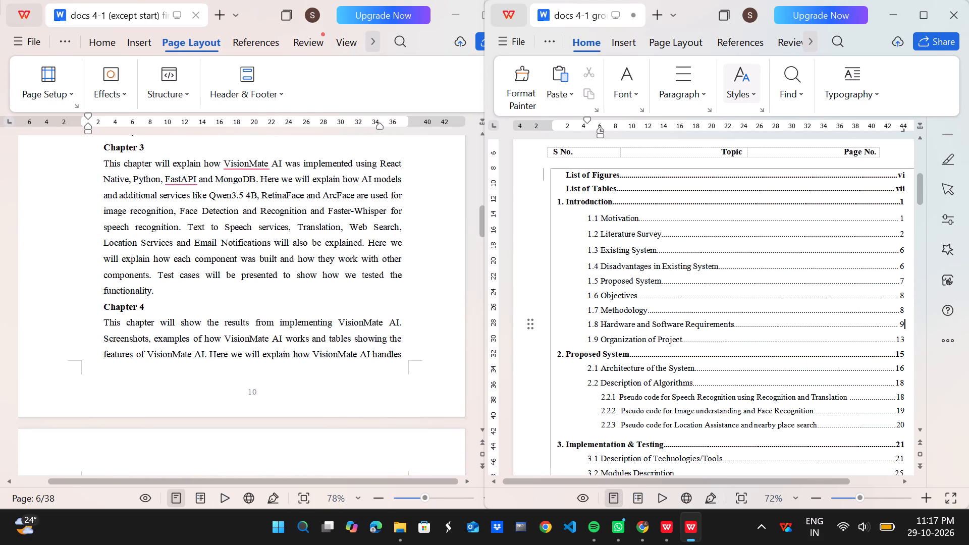
pyautogui.click(905, 333)
pyautogui.press('BackSpace')
pyautogui.press('BackSpace')
pyautogui.write('10')
# Locate the start of chapter 2 in the final document and set the contents page number of 2. Proposed System to 12.
pyautogui.scroll(-12, 275, 348)
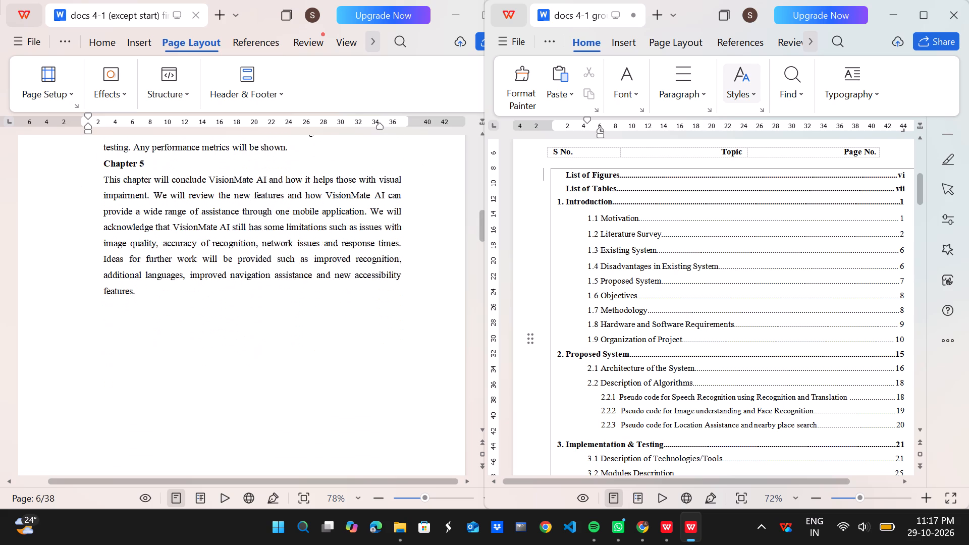
pyautogui.scroll(-7, 275, 348)
pyautogui.scroll(8, 275, 348)
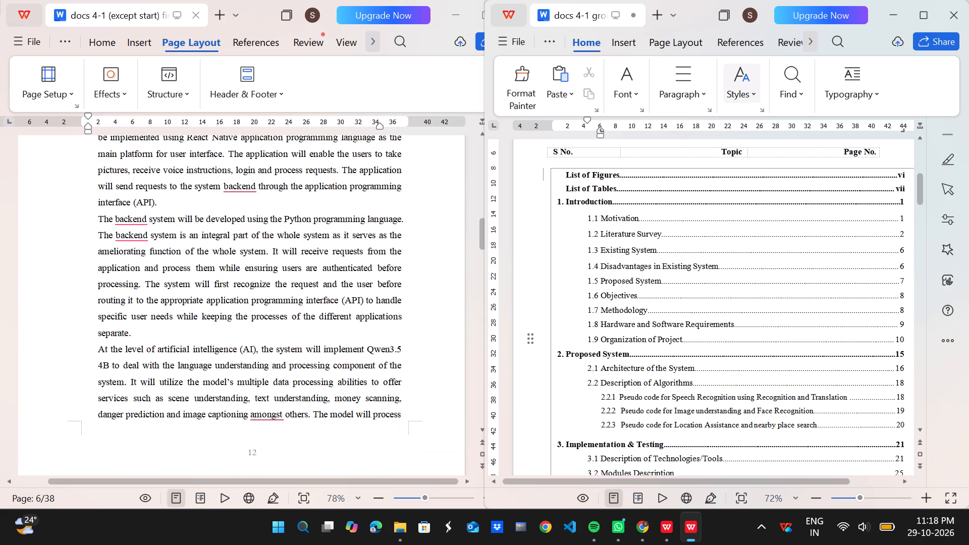
pyautogui.scroll(6, 275, 348)
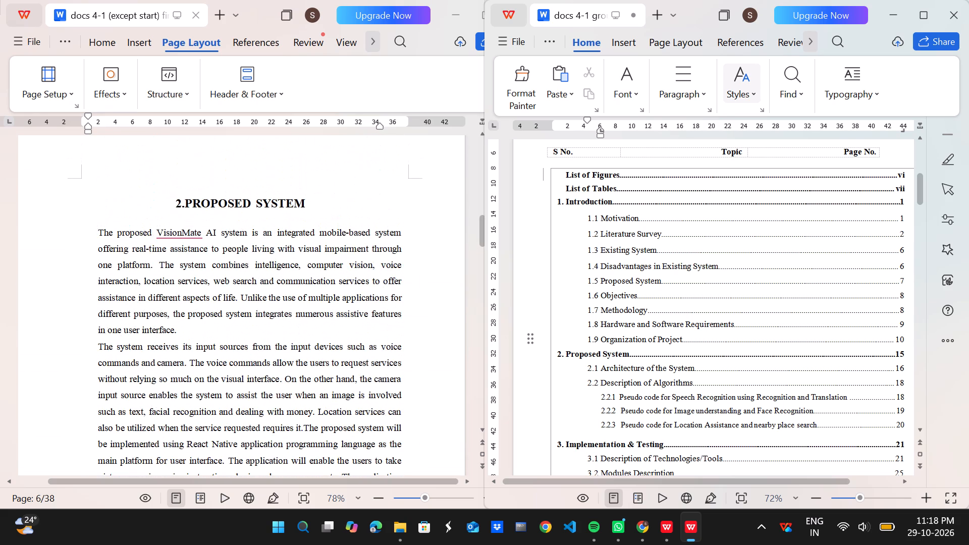
pyautogui.click(905, 351)
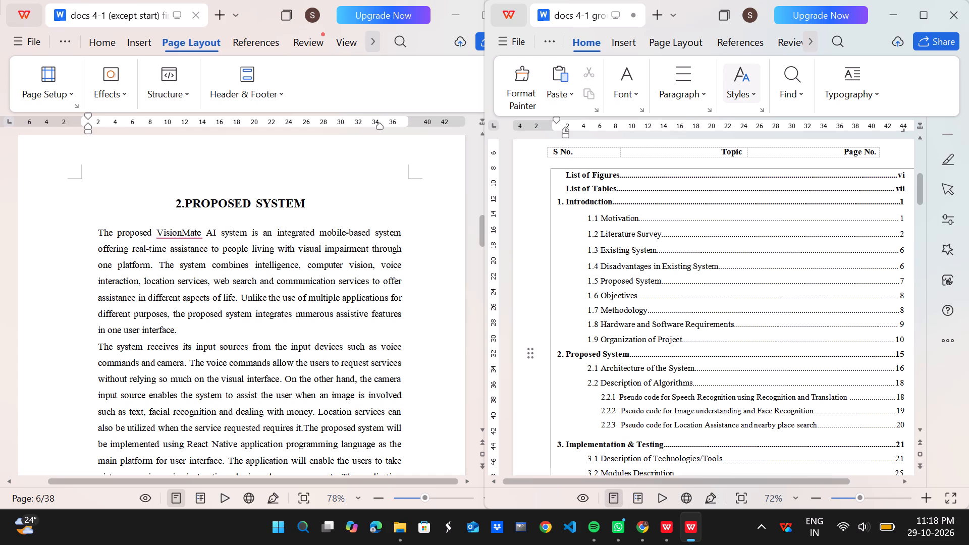
pyautogui.press('BackSpace')
pyautogui.press('2')
# Check the architecture section's page in the final document and set the contents page number of 2.1 Architecture of the System to 13.
pyautogui.scroll(-11, 444, 313)
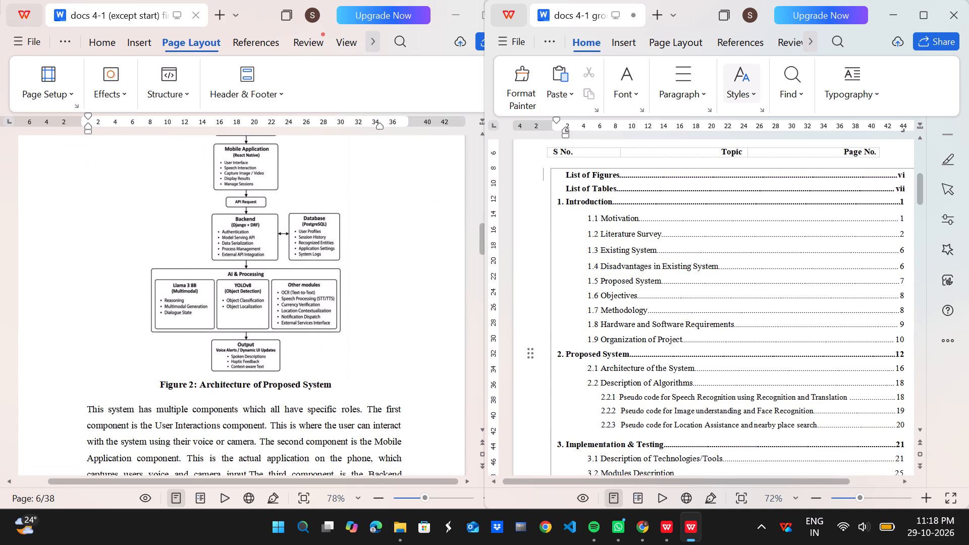
pyautogui.scroll(-3, 444, 313)
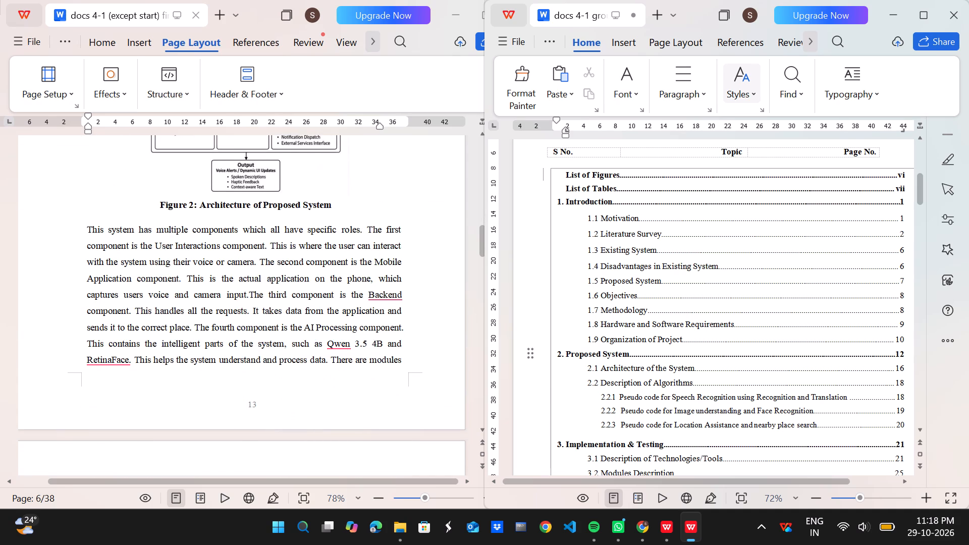
pyautogui.click(906, 367)
pyautogui.press('BackSpace')
pyautogui.press('3')
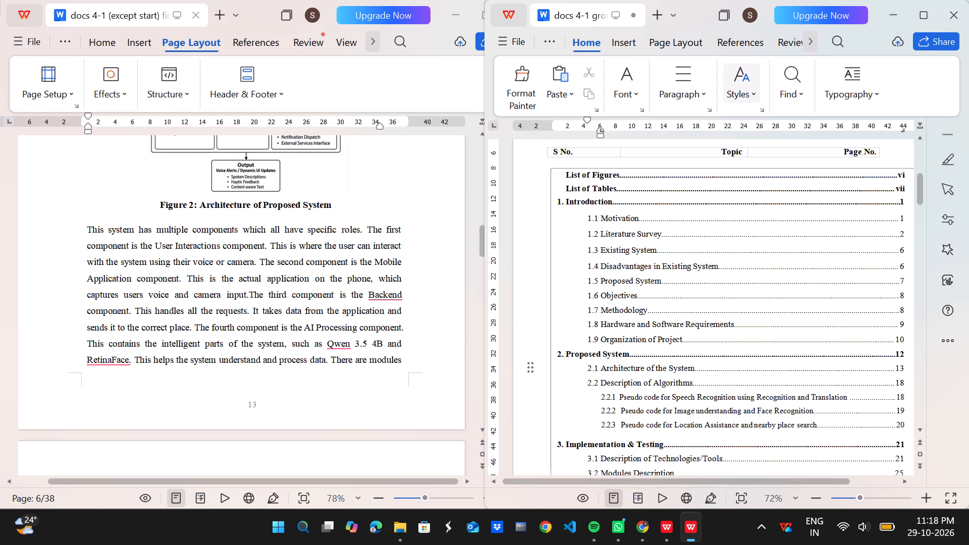
# Look through the final document from the architecture section to chapter 3, Implementation and Testing, to check where it starts.
pyautogui.scroll(-8, 268, 384)
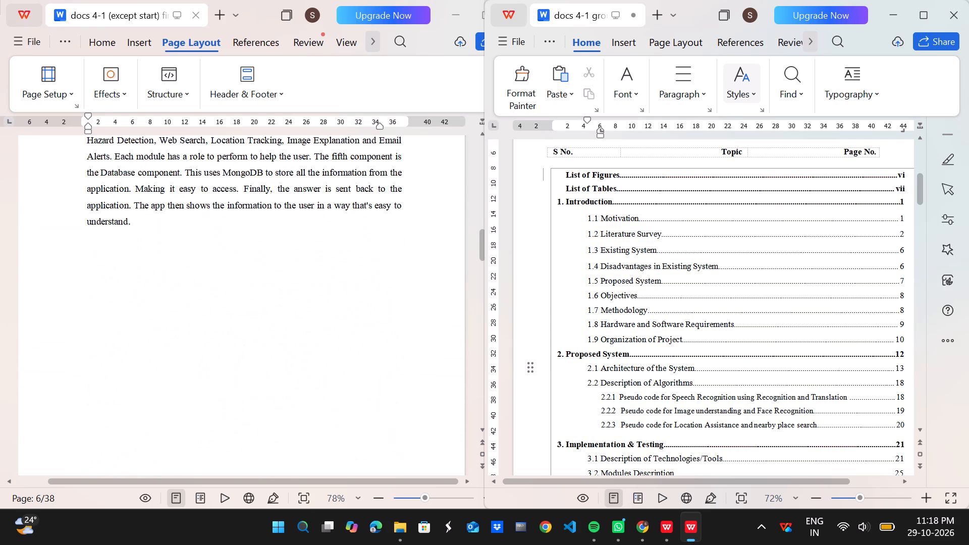
pyautogui.scroll(-8, 268, 384)
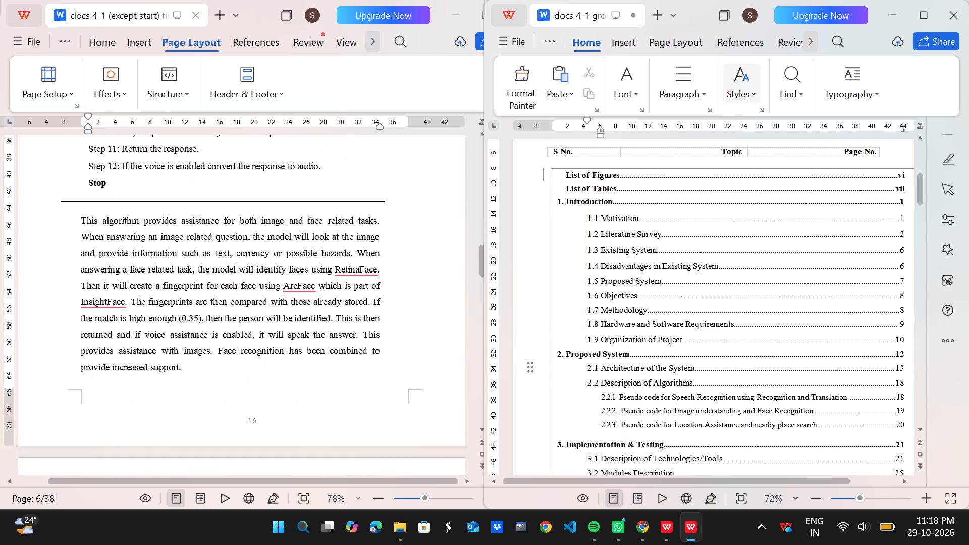
pyautogui.scroll(-6, 268, 384)
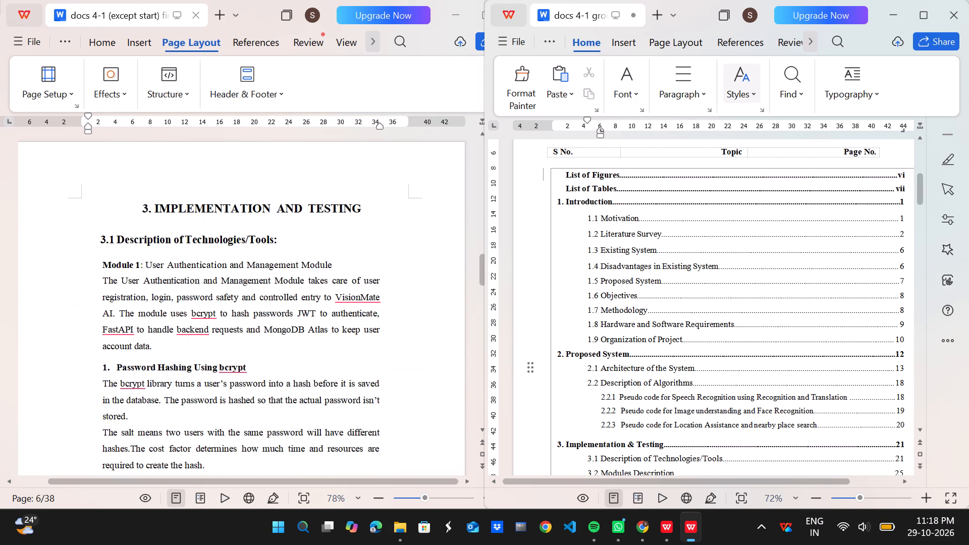
pyautogui.scroll(-4, 268, 384)
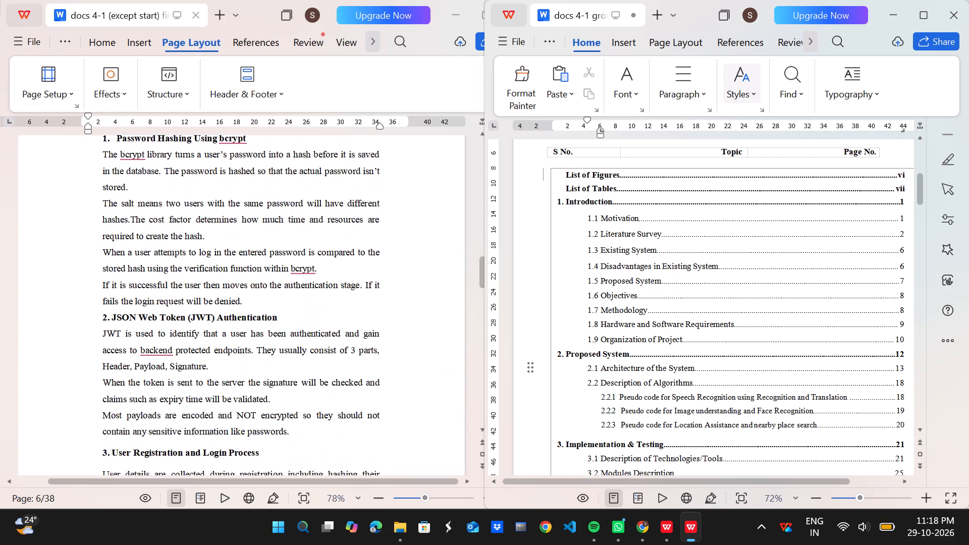
pyautogui.scroll(-1, 268, 384)
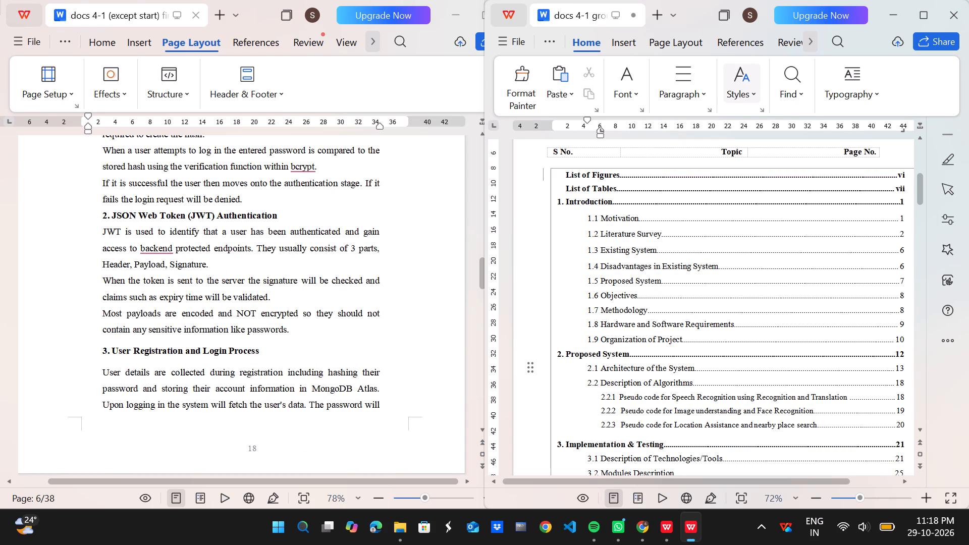
# Go back through the algorithm pages in the final document and check the page of each pseudo code section before chapter 3.
pyautogui.scroll(4, 298, 358)
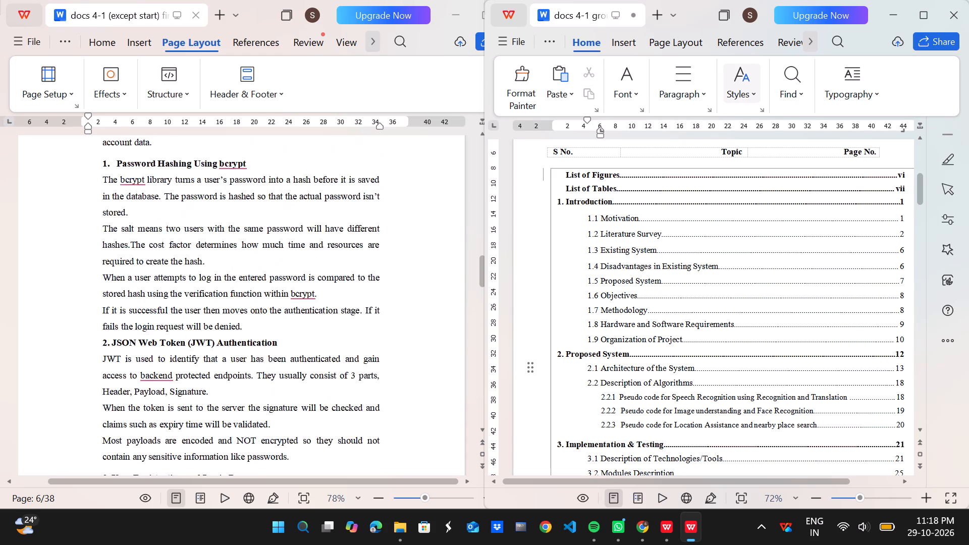
pyautogui.scroll(7, 298, 358)
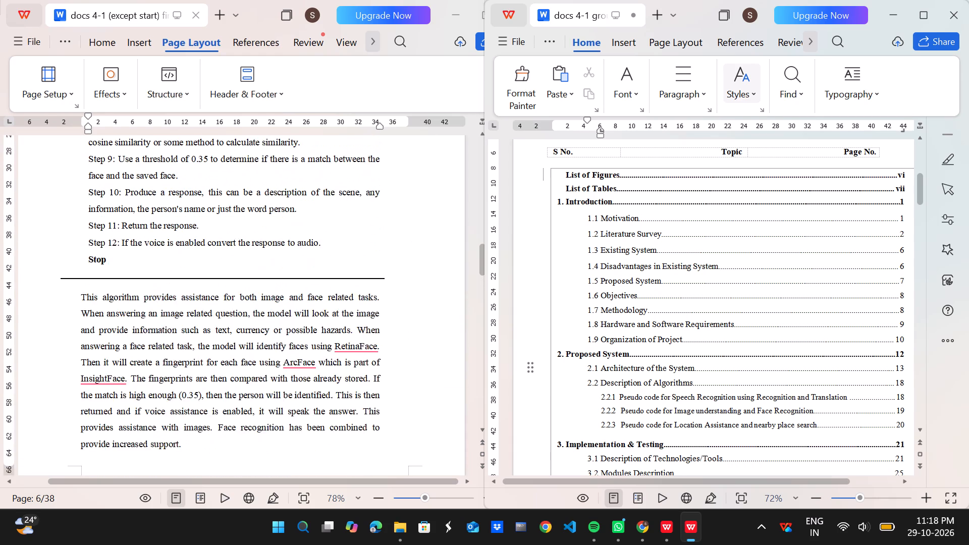
pyautogui.scroll(7, 298, 358)
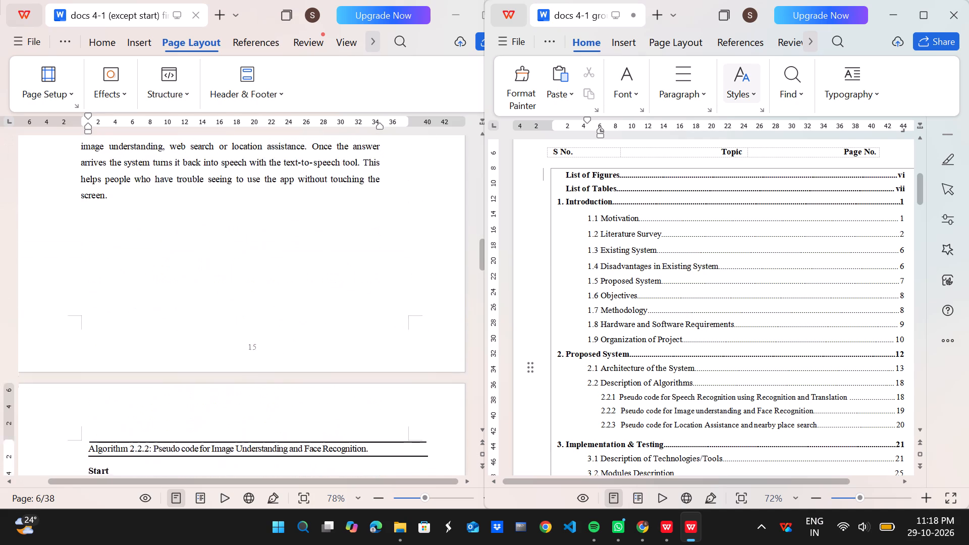
pyautogui.scroll(2, 298, 358)
pyautogui.scroll(-11, 392, 349)
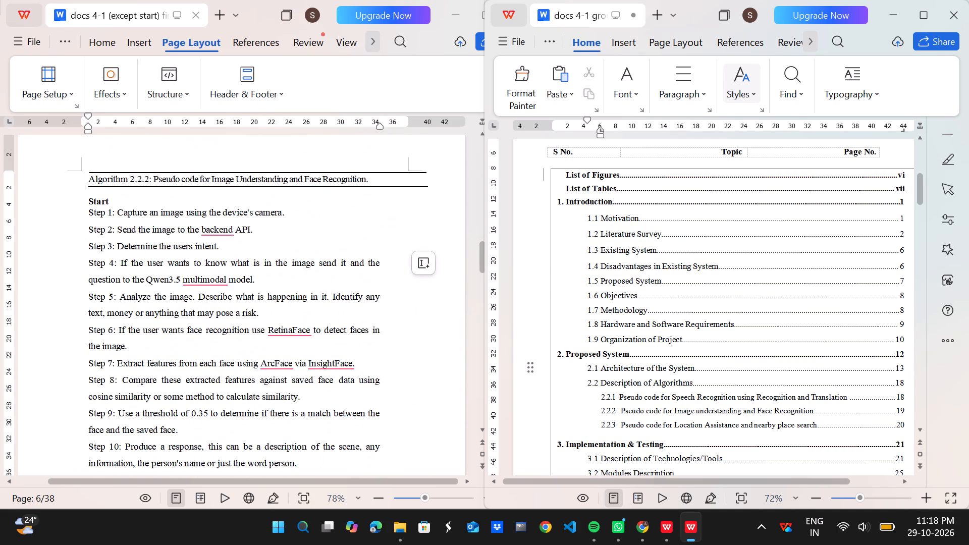
pyautogui.scroll(-8, 392, 349)
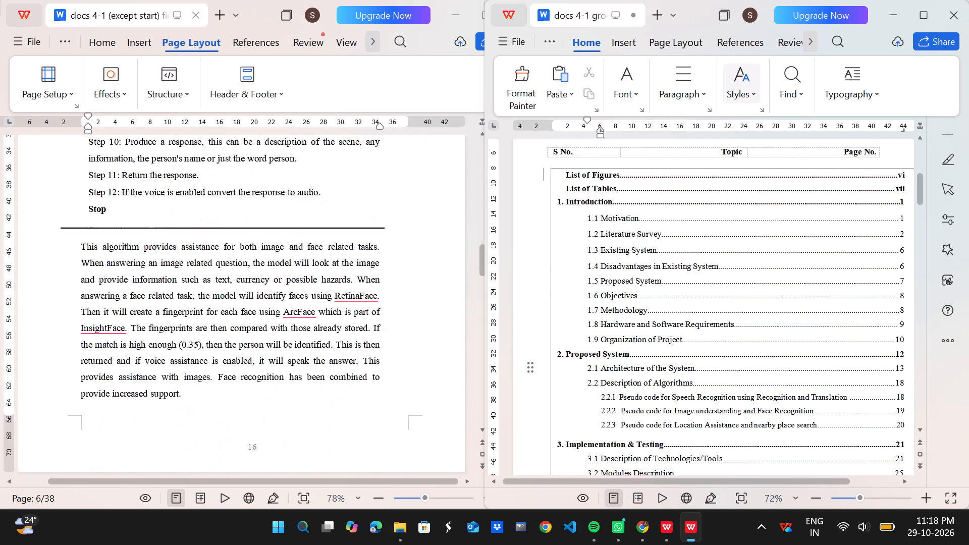
pyautogui.scroll(-10, 392, 349)
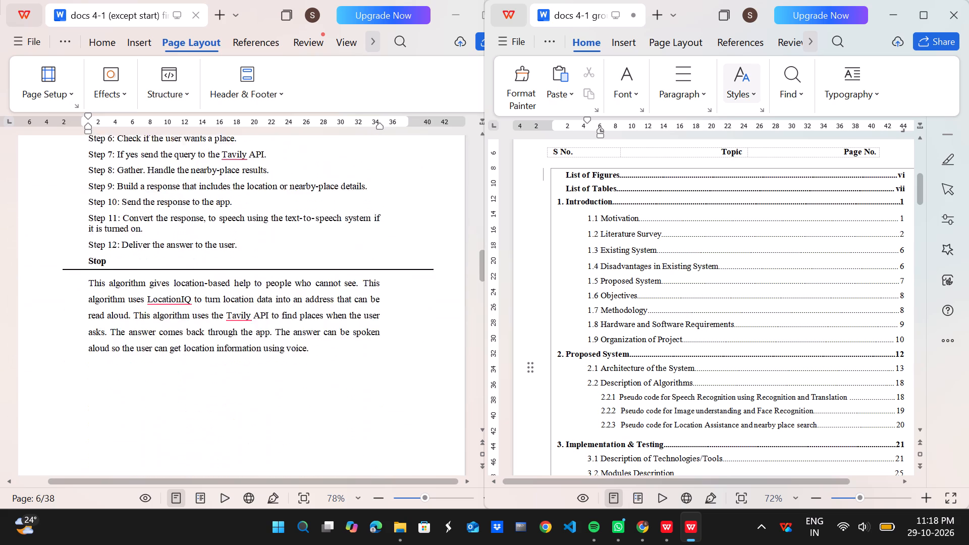
pyautogui.scroll(-2, 392, 349)
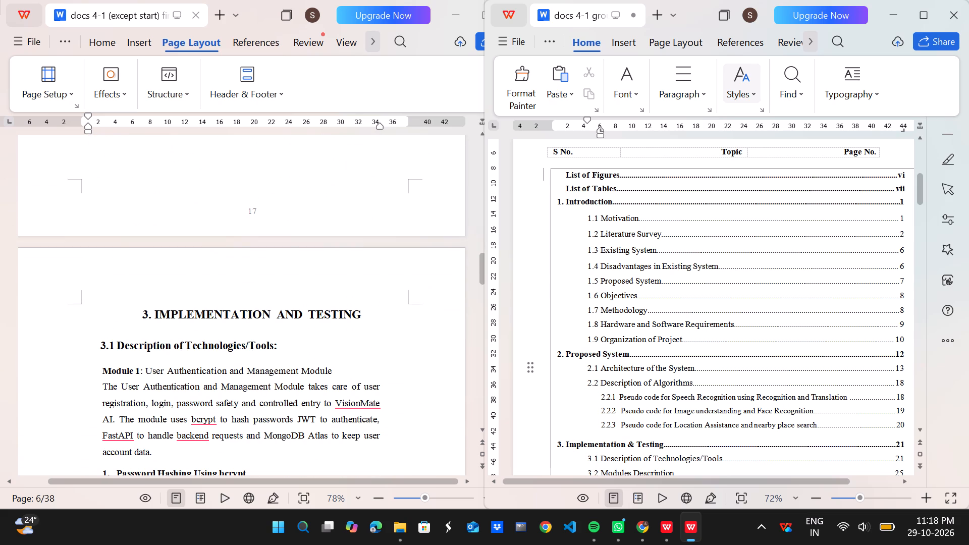
# Set the contents page number of 2.2 Description of Algorithms to 15.
pyautogui.click(902, 385)
pyautogui.press('Right')
pyautogui.press('BackSpace')
pyautogui.press('5')
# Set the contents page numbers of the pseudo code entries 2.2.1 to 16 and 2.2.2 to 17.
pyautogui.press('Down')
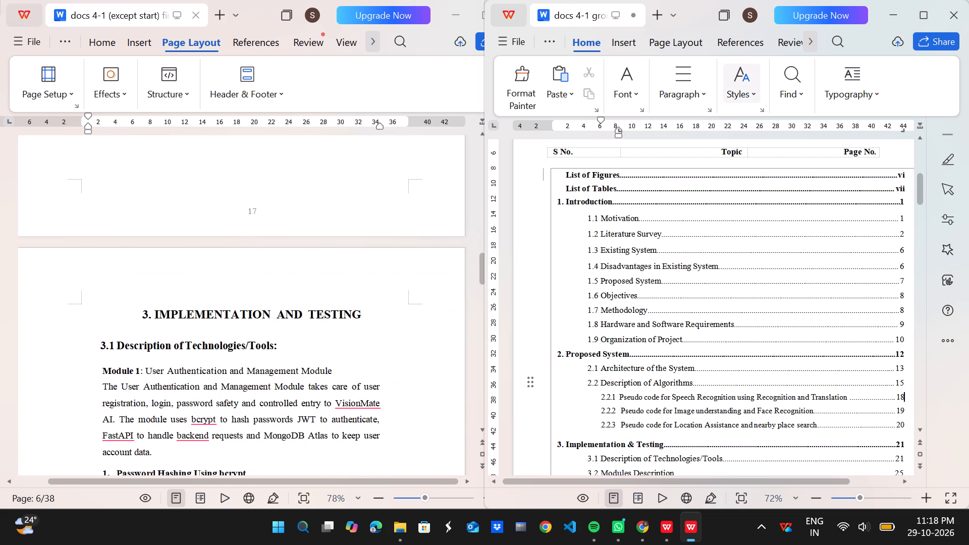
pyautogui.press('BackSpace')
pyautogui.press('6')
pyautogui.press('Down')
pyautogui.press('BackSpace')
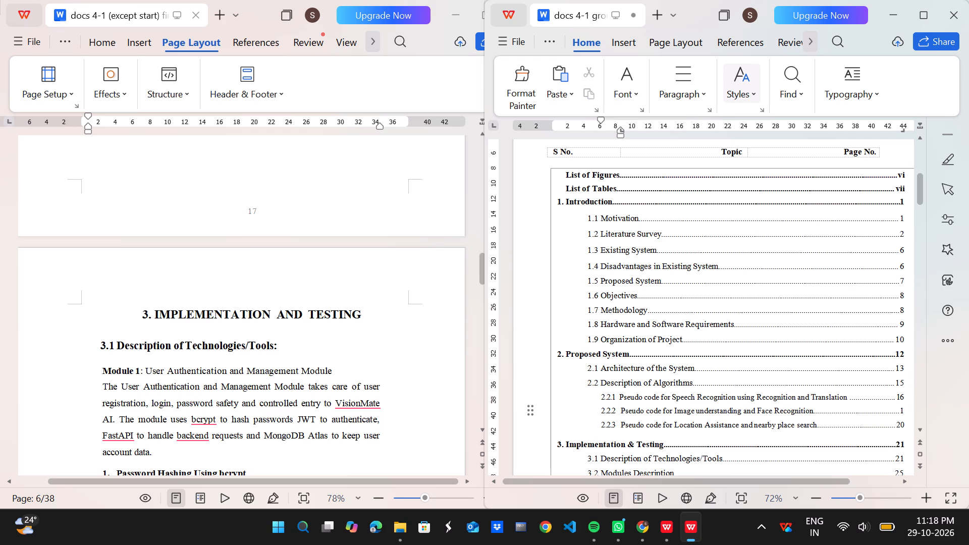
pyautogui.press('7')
# Set the contents page number of 2.2.3 Pseudo code for Location Assistance and nearby place search to 17.
pyautogui.press('Down')
pyautogui.press('BackSpace')
pyautogui.press('BackSpace')
pyautogui.write('18')
pyautogui.press('BackSpace')
pyautogui.press('7')
# Correct the contents page numbers of the pseudo code entries 2.2.2 to 16 and 2.2.1 to 15.
pyautogui.press('Up')
pyautogui.press('BackSpace')
pyautogui.press('6')
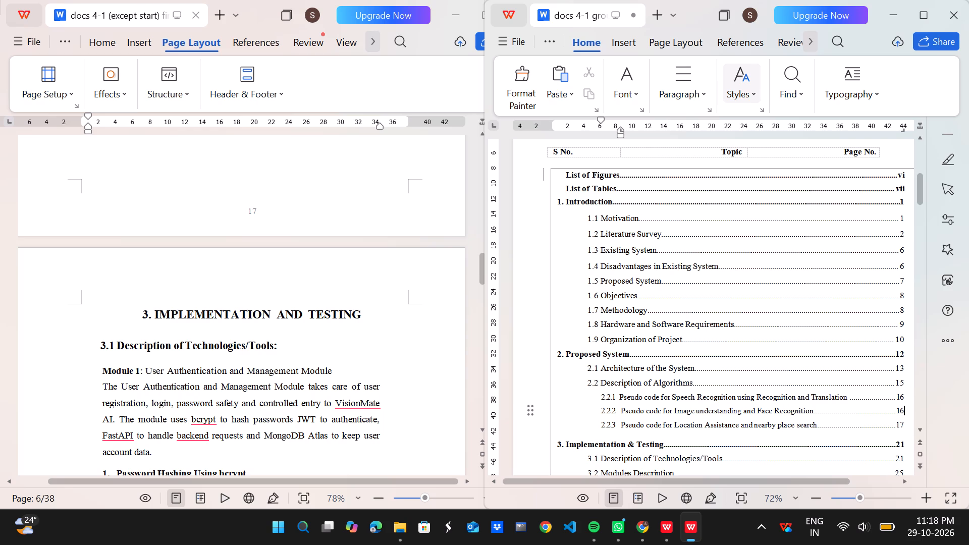
pyautogui.press('Up')
pyautogui.press('BackSpace')
pyautogui.press('5')
pyautogui.press('Up')
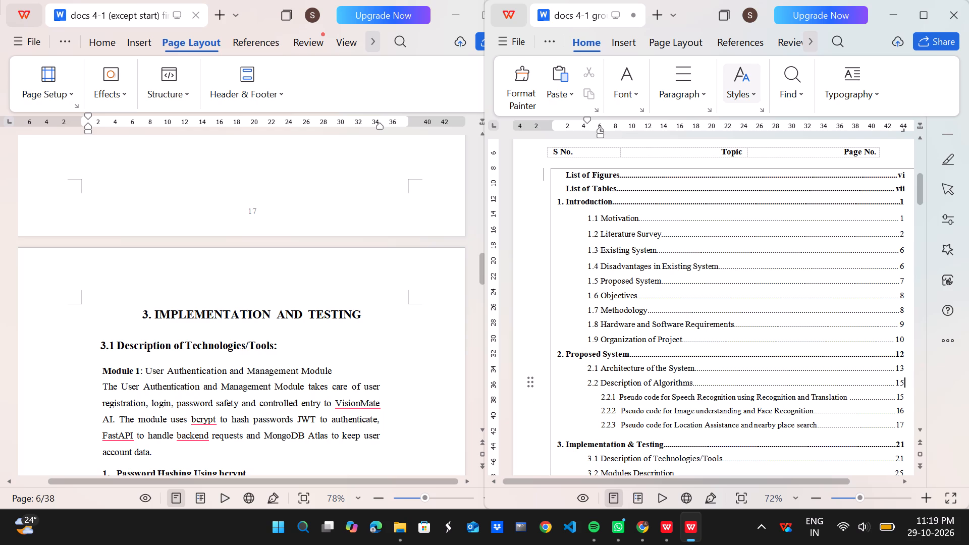
# Check the first page of chapter 3 in the final document and set the contents page number of 3. Implementation & Testing to 18.
pyautogui.scroll(-3, 315, 314)
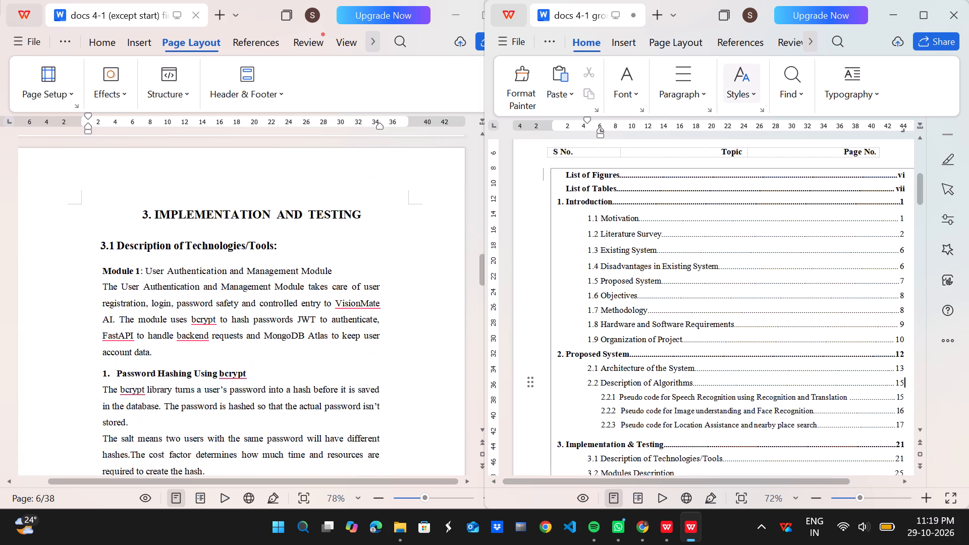
pyautogui.scroll(-1, 704, 328)
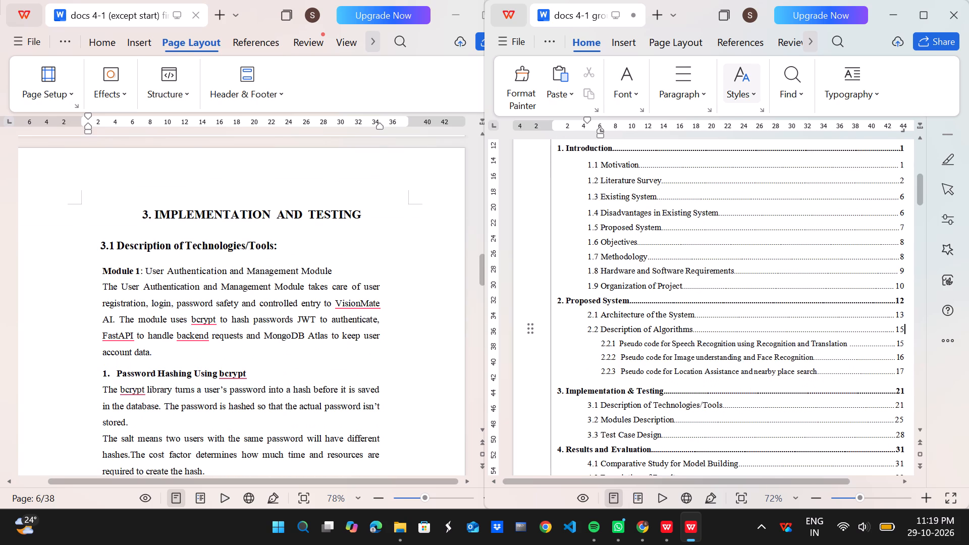
pyautogui.scroll(-5, 337, 331)
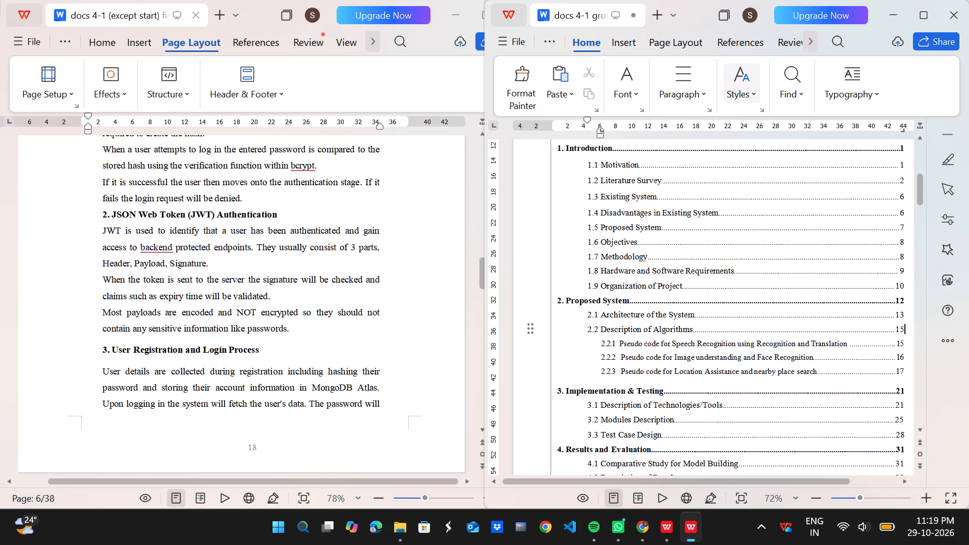
pyautogui.click(903, 393)
pyautogui.press('BackSpace')
pyautogui.press('BackSpace')
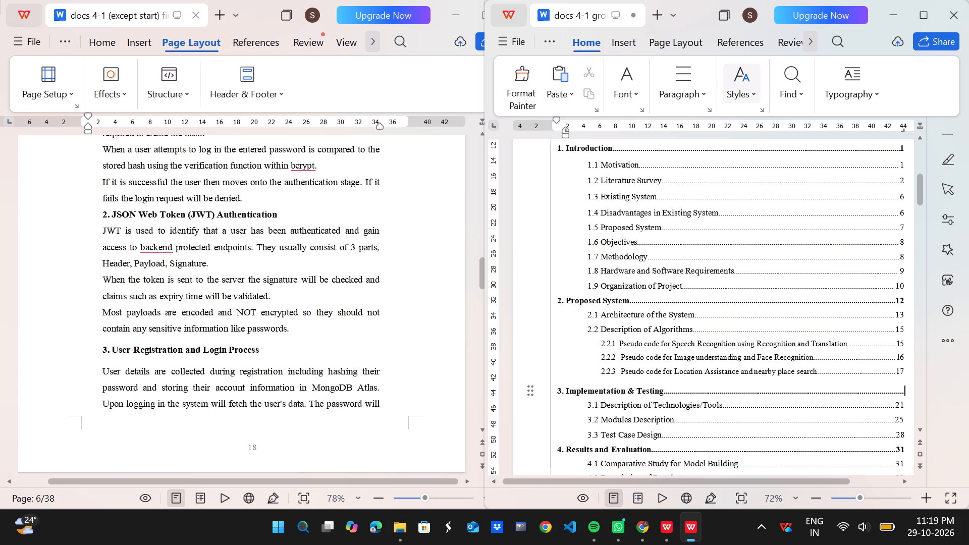
pyautogui.write('18')
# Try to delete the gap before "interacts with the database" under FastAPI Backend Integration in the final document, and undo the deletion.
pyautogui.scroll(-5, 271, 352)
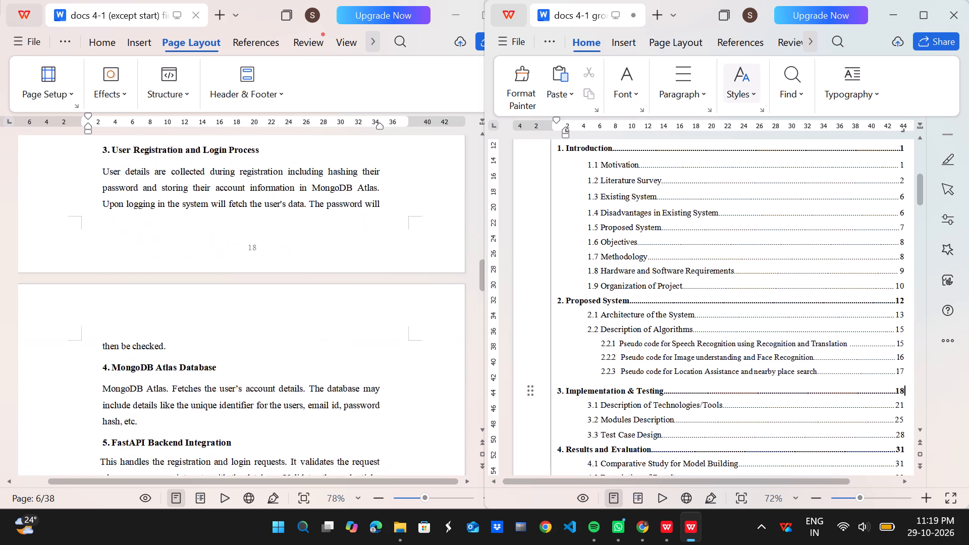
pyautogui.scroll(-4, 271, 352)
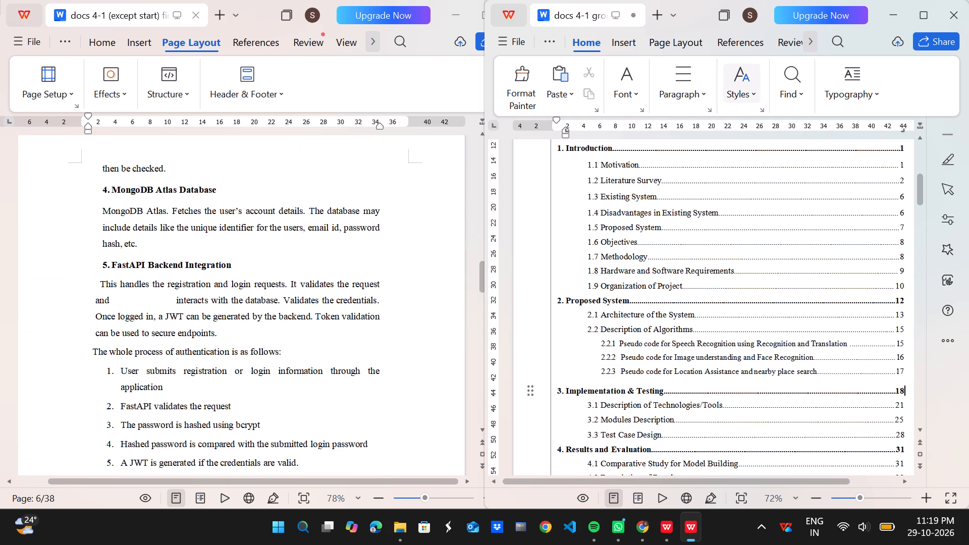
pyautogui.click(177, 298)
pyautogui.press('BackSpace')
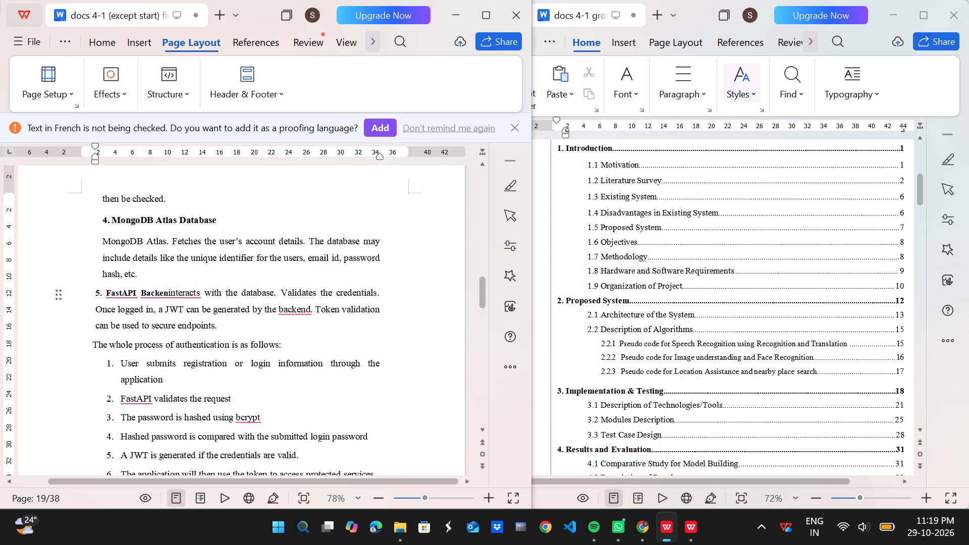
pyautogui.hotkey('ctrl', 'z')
# Delete the extra space between "and" and "interacts with the database" in the FastAPI Backend Integration paragraph.
pyautogui.click(192, 334)
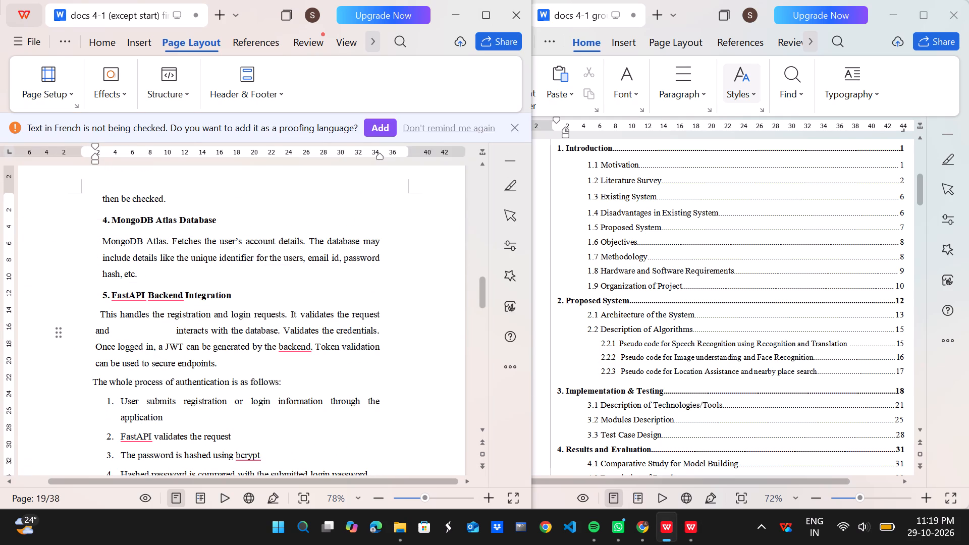
pyautogui.click(173, 332)
pyautogui.press('BackSpace')
pyautogui.press('BackSpace')
pyautogui.press('BackSpace')
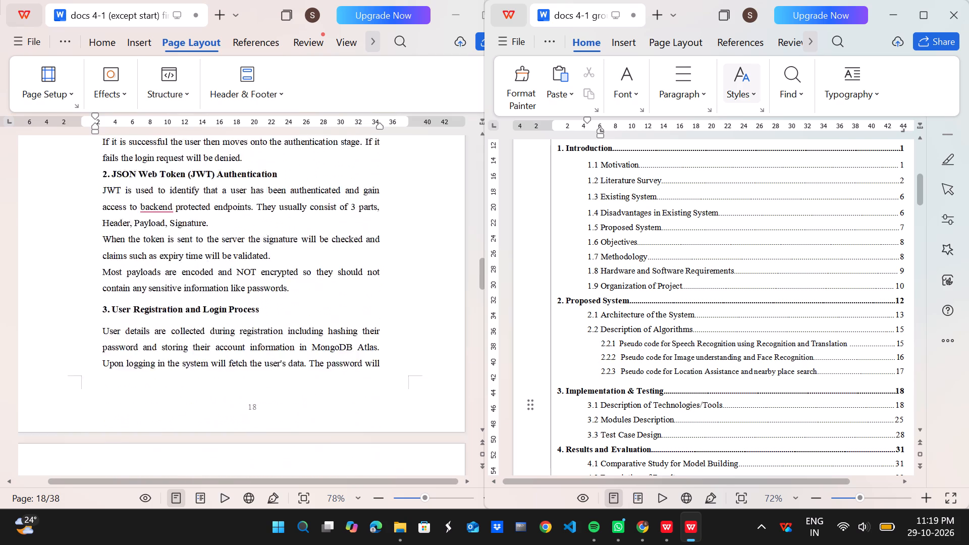
# Find where 3.2 Modules Description starts in the final document and set its contents page number to 23.
pyautogui.scroll(-9, 469, 363)
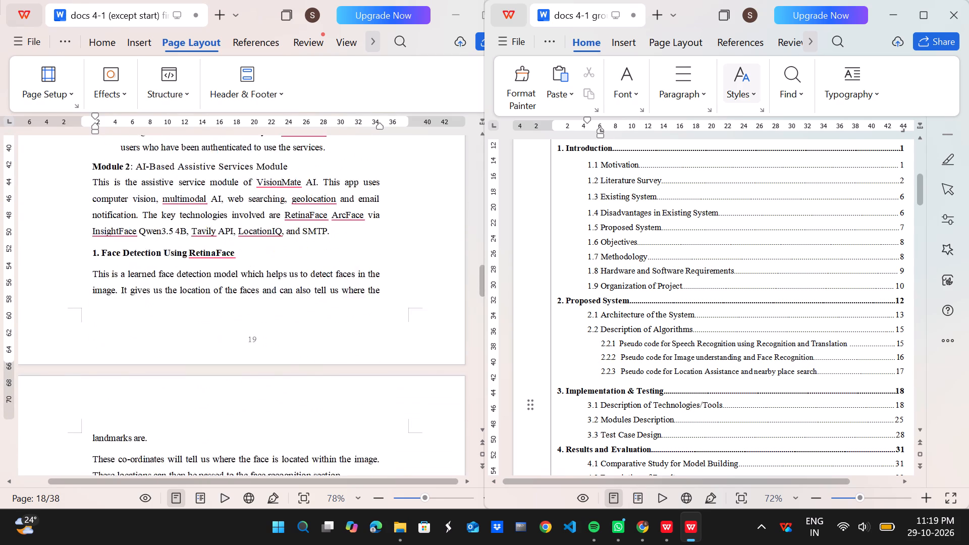
pyautogui.scroll(-10, 469, 363)
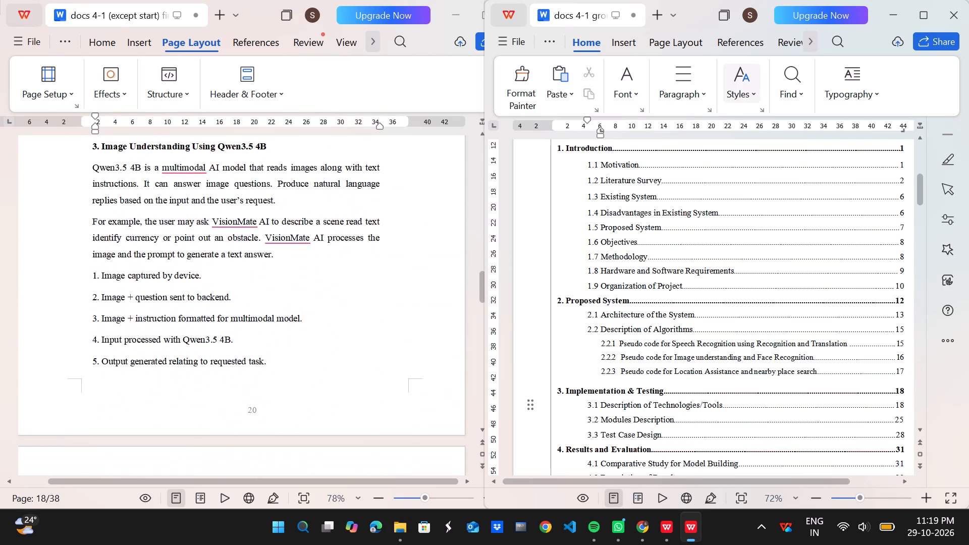
pyautogui.scroll(-9, 469, 363)
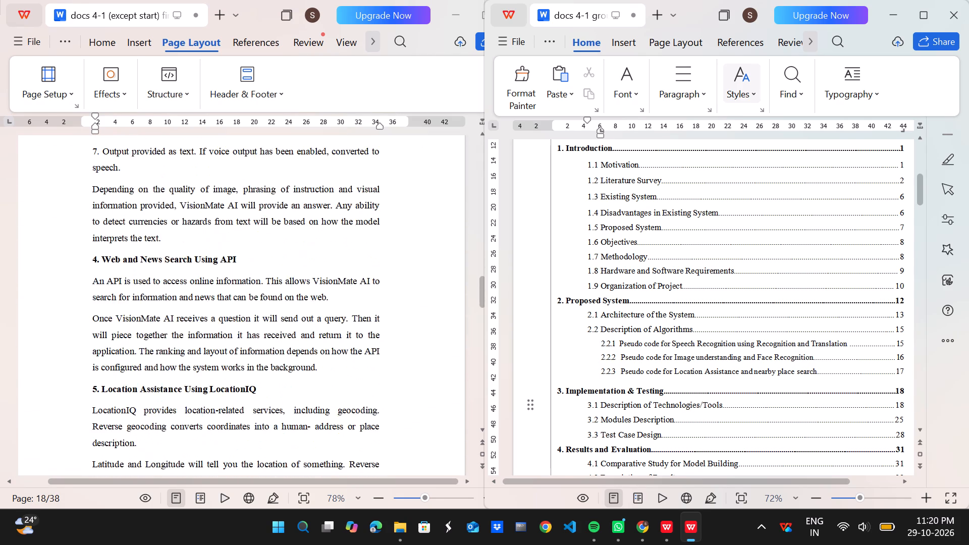
pyautogui.scroll(-9, 469, 363)
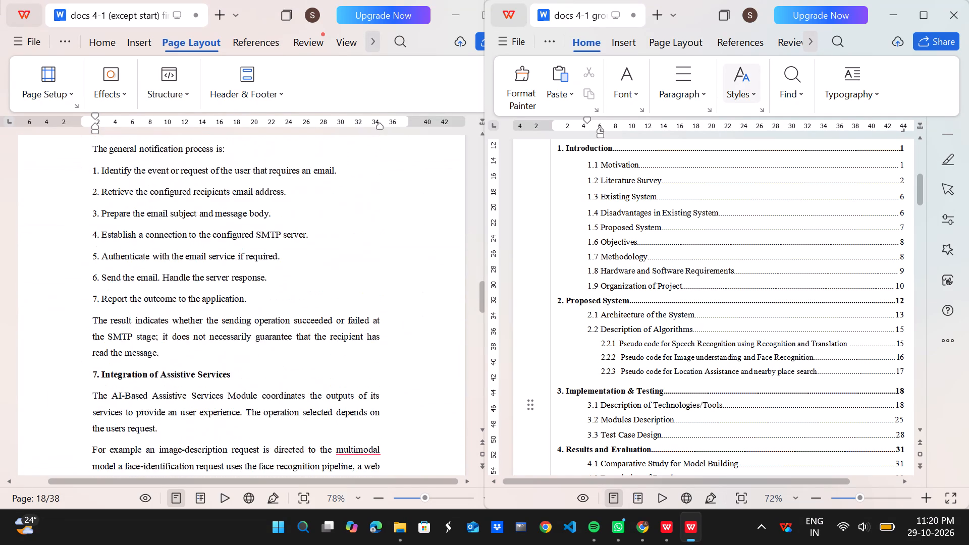
pyautogui.scroll(-5, 469, 363)
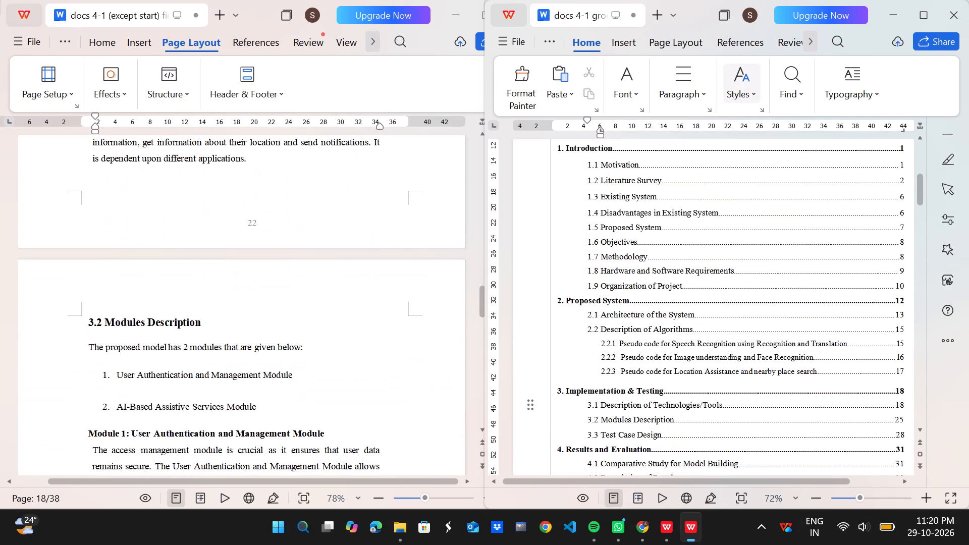
pyautogui.scroll(-9, 469, 363)
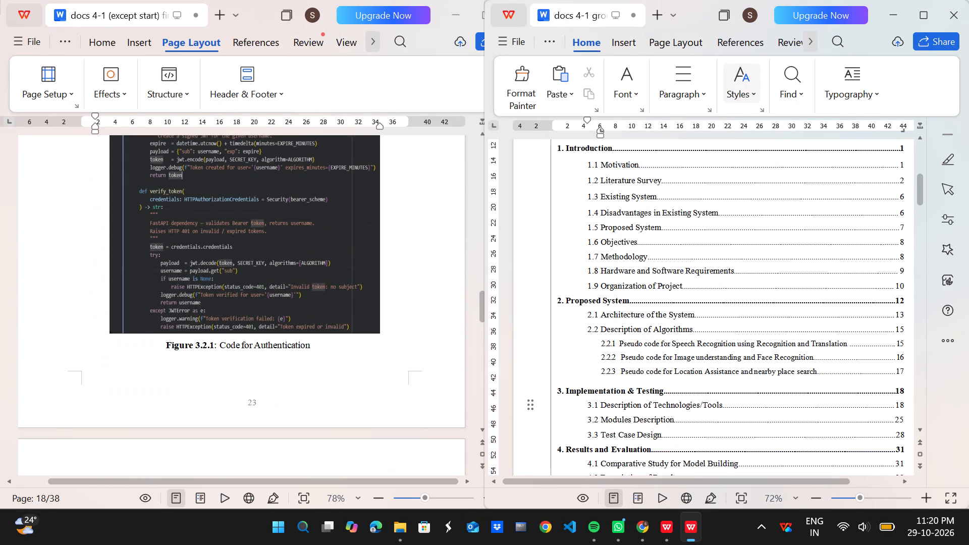
pyautogui.click(905, 418)
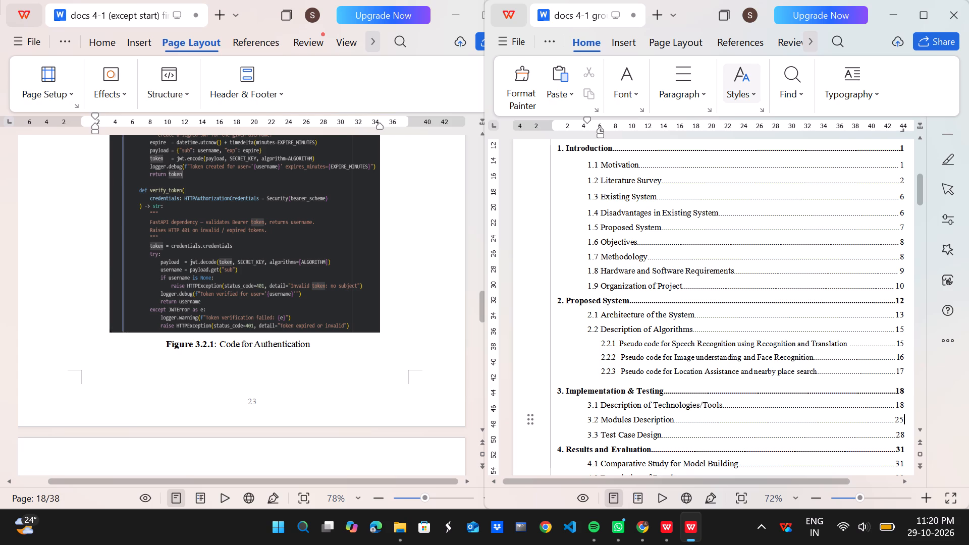
pyautogui.press('BackSpace')
pyautogui.press('3')
# Find where 3.3 Test Case Design starts in the final document and set its contents page number to 26.
pyautogui.scroll(-4, 466, 360)
pyautogui.scroll(-7, 330, 369)
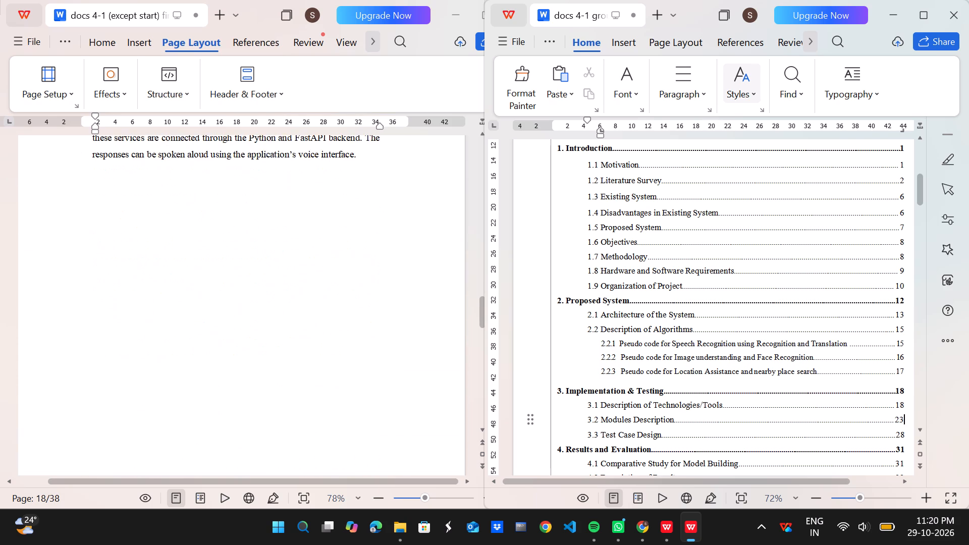
pyautogui.scroll(-10, 330, 369)
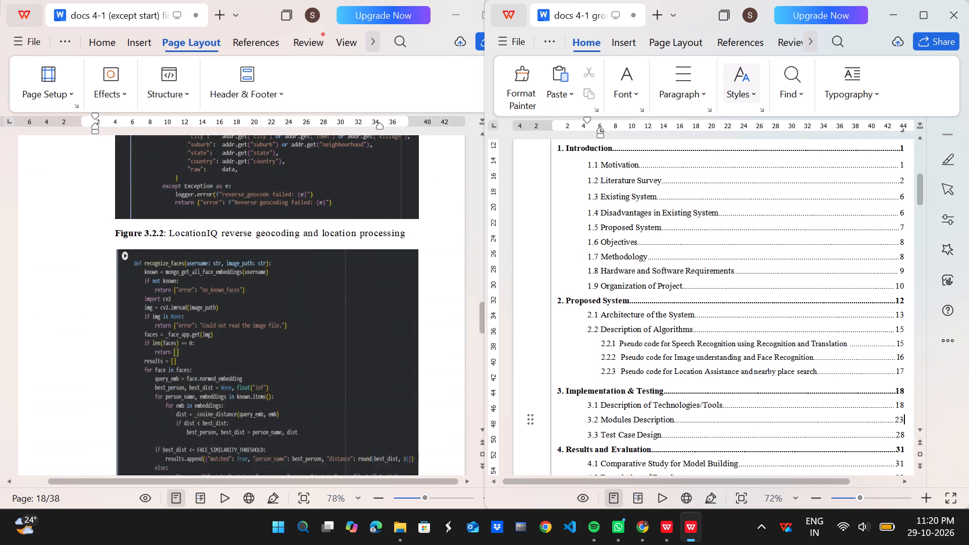
pyautogui.scroll(-12, 330, 369)
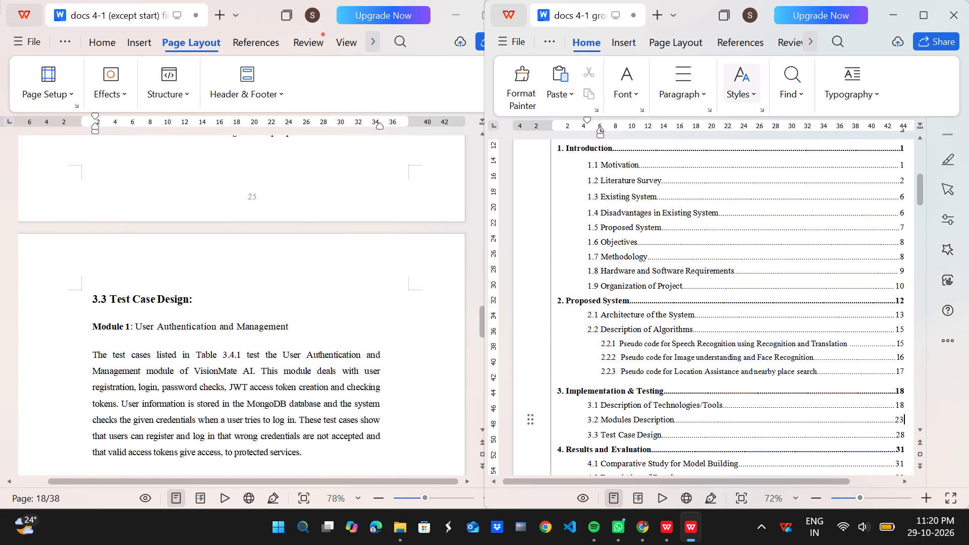
pyautogui.scroll(-8, 330, 369)
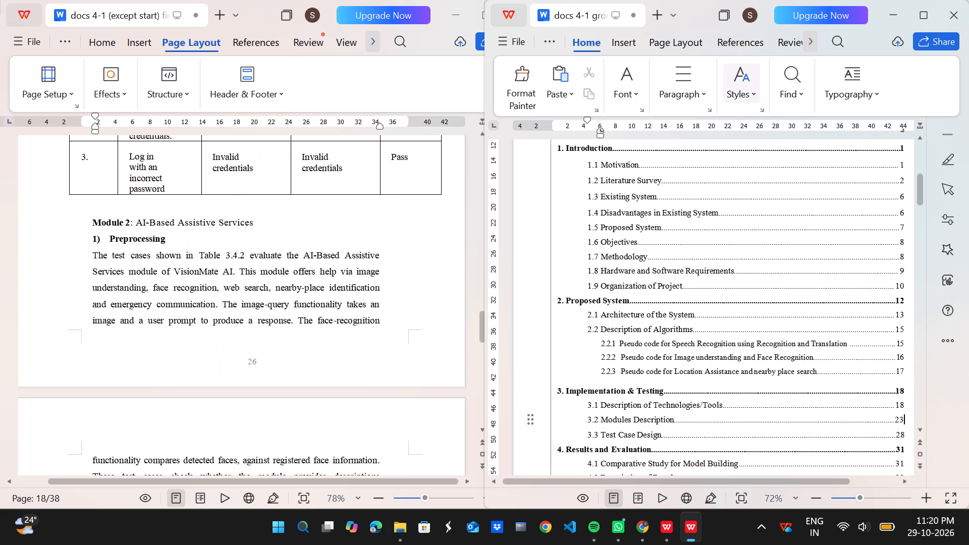
pyautogui.click(907, 436)
pyautogui.press('BackSpace')
pyautogui.press('6')
# Find the first page of chapter 4 in the final document and set the contents page number of 4. Results and Evaluation to 29.
pyautogui.scroll(-13, 286, 345)
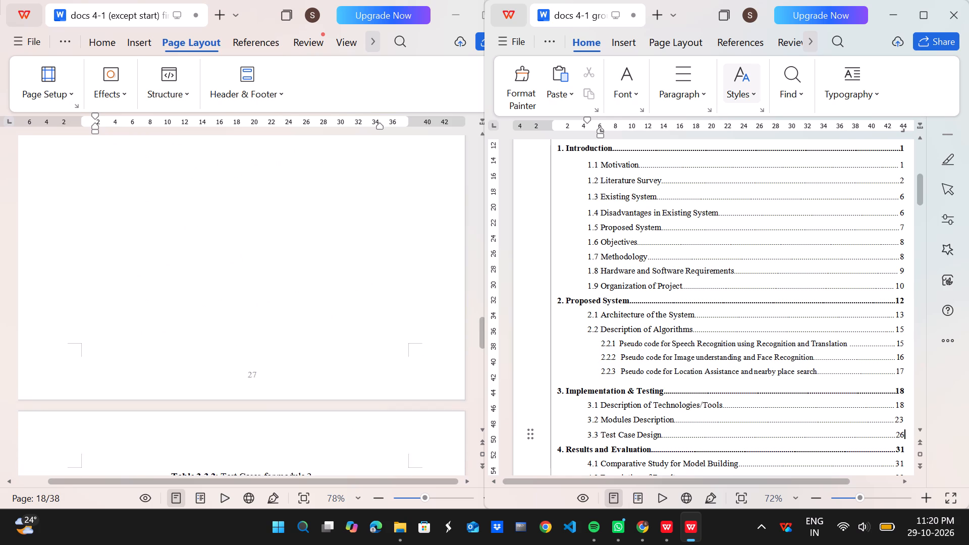
pyautogui.scroll(-13, 286, 345)
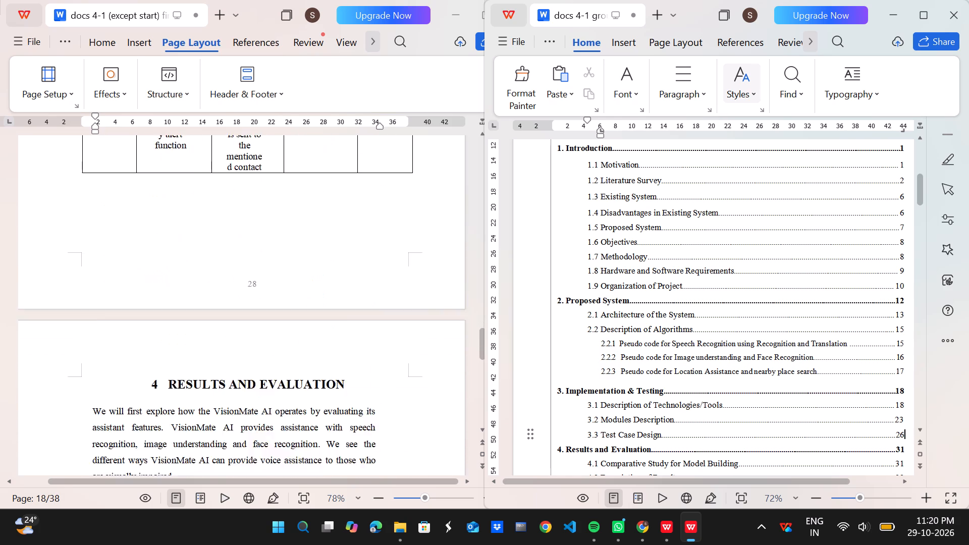
pyautogui.scroll(-1, 286, 345)
pyautogui.scroll(5, 286, 345)
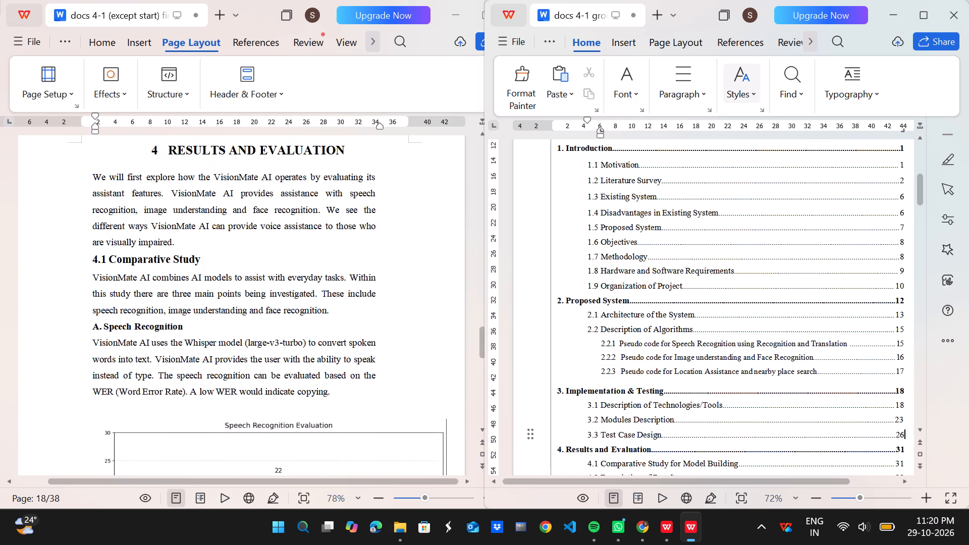
pyautogui.scroll(1, 286, 345)
pyautogui.scroll(-3, 794, 341)
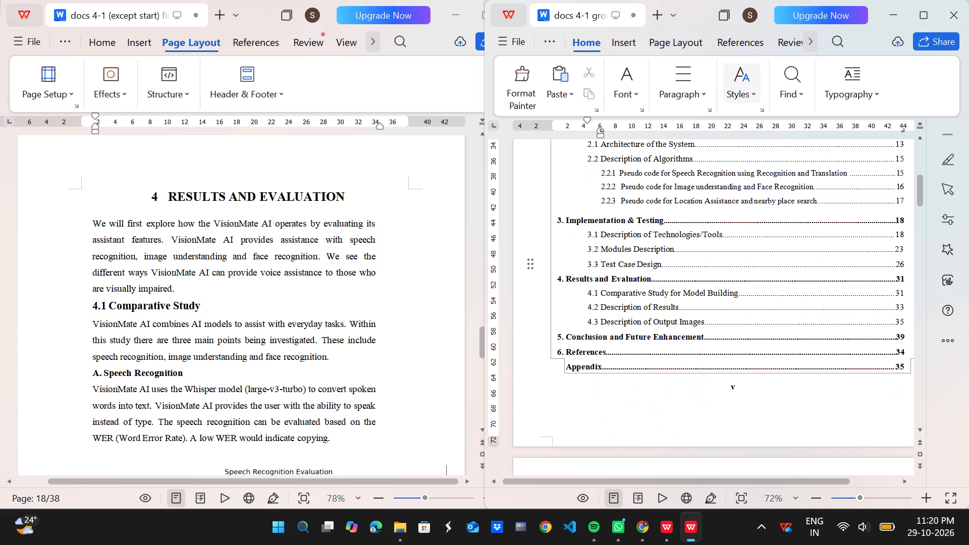
pyautogui.scroll(5, 423, 312)
pyautogui.scroll(-4, 424, 295)
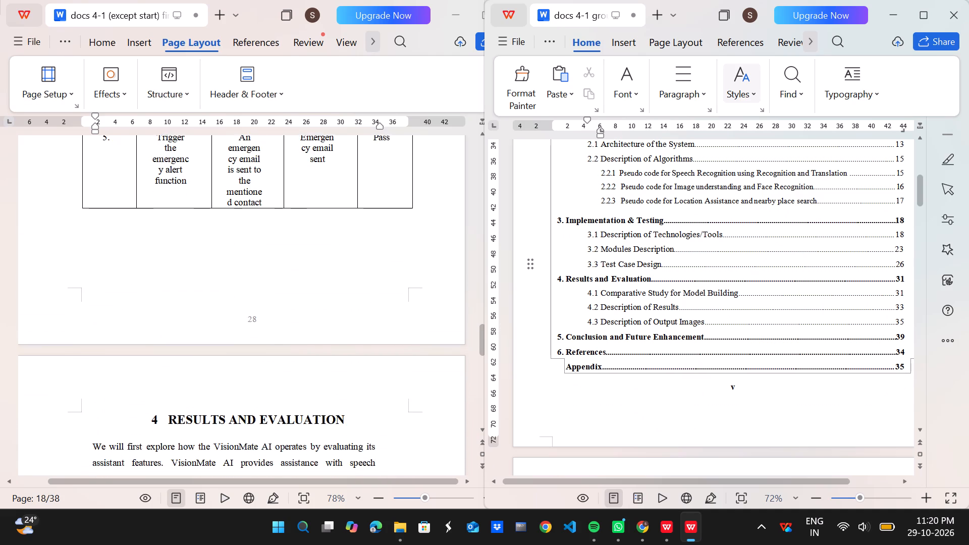
pyautogui.scroll(-7, 424, 295)
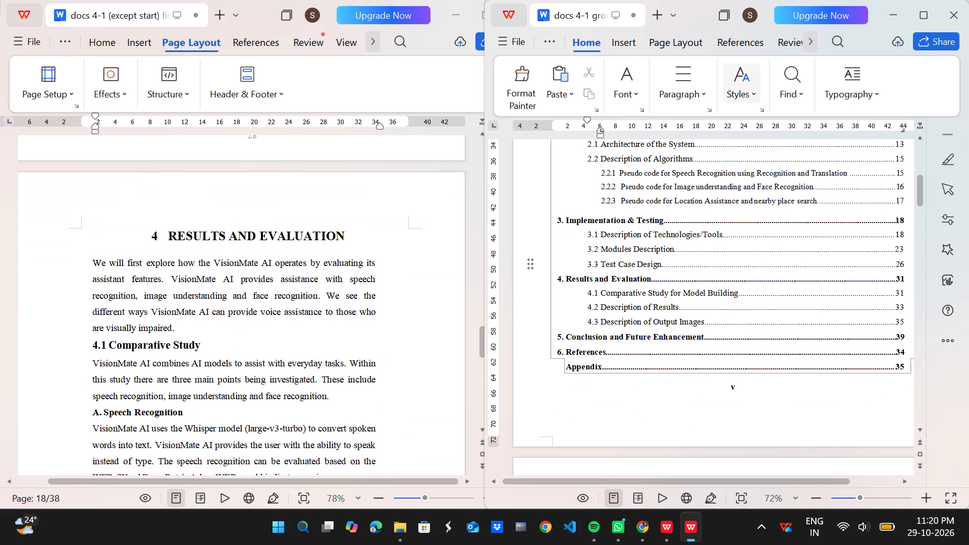
pyautogui.scroll(-6, 424, 295)
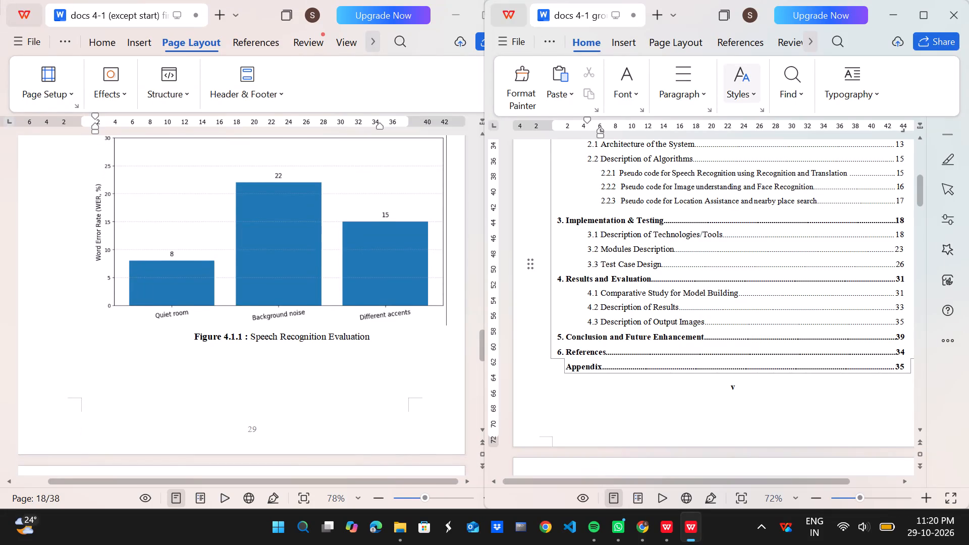
pyautogui.click(904, 278)
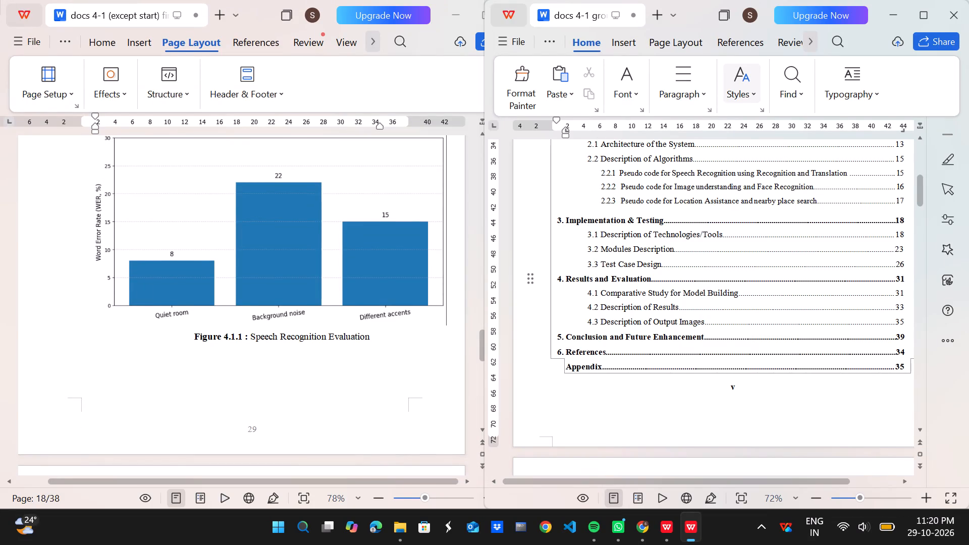
pyautogui.press('BackSpace')
pyautogui.press('BackSpace')
pyautogui.write('29')
# Check where section 4.1 Comparative Study starts in the final document and set the contents page number of 4.1 to 29.
pyautogui.scroll(-10, 284, 370)
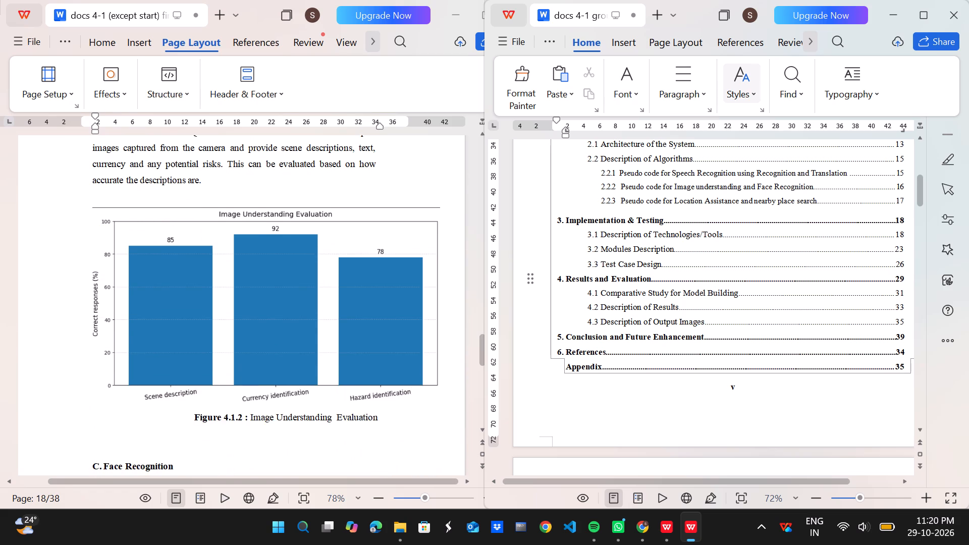
pyautogui.scroll(-10, 284, 370)
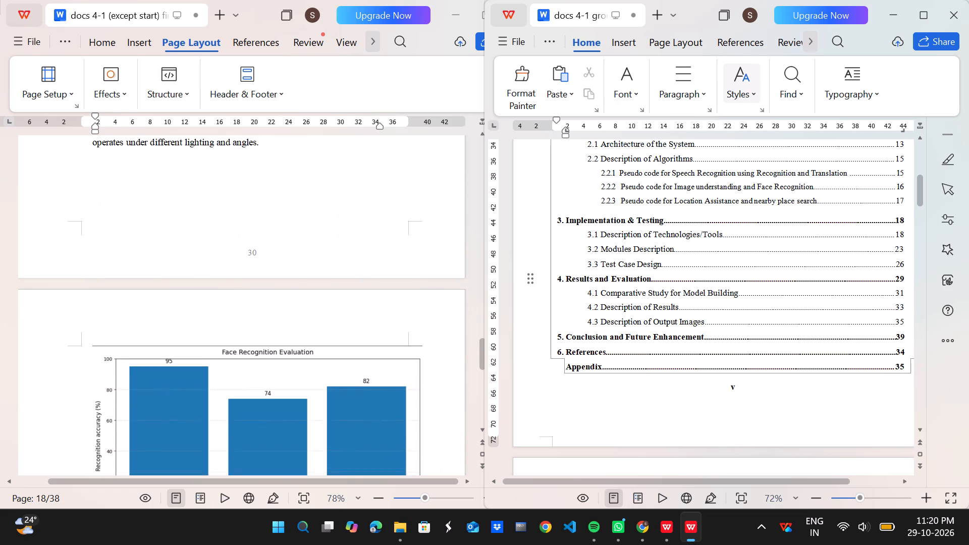
pyautogui.scroll(-2, 284, 370)
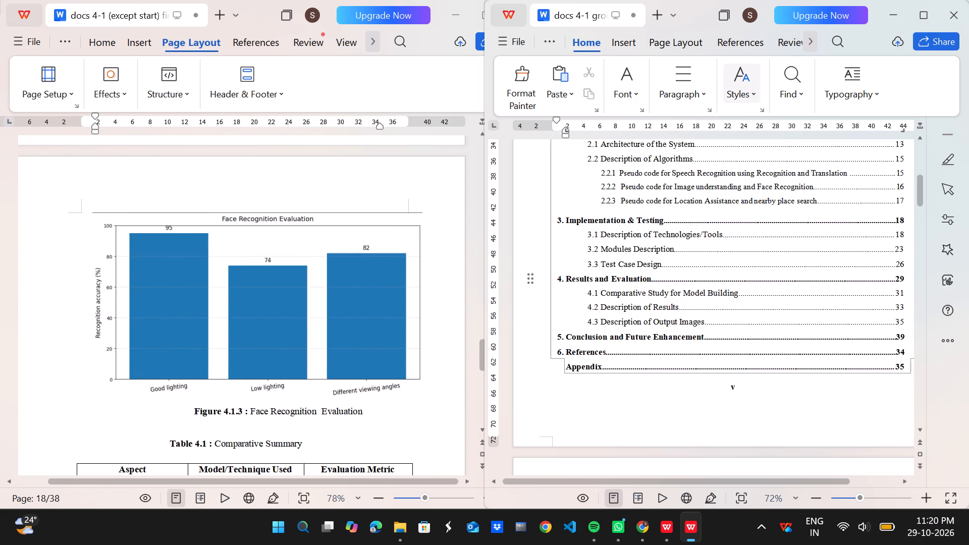
pyautogui.scroll(13, 284, 370)
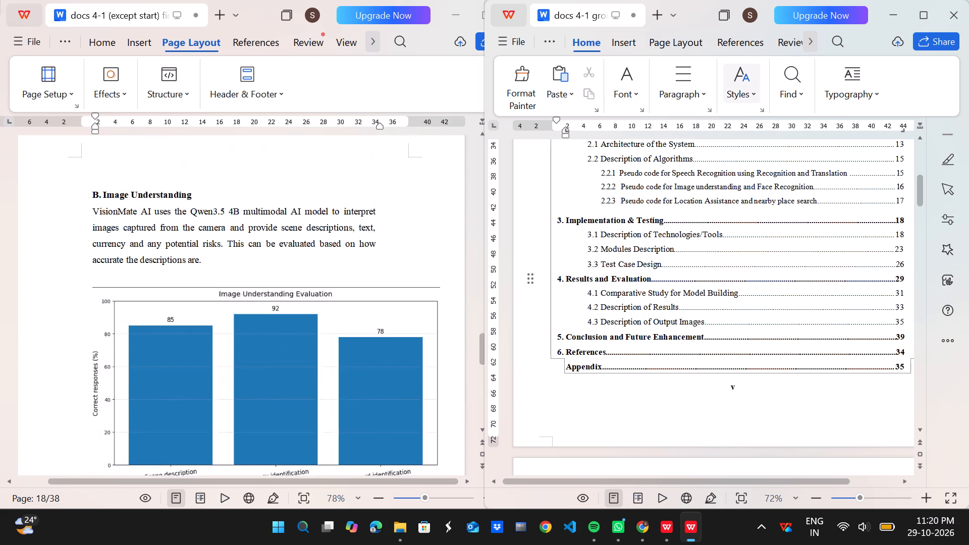
pyautogui.scroll(5, 284, 370)
pyautogui.scroll(-4, 284, 370)
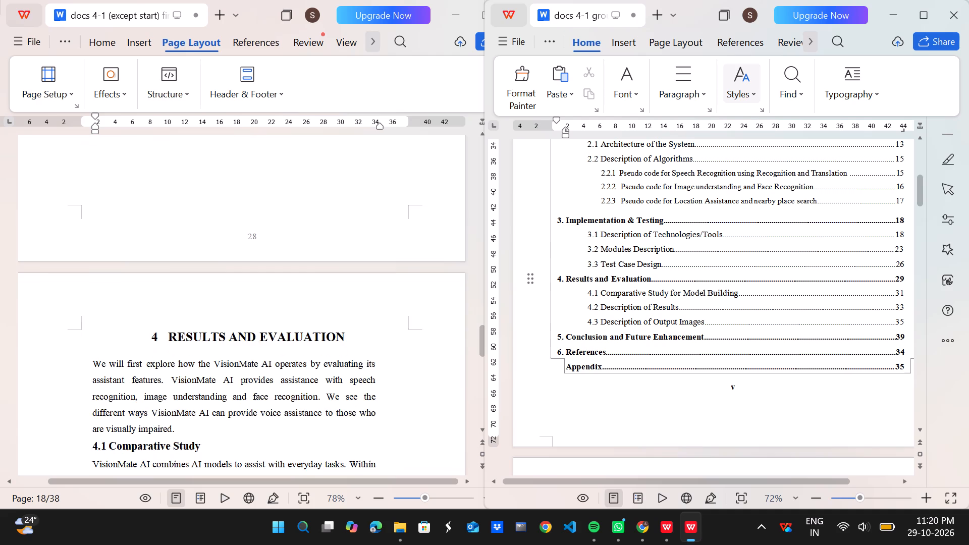
pyautogui.scroll(-7, 284, 370)
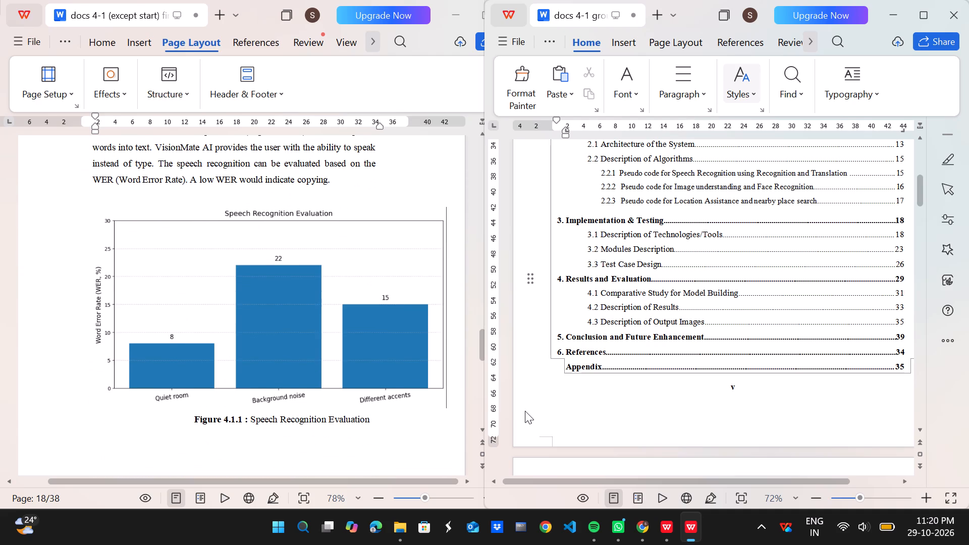
pyautogui.press('Down')
pyautogui.press('BackSpace')
pyautogui.press('BackSpace')
pyautogui.write('29')
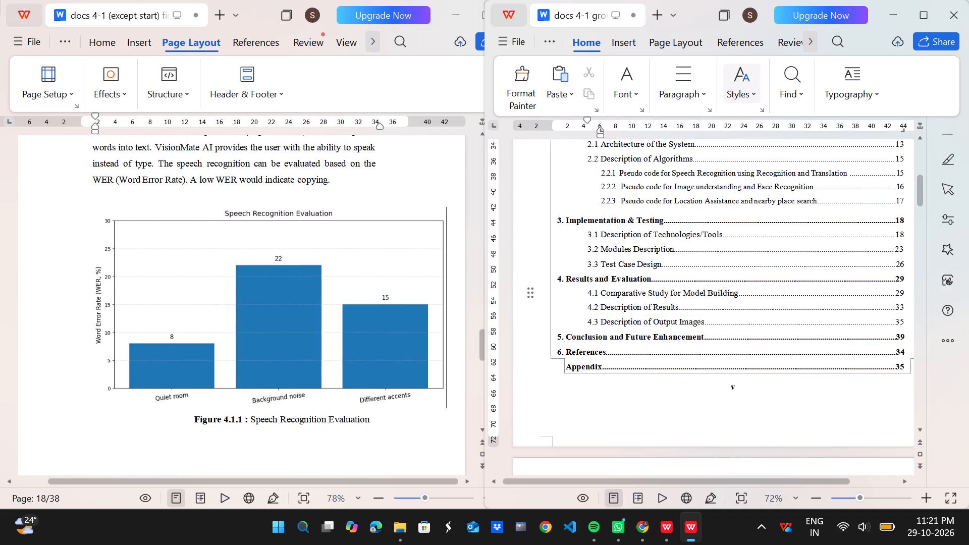
# Find where 4.2 Description of Results starts in the final document and set its contents page number to 31.
pyautogui.scroll(-16, 166, 438)
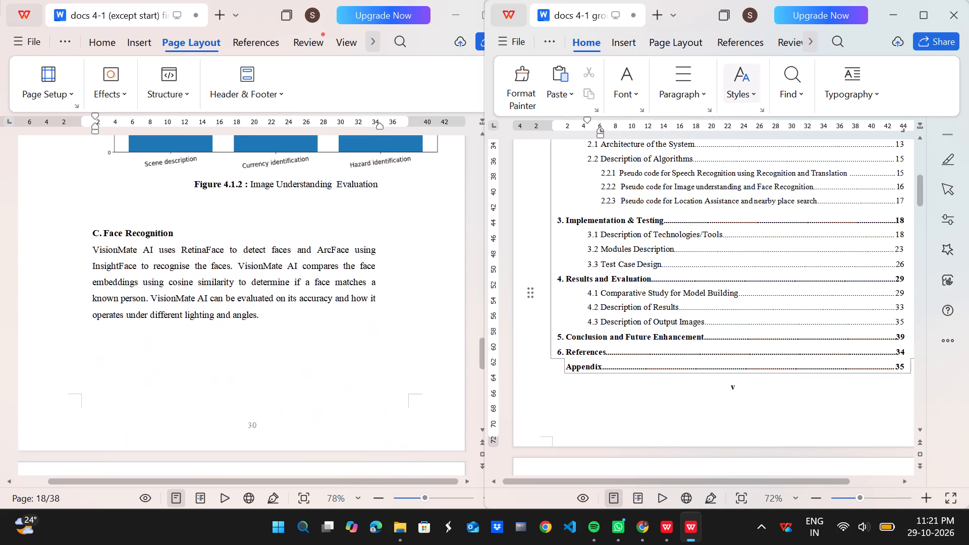
pyautogui.scroll(-4, 166, 438)
pyautogui.scroll(4, 166, 438)
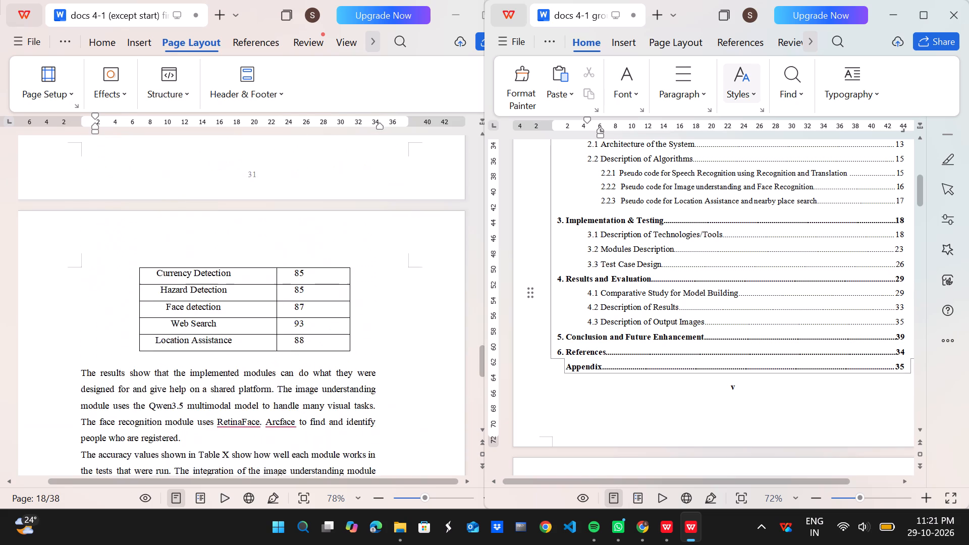
pyautogui.scroll(6, 166, 438)
pyautogui.scroll(-2, 166, 438)
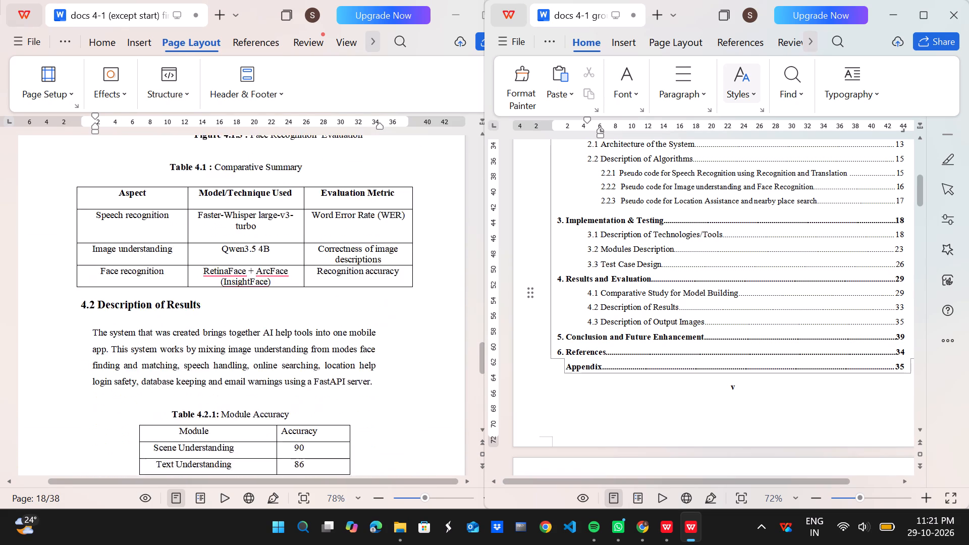
pyautogui.scroll(-2, 166, 438)
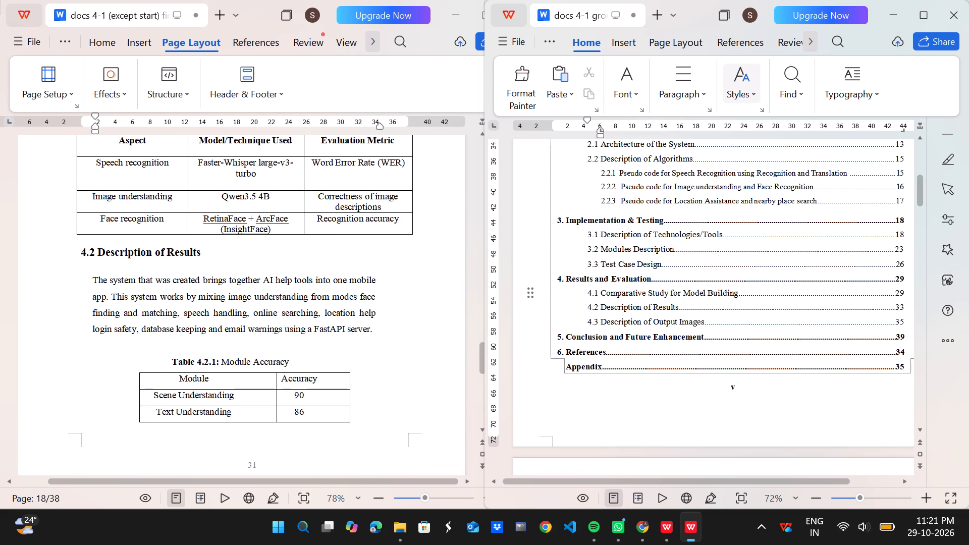
pyautogui.press('Down')
pyautogui.press('BackSpace')
pyautogui.press('1')
# Find the page with the 4.3 output images in the final document and set the contents page number of 4.3 to 34.
pyautogui.scroll(-15, 367, 391)
pyautogui.scroll(1, 367, 391)
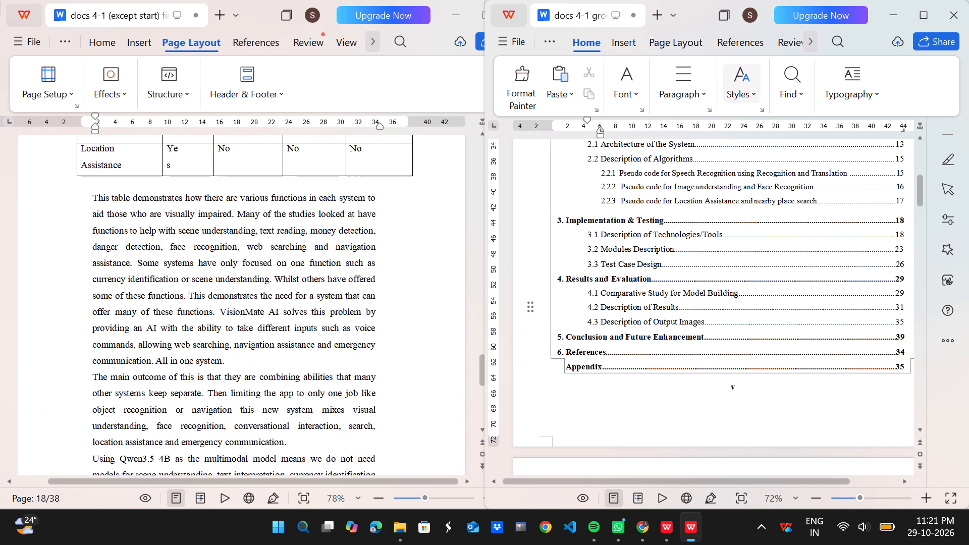
pyautogui.scroll(1, 367, 391)
pyautogui.scroll(-2, 367, 391)
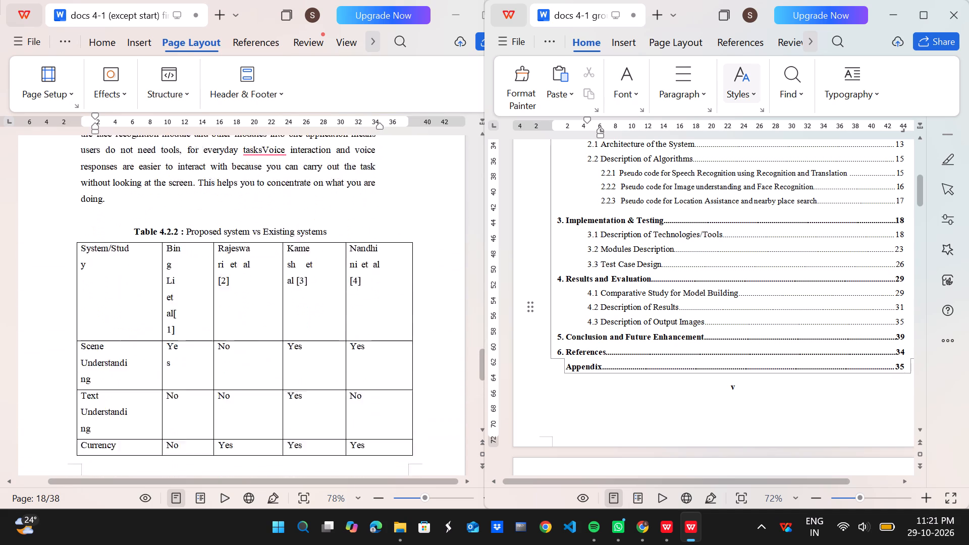
pyautogui.scroll(-1, 367, 391)
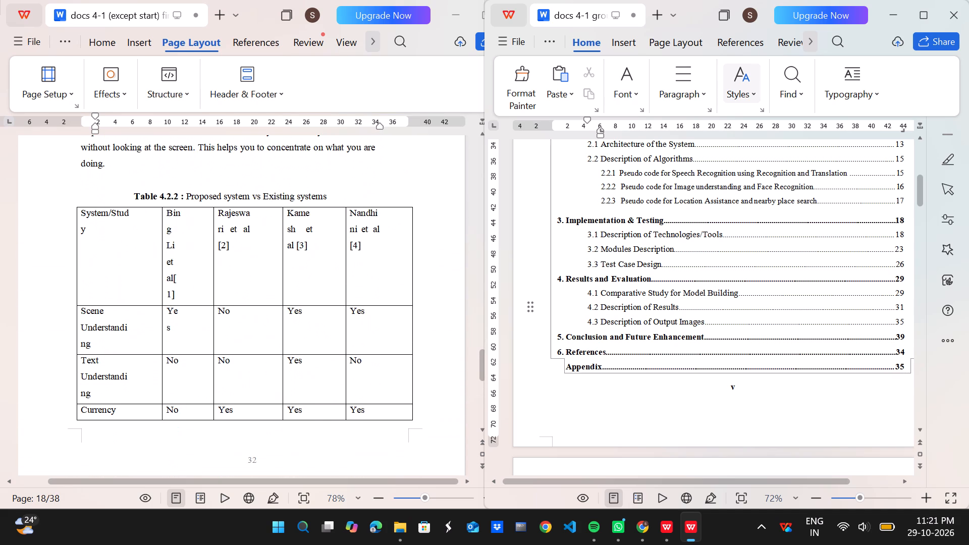
pyautogui.scroll(-12, 367, 391)
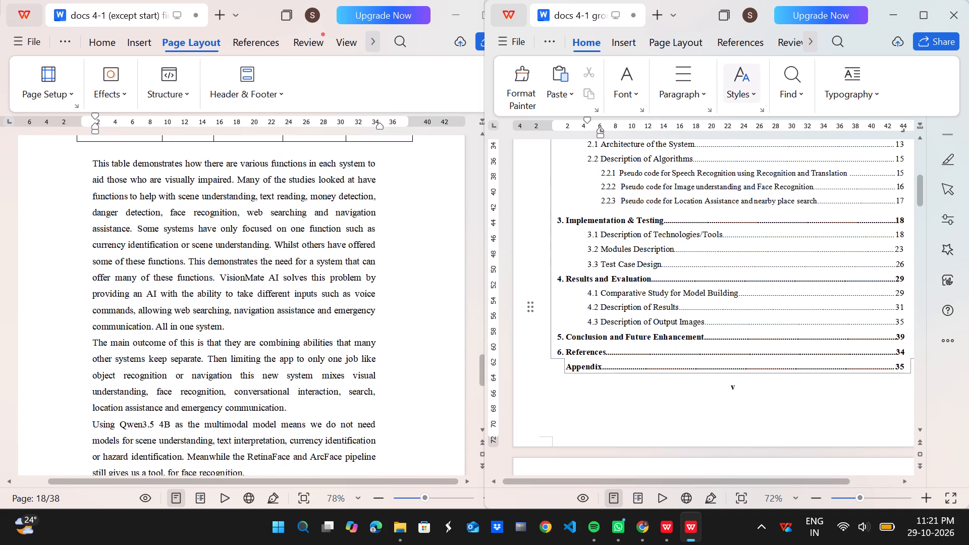
pyautogui.scroll(-8, 367, 391)
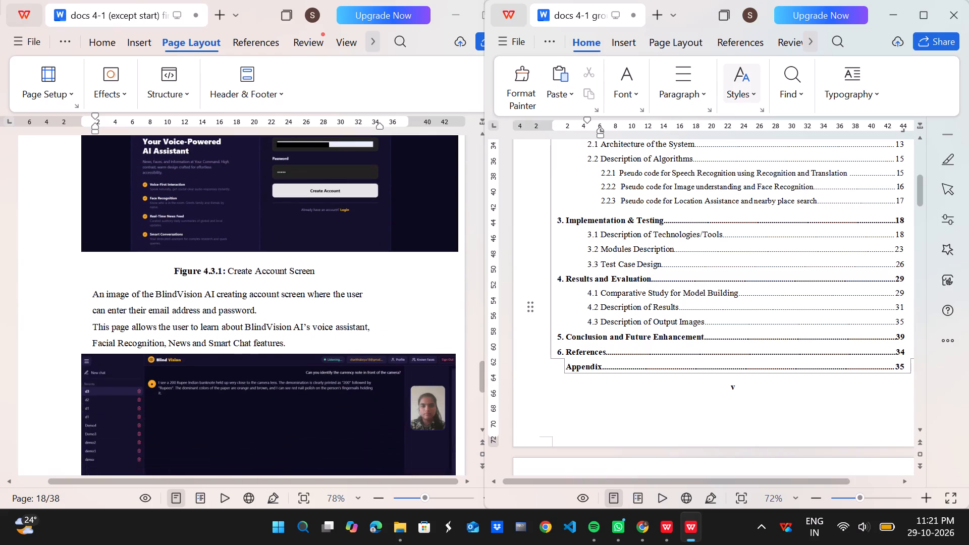
pyautogui.scroll(-4, 367, 391)
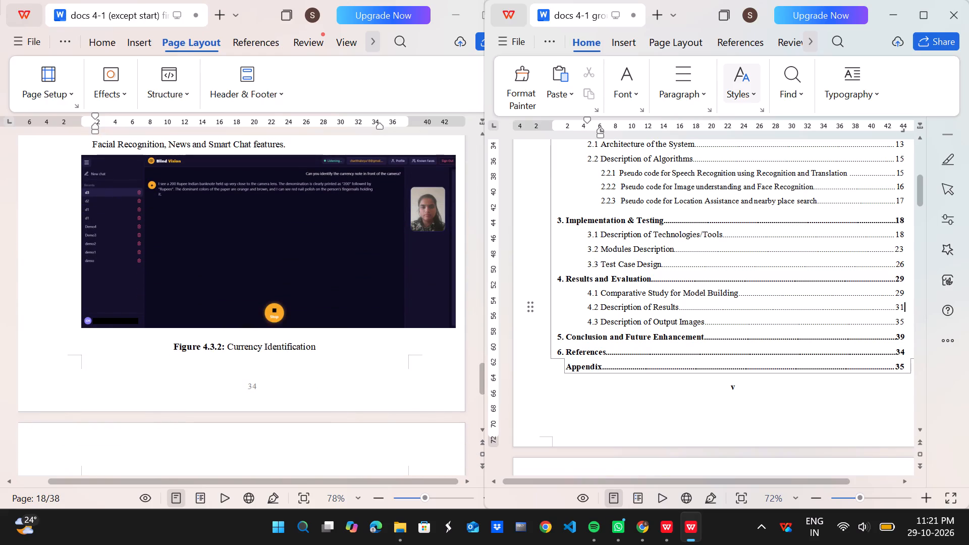
pyautogui.press('Down')
pyautogui.press('BackSpace')
pyautogui.press('4')
# Find the first page of chapter 5 in the final document and set the contents page number of 5. Conclusion and Future Enhancement to 37.
pyautogui.scroll(-8, 418, 353)
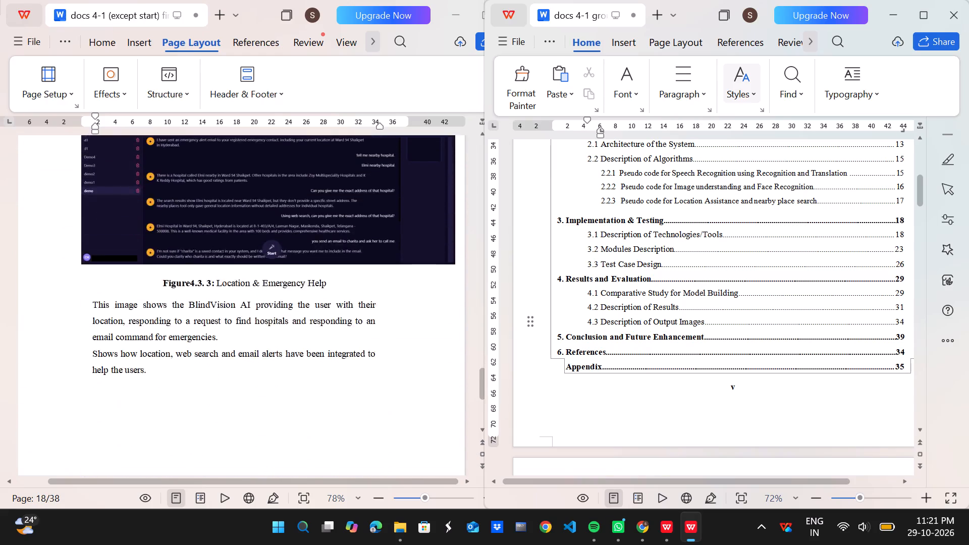
pyautogui.scroll(-11, 418, 353)
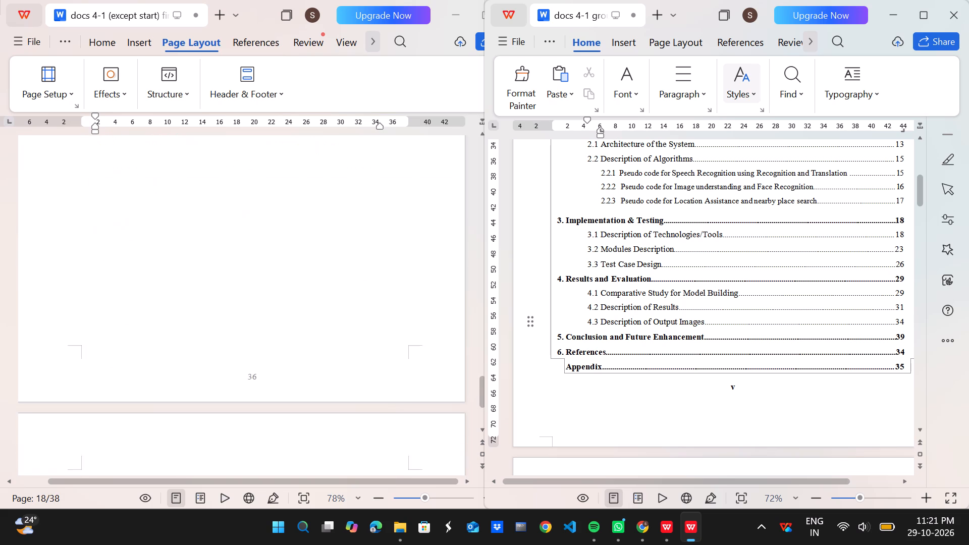
pyautogui.scroll(-7, 418, 353)
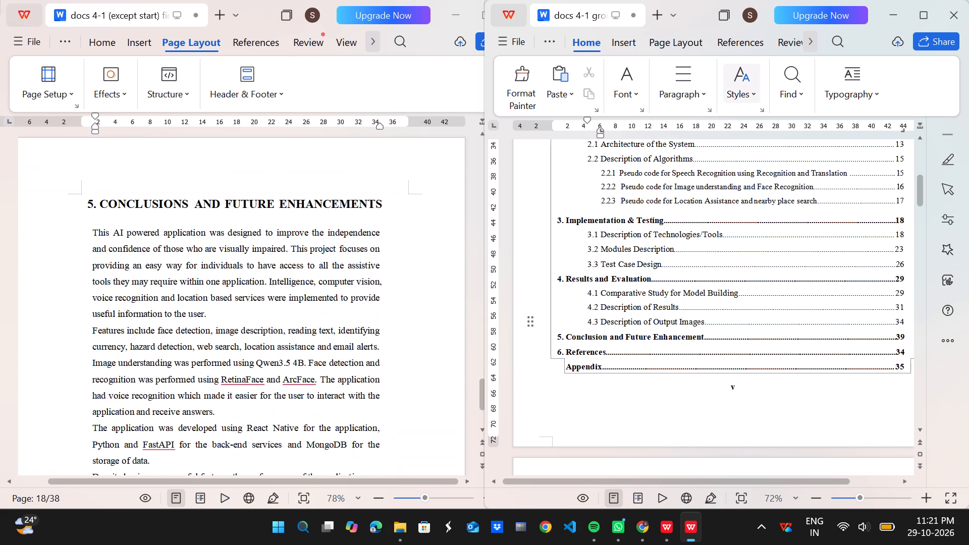
pyautogui.click(904, 334)
pyautogui.press('BackSpace')
pyautogui.press('7')
# Look through the final document from chapter 5 to its last page for any remaining sections and their page numbers.
pyautogui.scroll(-4, 225, 351)
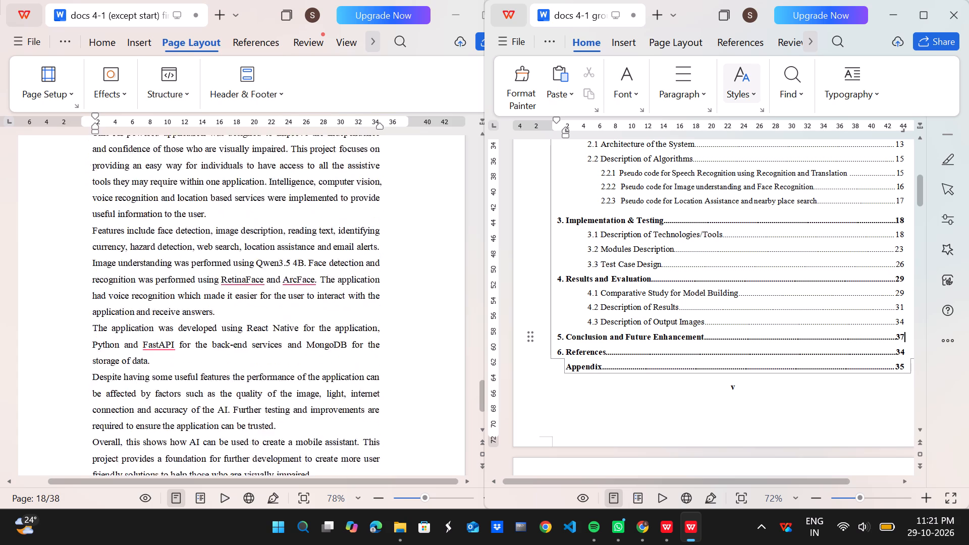
pyautogui.scroll(-13, 225, 351)
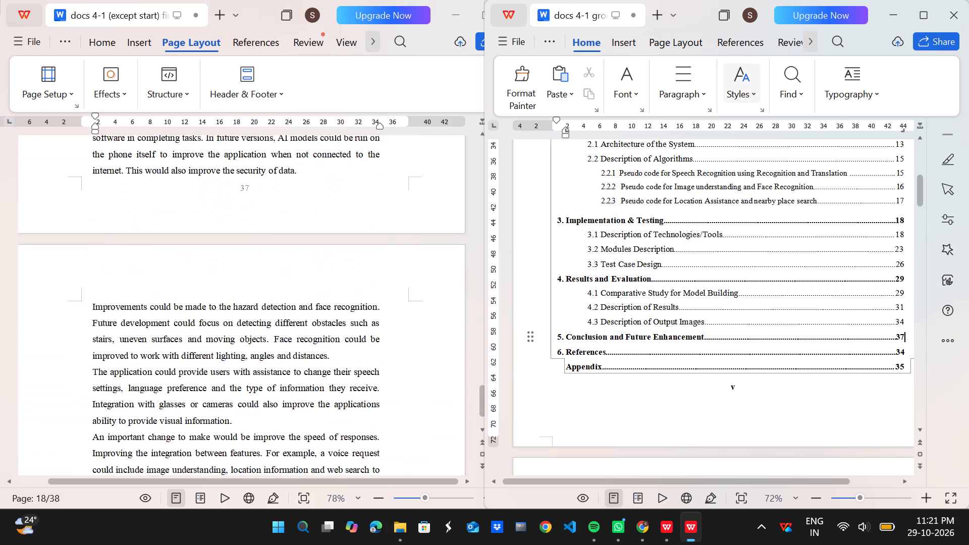
pyautogui.scroll(-5, 225, 351)
pyautogui.scroll(3, 225, 351)
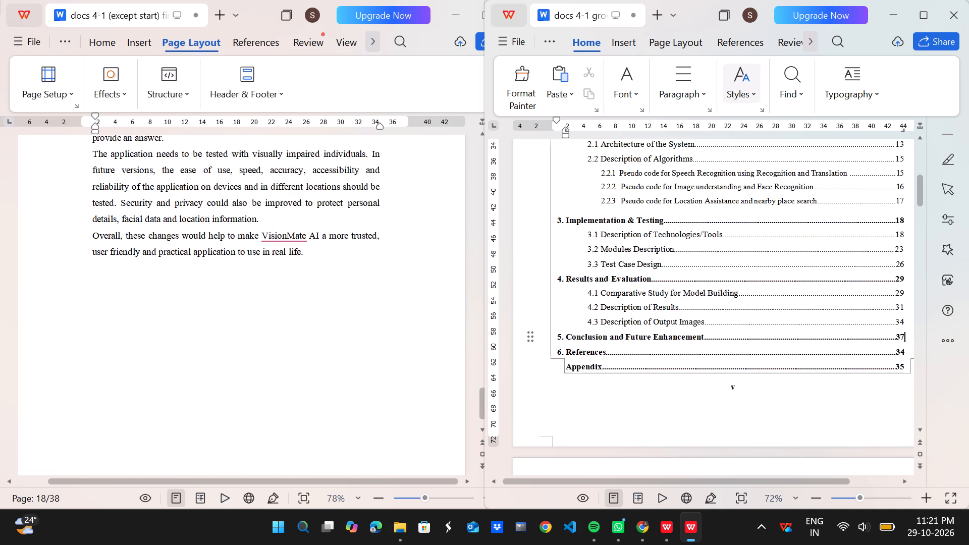
pyautogui.scroll(3, 225, 351)
pyautogui.scroll(-6, 225, 351)
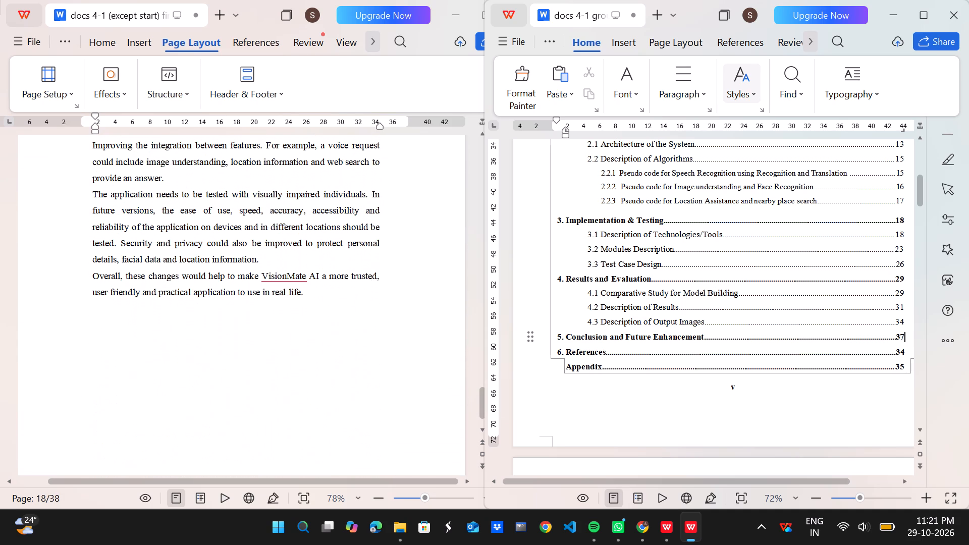
pyautogui.scroll(-5, 225, 351)
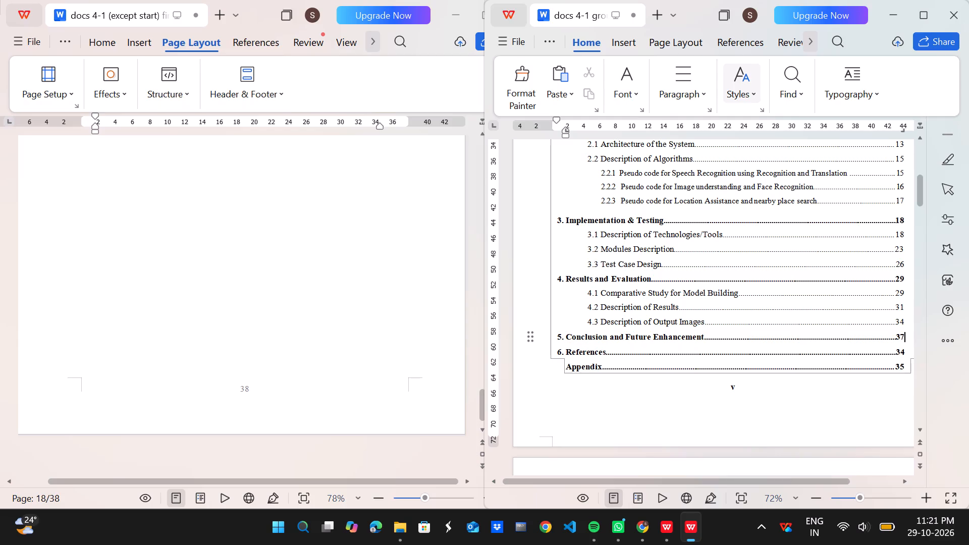
# Save the group document with the updated contents page and dismiss the cloud backup offer.
pyautogui.hotkey('ctrl', 's')
pyautogui.scroll(16, 225, 351)
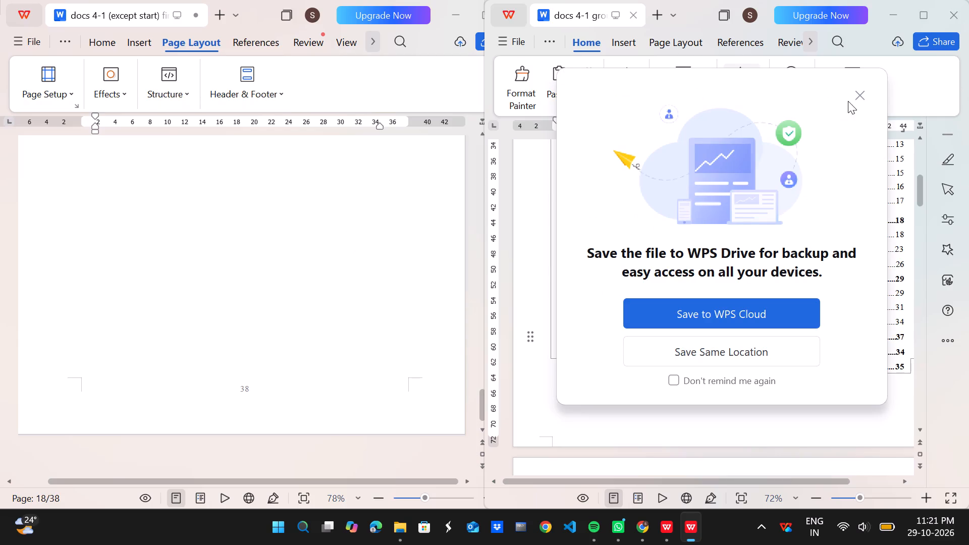
pyautogui.click(861, 98)
# In the final document's chapter 2 heading, replace the period between 2 and PROPOSED SYSTEM with five spaces.
pyautogui.scroll(7, 266, 342)
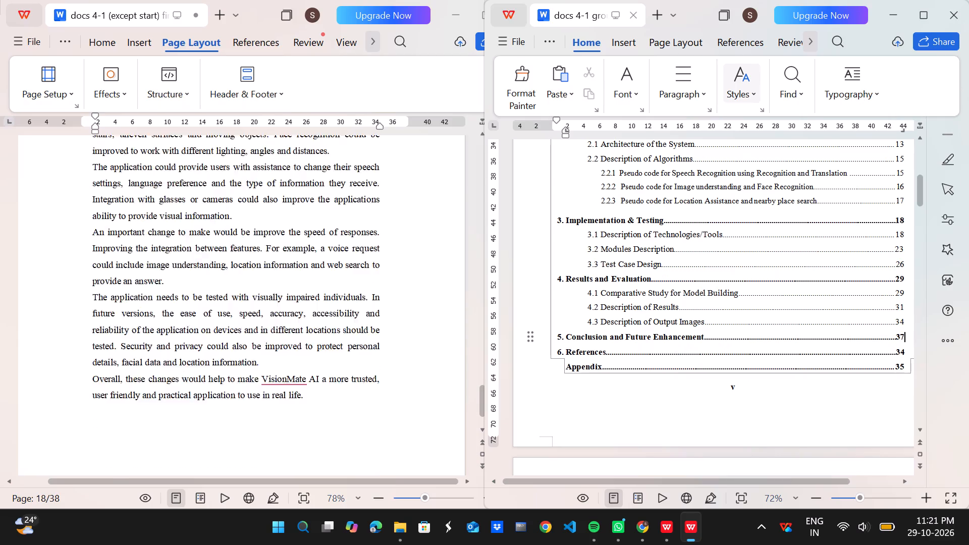
pyautogui.scroll(20, 266, 342)
pyautogui.scroll(12, 266, 342)
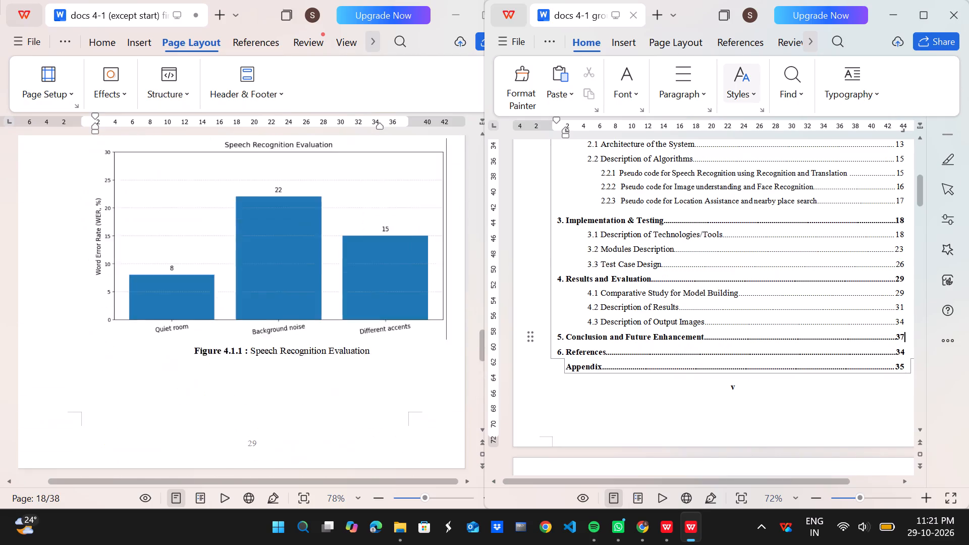
pyautogui.scroll(20, 266, 342)
pyautogui.scroll(9, 266, 342)
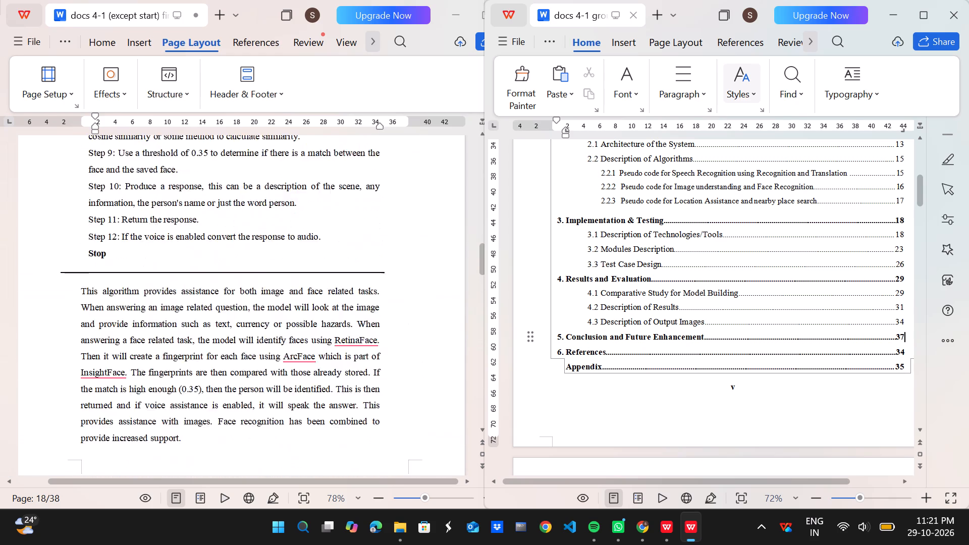
pyautogui.scroll(14, 266, 342)
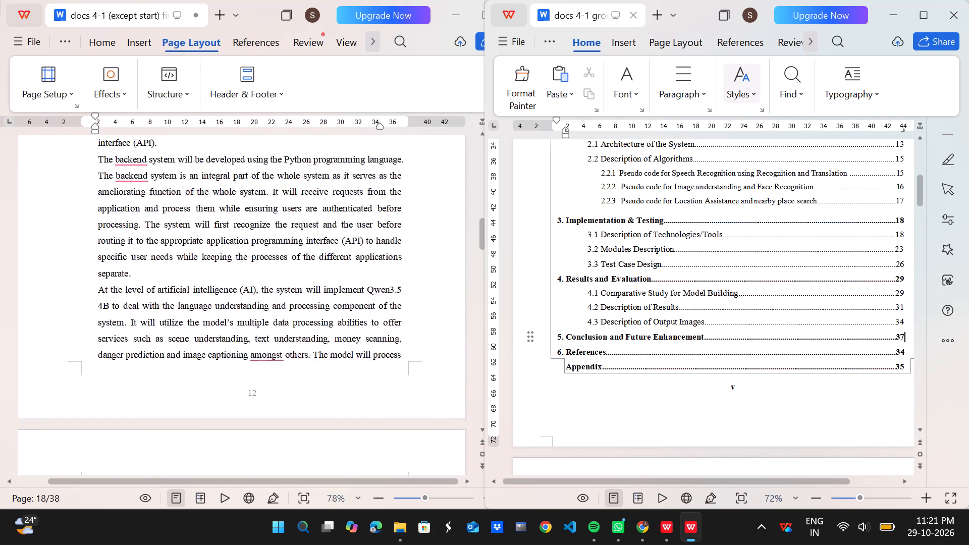
pyautogui.scroll(4, 266, 342)
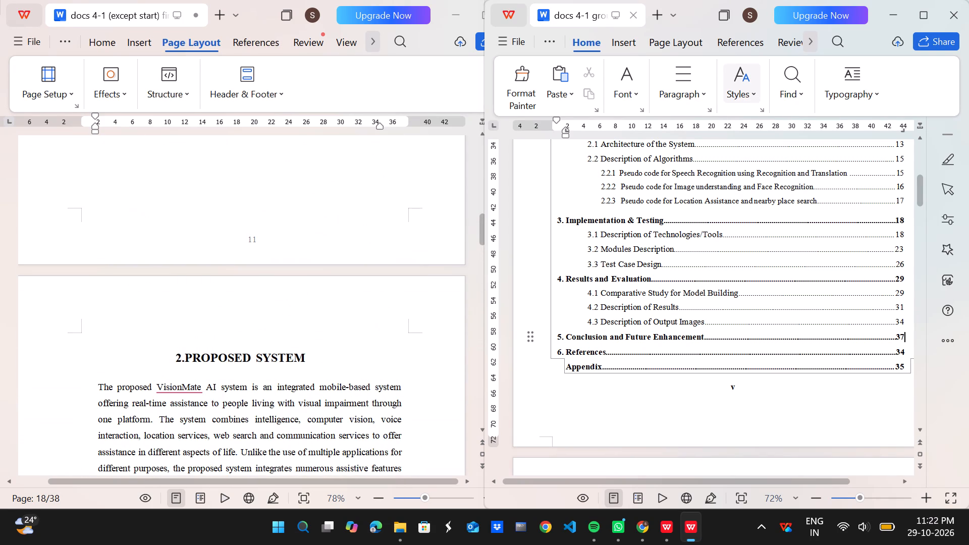
pyautogui.click(187, 359)
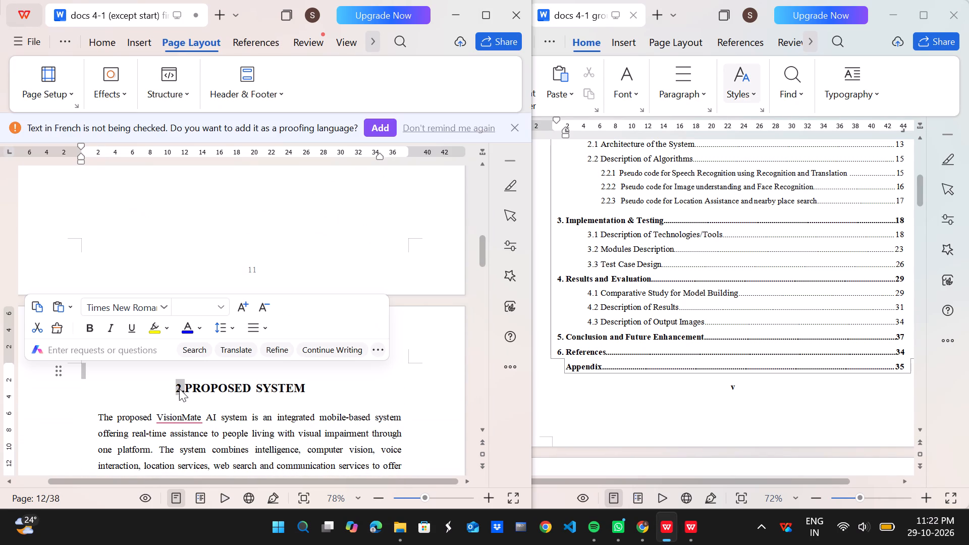
pyautogui.click(183, 388)
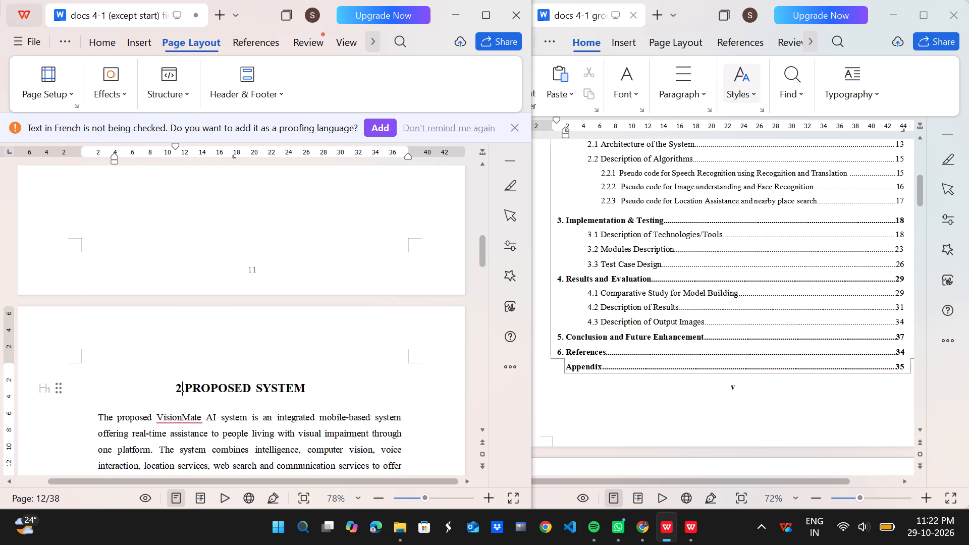
pyautogui.press('Right')
pyautogui.press('BackSpace')
pyautogui.press('Tab')
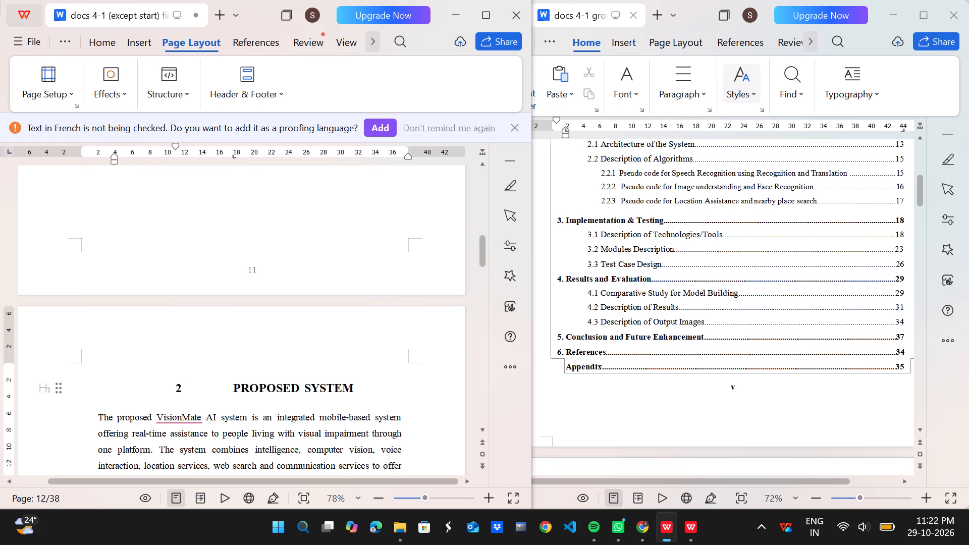
pyautogui.press('BackSpace')
pyautogui.press('space')
pyautogui.press('space')
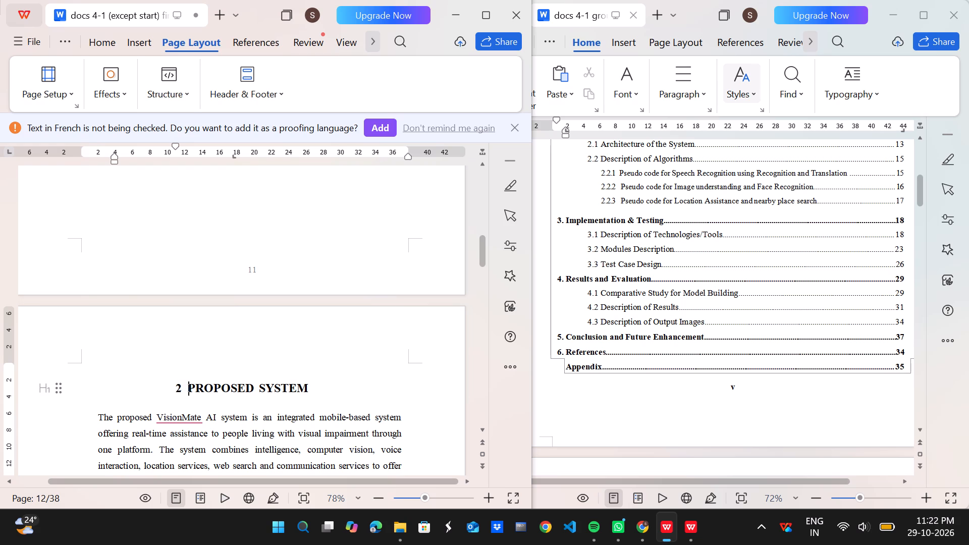
pyautogui.press('space')
pyautogui.press('space')
pyautogui.press('space')
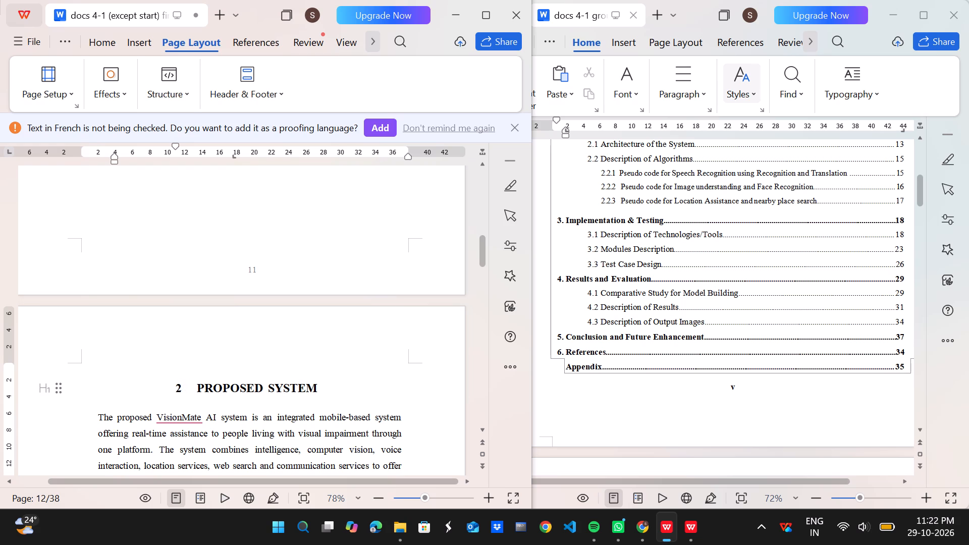
# Save the final document.
pyautogui.hotkey('ctrl', 's')
# After checking the final document's last page, open docs 4-1 last.docx from the Downloads folder and maximize its window.
pyautogui.scroll(-9, 264, 374)
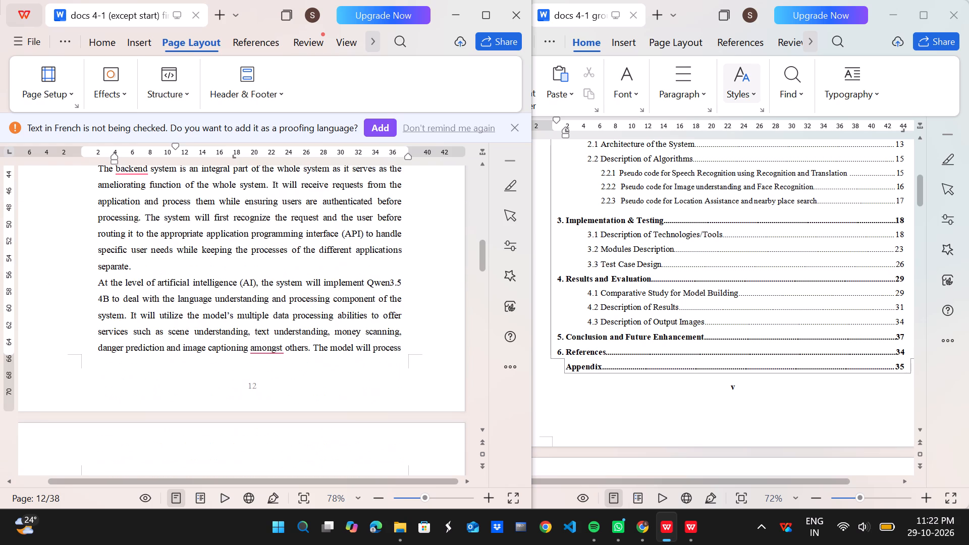
pyautogui.moveTo(480, 265); pyautogui.dragTo(473, 517)
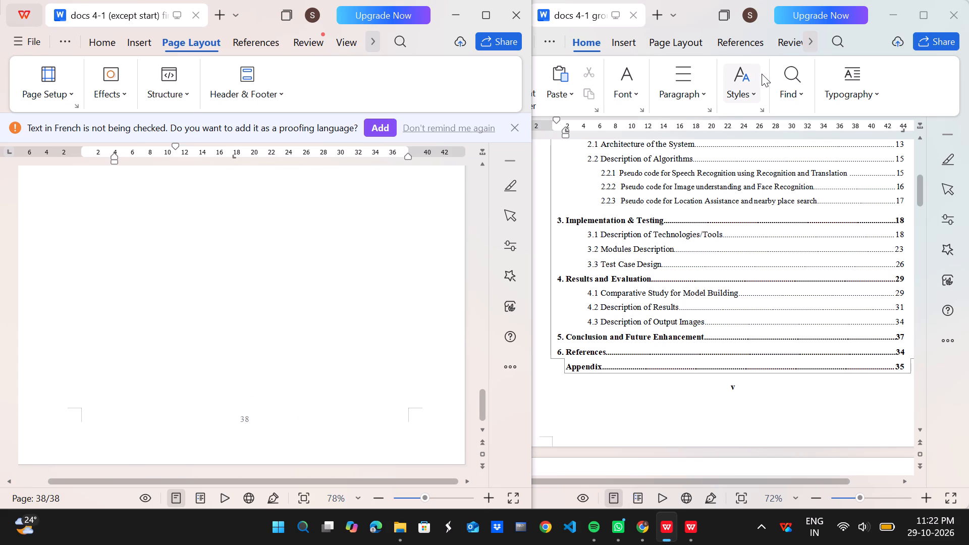
pyautogui.click(298, 525)
pyautogui.click(398, 527)
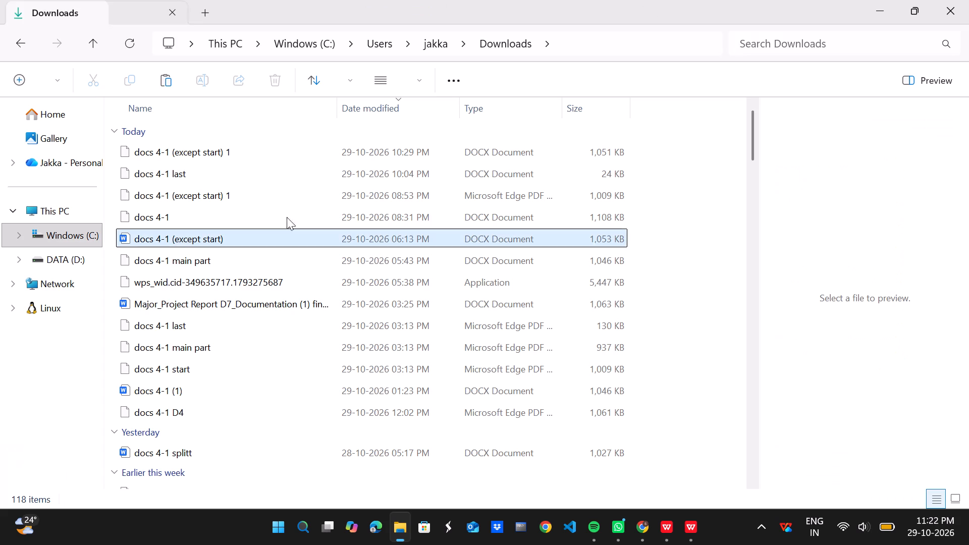
pyautogui.doubleClick(227, 174)
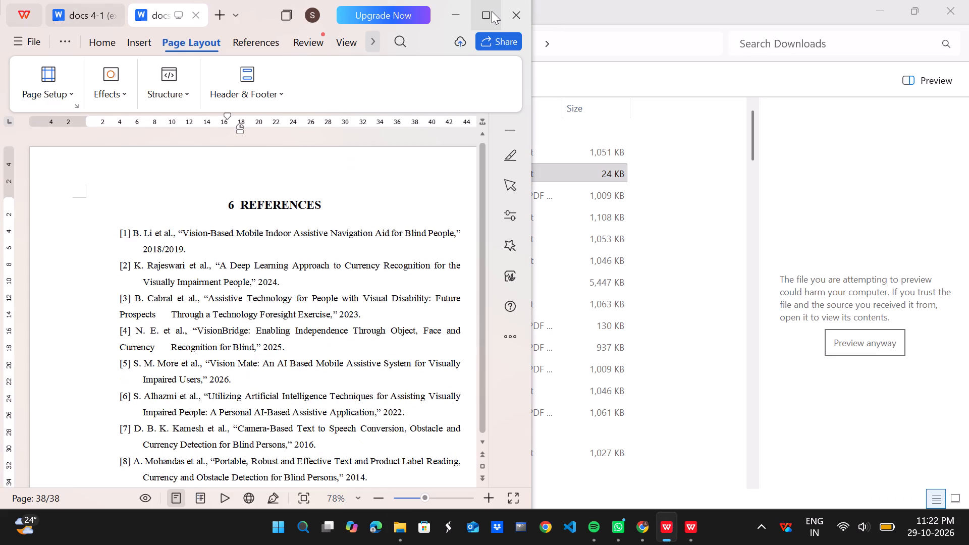
pyautogui.click(492, 11)
# Open the footer of the References page for editing at its page number.
pyautogui.scroll(-6, 484, 293)
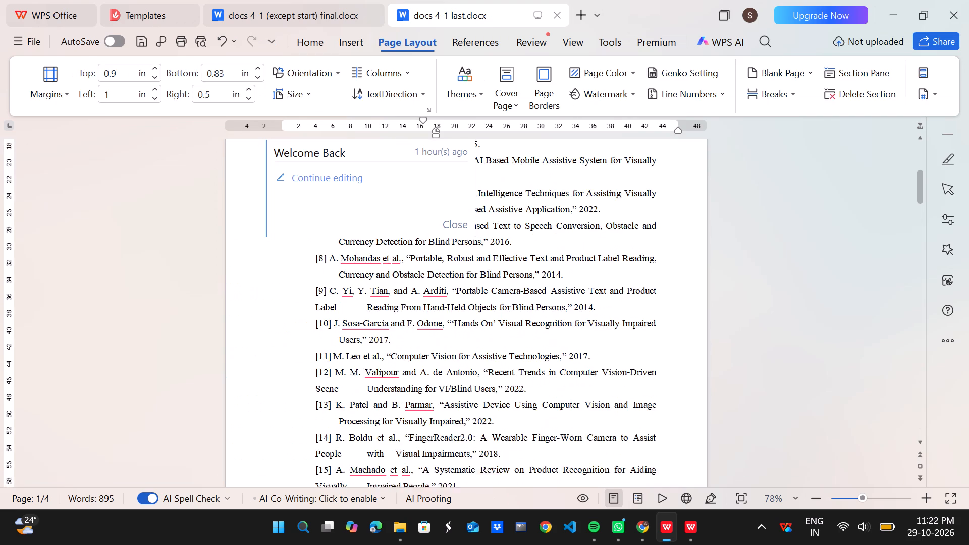
pyautogui.scroll(-2, 484, 293)
pyautogui.tripleClick(489, 342)
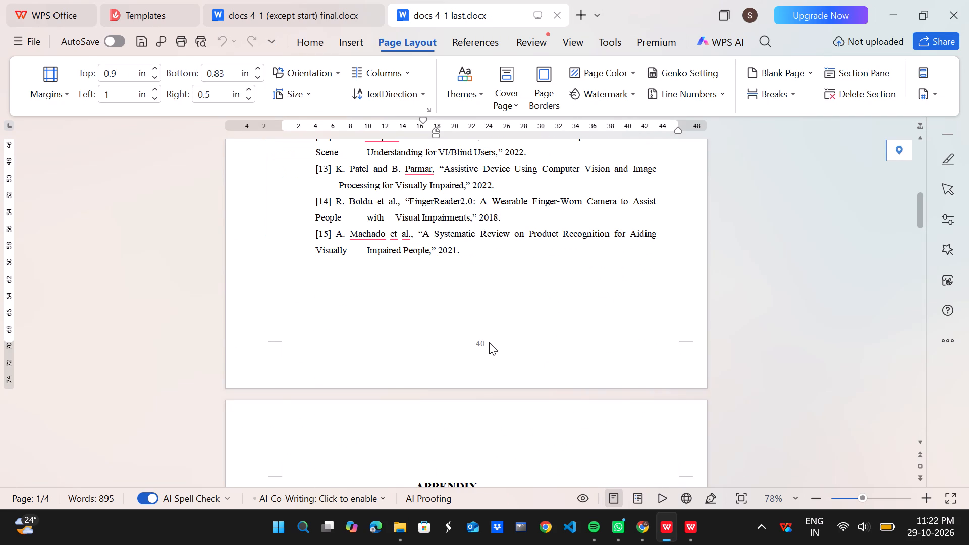
pyautogui.click(489, 342)
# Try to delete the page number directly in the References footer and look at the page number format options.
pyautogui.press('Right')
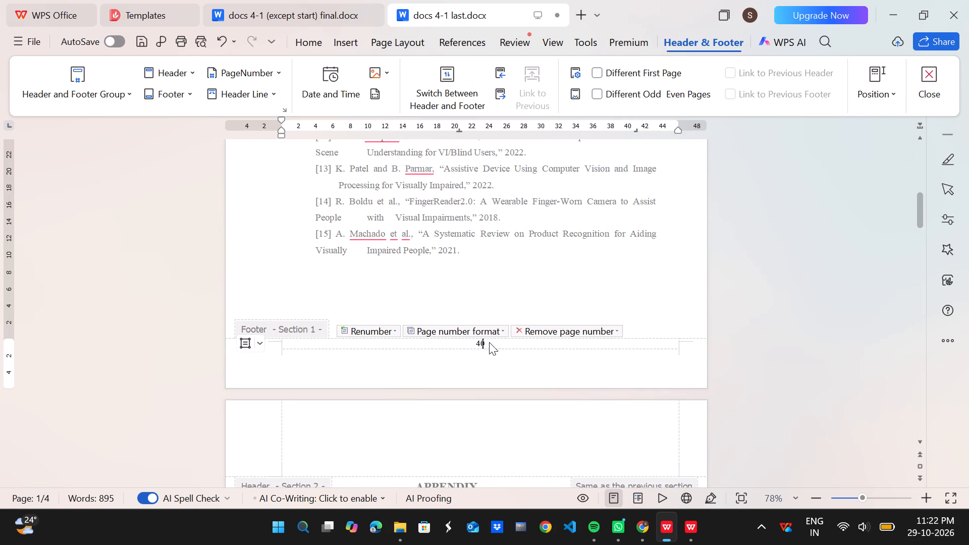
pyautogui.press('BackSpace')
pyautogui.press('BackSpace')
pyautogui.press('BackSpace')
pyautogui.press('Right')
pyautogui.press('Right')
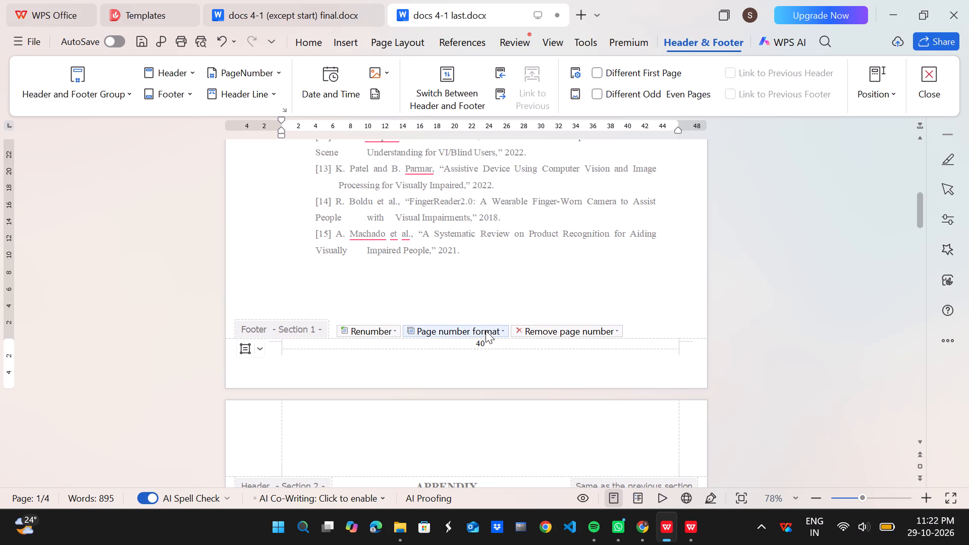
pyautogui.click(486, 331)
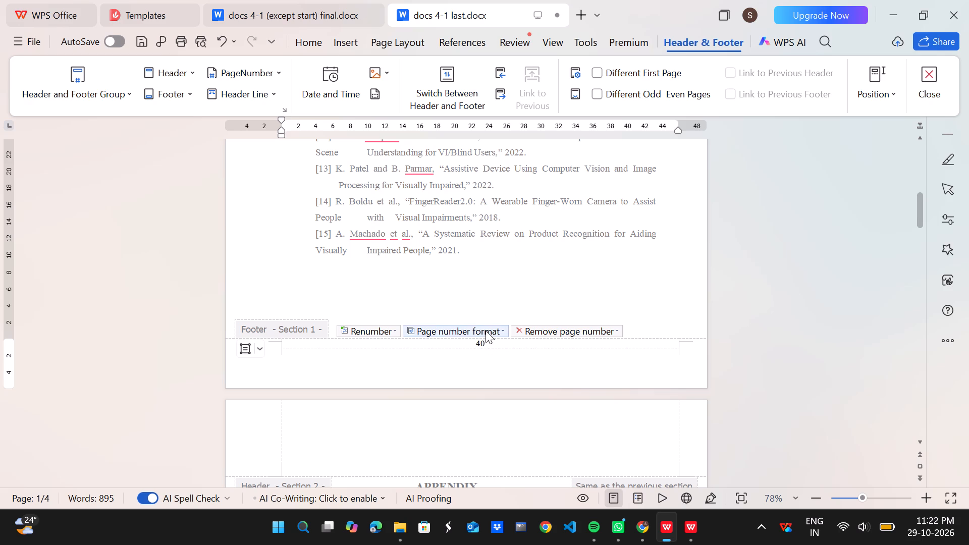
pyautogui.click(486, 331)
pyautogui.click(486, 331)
# Set the page numbering to start at 39 for the entire document.
pyautogui.click(249, 68)
pyautogui.click(276, 73)
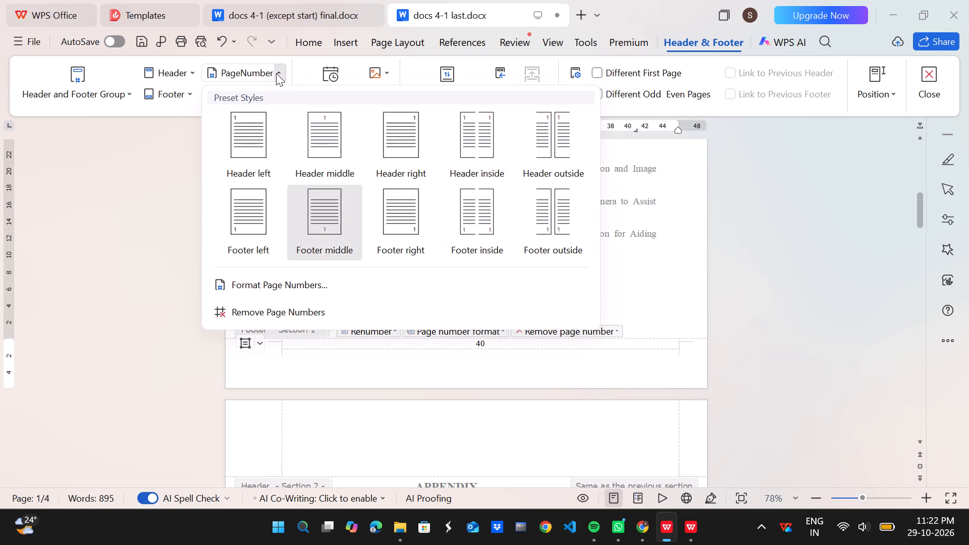
pyautogui.click(273, 278)
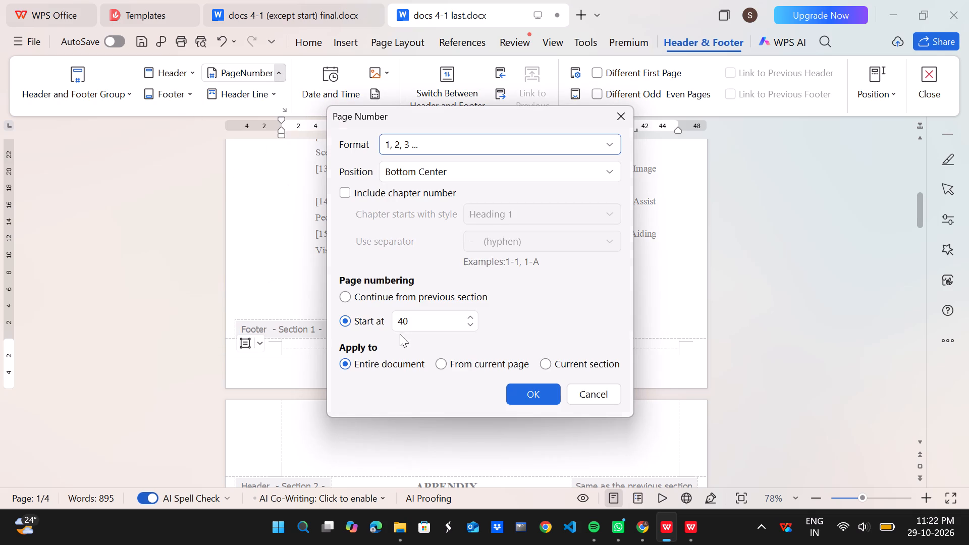
pyautogui.click(414, 321)
pyautogui.press('BackSpace')
pyautogui.press('BackSpace')
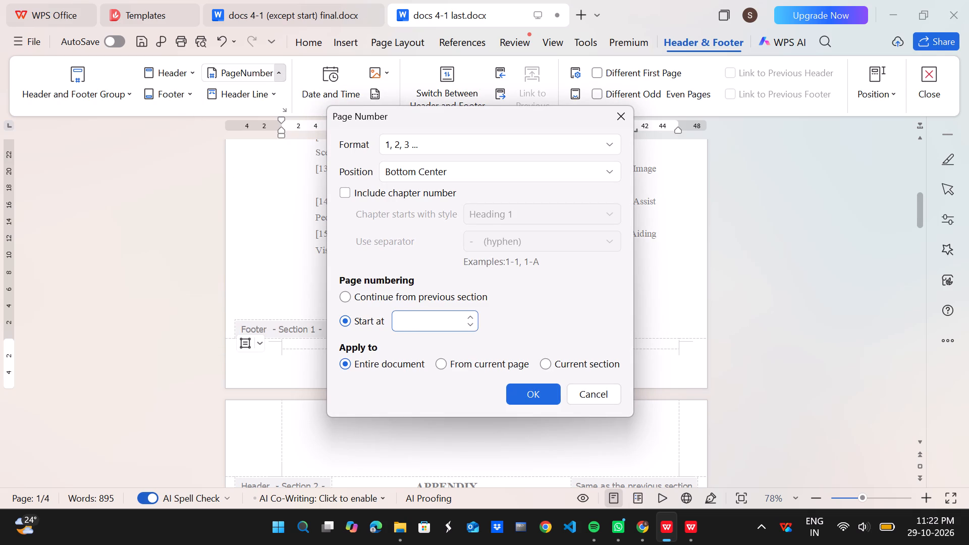
pyautogui.write('39')
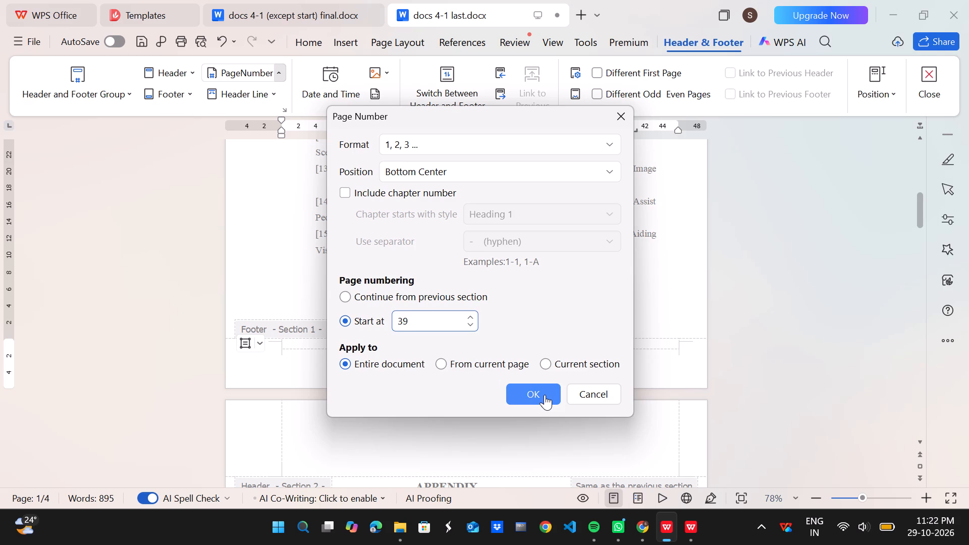
pyautogui.click(545, 395)
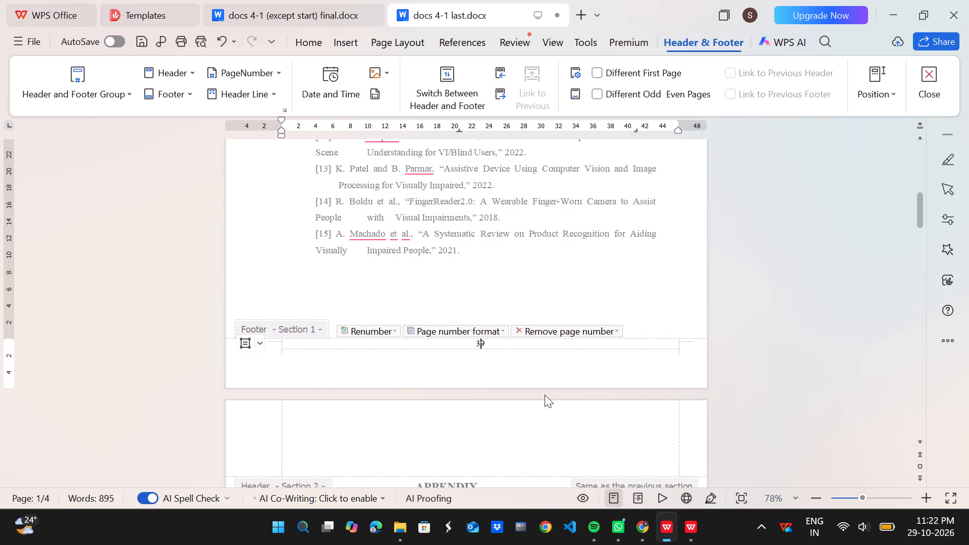
# Check the page numbers on the appendix pages, leave footer editing and save docs 4-1 last.docx.
pyautogui.scroll(-11, 545, 395)
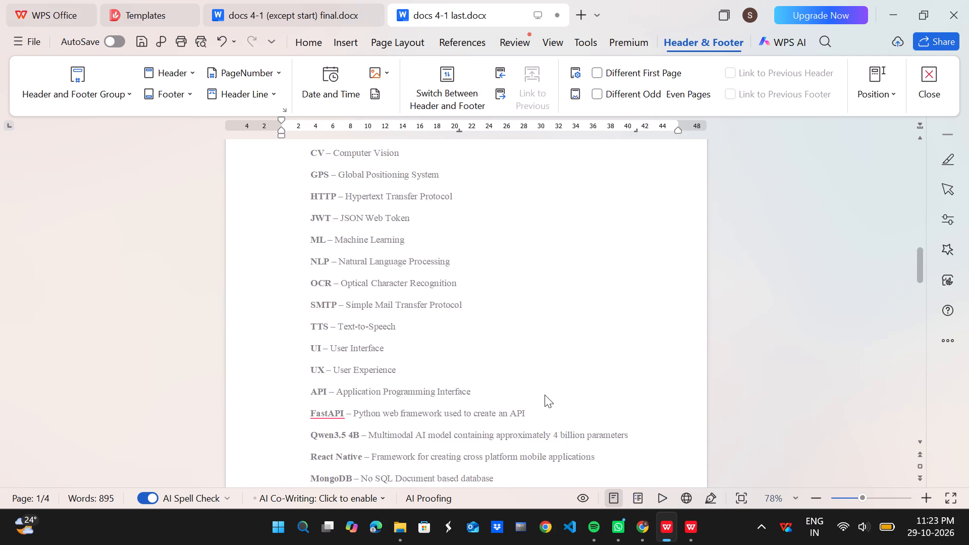
pyautogui.scroll(-1, 545, 395)
pyautogui.hotkey('ctrl', 's')
pyautogui.scroll(-6, 545, 395)
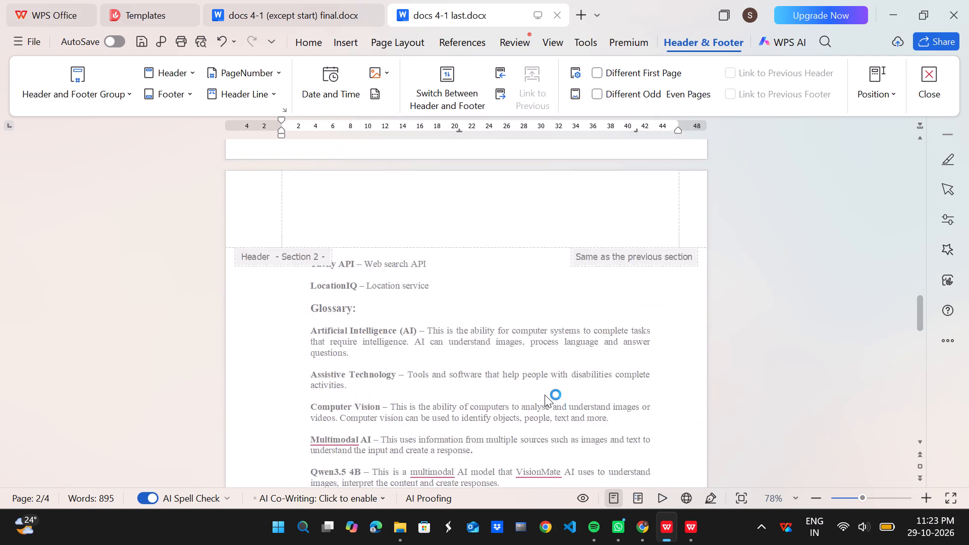
pyautogui.scroll(-4, 545, 395)
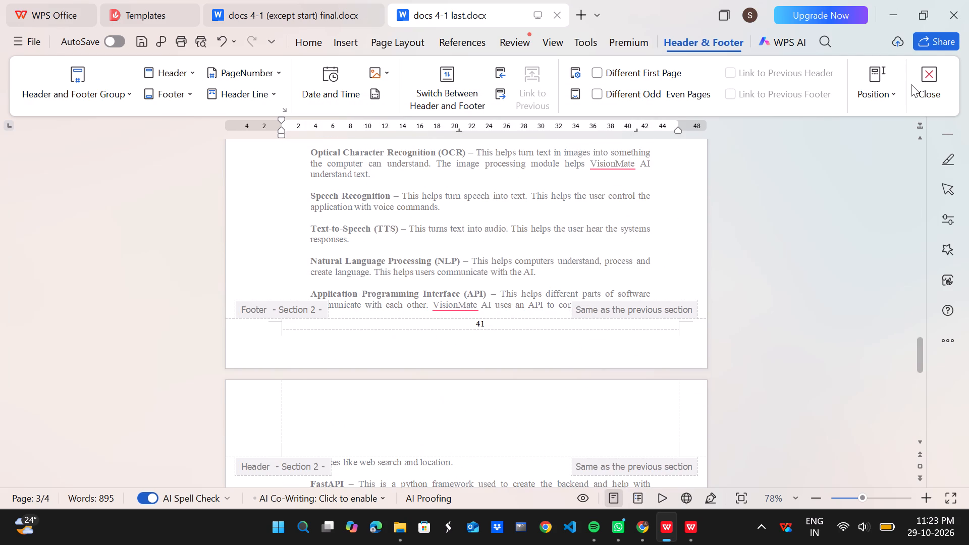
pyautogui.click(913, 87)
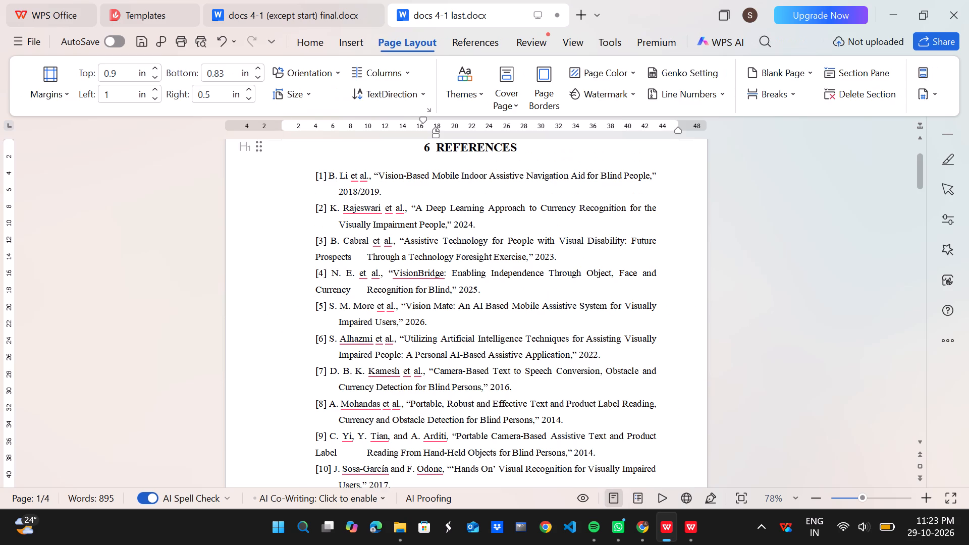
pyautogui.hotkey('ctrl', 's')
pyautogui.hotkey('ctrl', 's')
# Indent the second lines of references [9], [12] and [14] to align with the other entries.
pyautogui.scroll(-1, 516, 335)
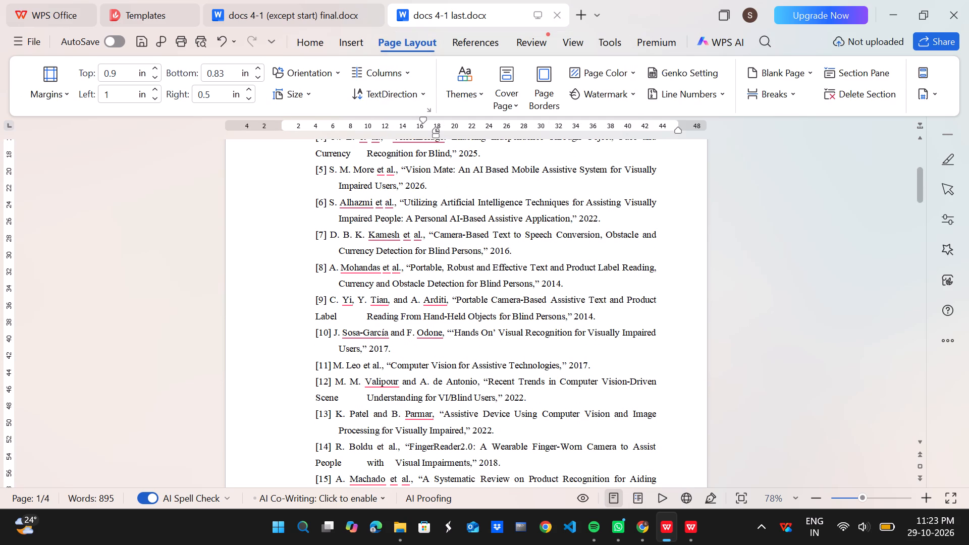
pyautogui.scroll(-1, 516, 335)
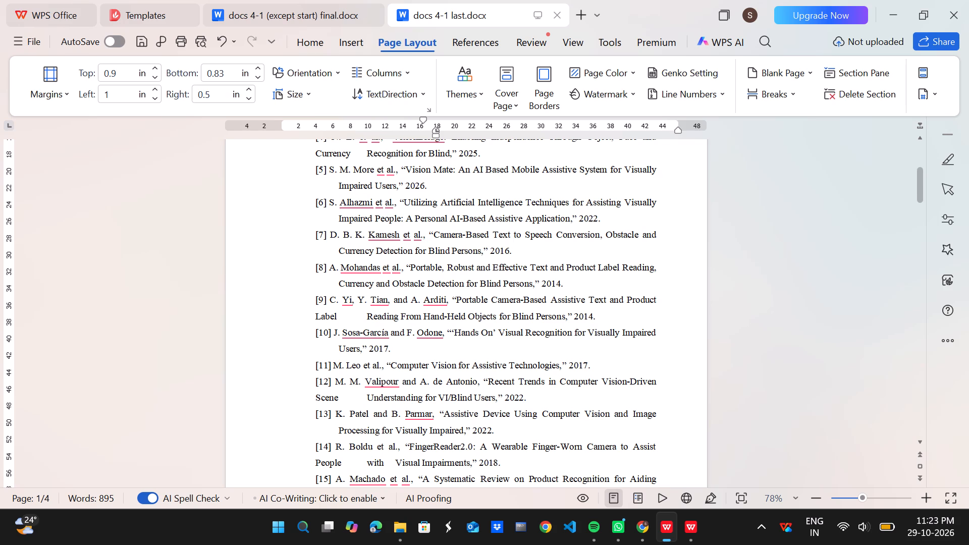
pyautogui.click(314, 315)
pyautogui.press('Tab')
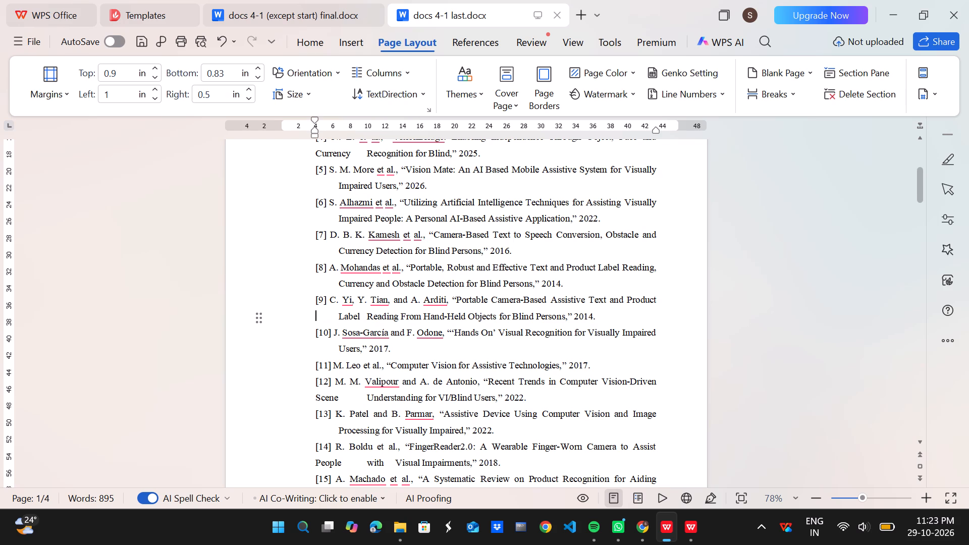
pyautogui.click(317, 396)
pyautogui.press('Tab')
pyautogui.scroll(-1, 317, 396)
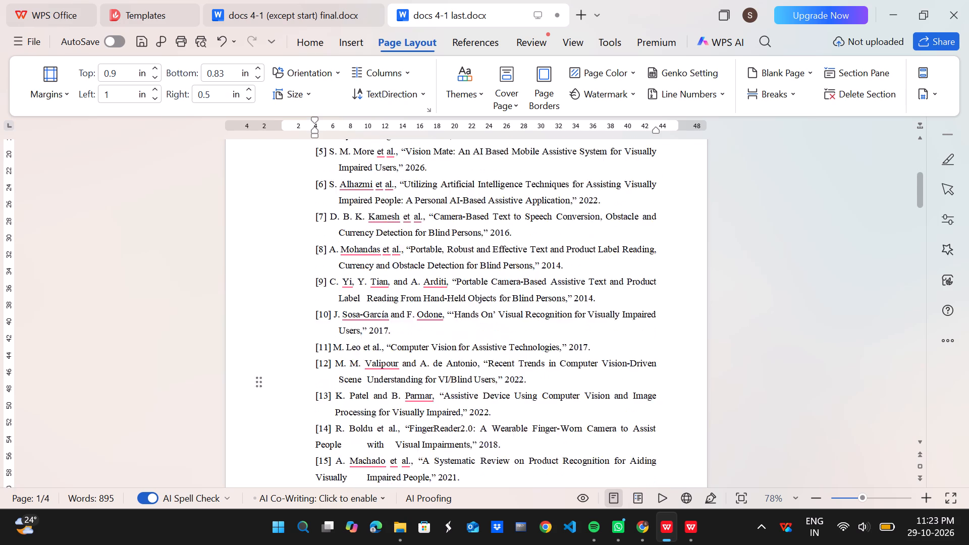
pyautogui.scroll(-1, 317, 396)
pyautogui.click(313, 376)
pyautogui.press('Tab')
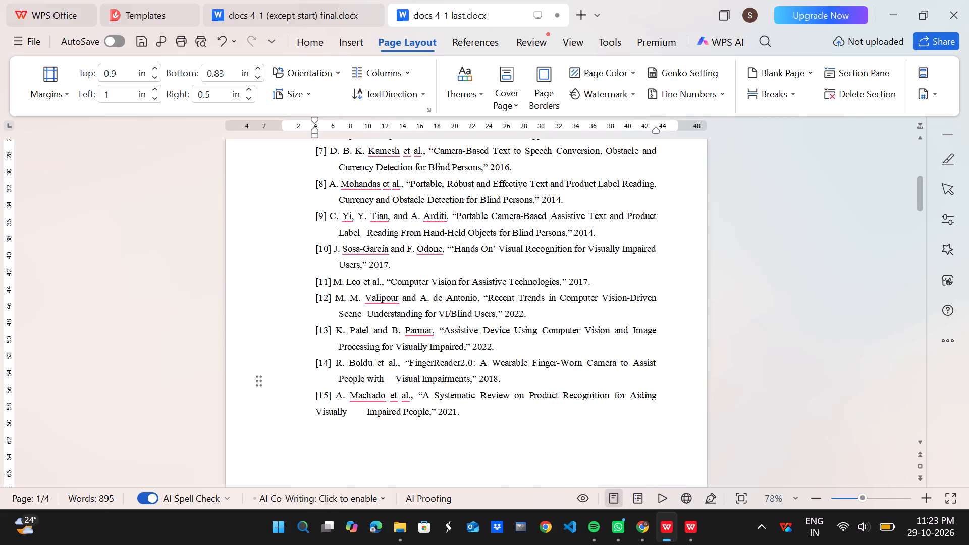
# Indent the second line of reference [15] and remove the wide gap between Visually and Impaired.
pyautogui.click(312, 413)
pyautogui.press('Tab')
pyautogui.press('Tab')
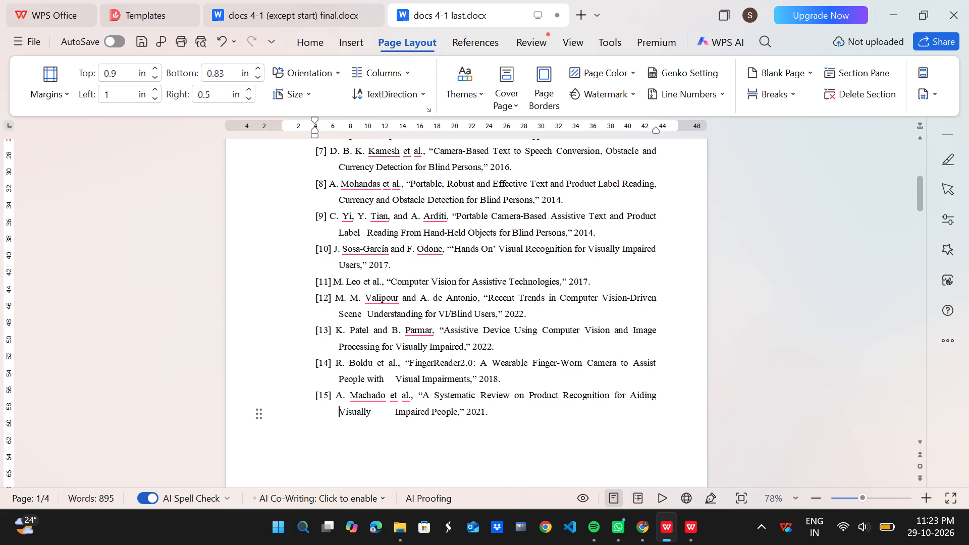
pyautogui.click(394, 410)
pyautogui.press('BackSpace')
# Save docs 4-1 last.docx.
pyautogui.hotkey('ctrl', 's')
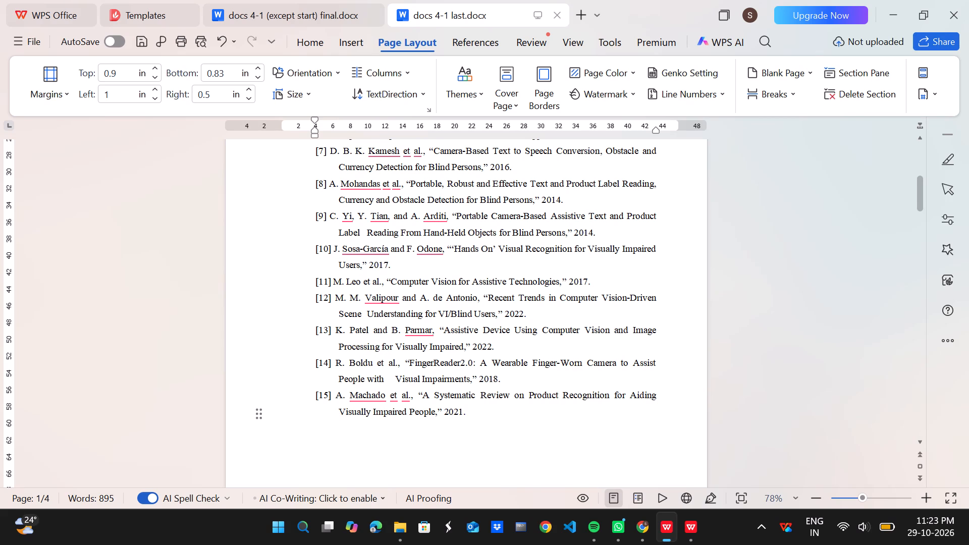
pyautogui.hotkey('ctrl', 's')
# Indent the second line of reference [4] and restore the indent on reference [5]'s second line.
pyautogui.hscroll(1, 394, 410)
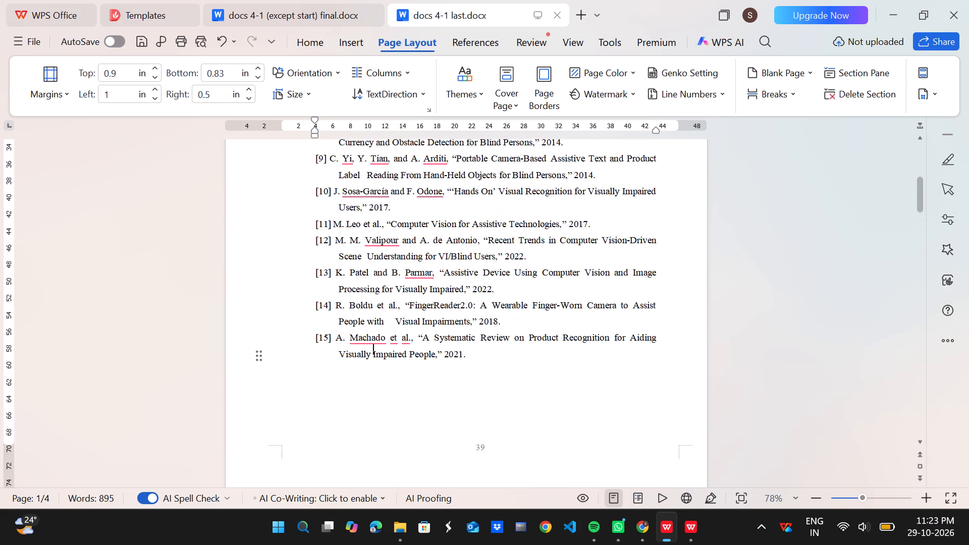
pyautogui.scroll(1, 394, 410)
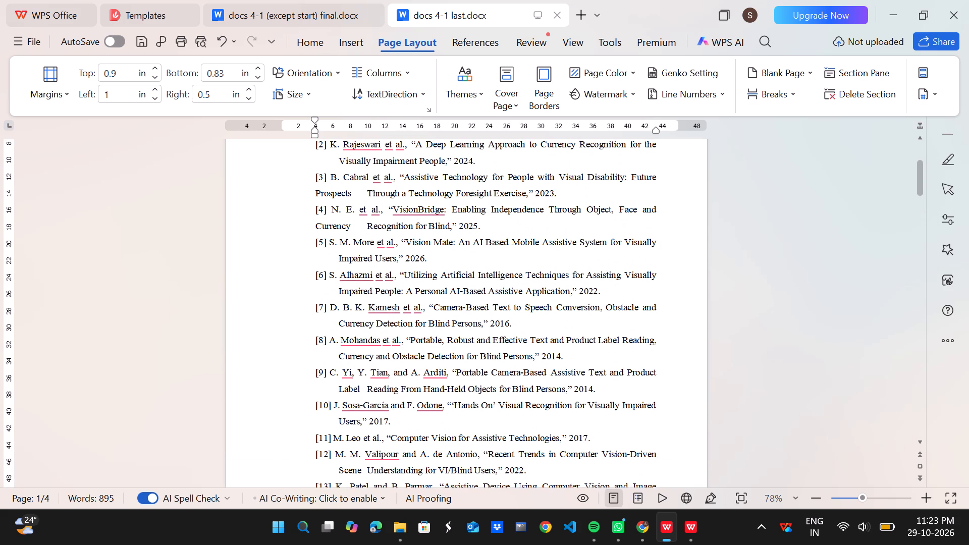
pyautogui.click(315, 225)
pyautogui.press('Tab')
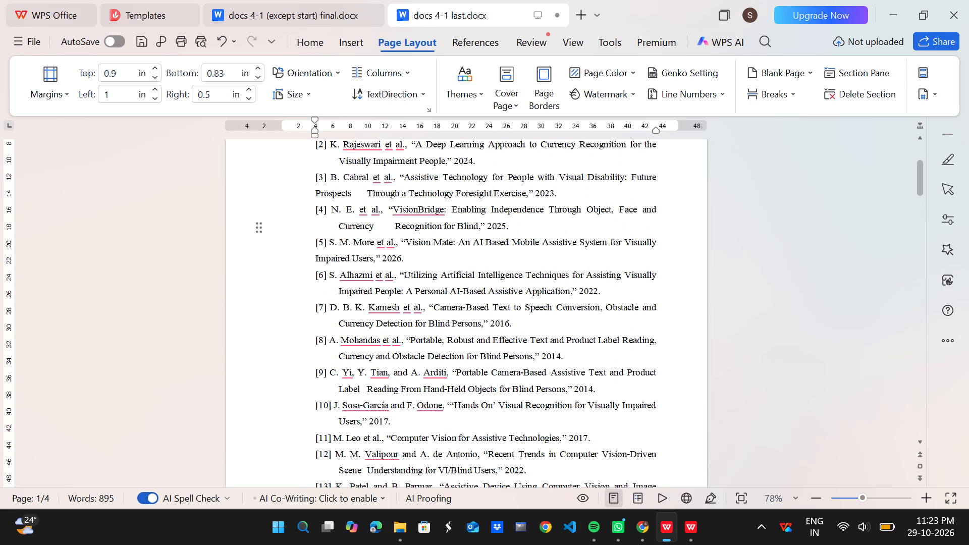
pyautogui.click(315, 260)
pyautogui.press('Tab')
pyautogui.press('Tab')
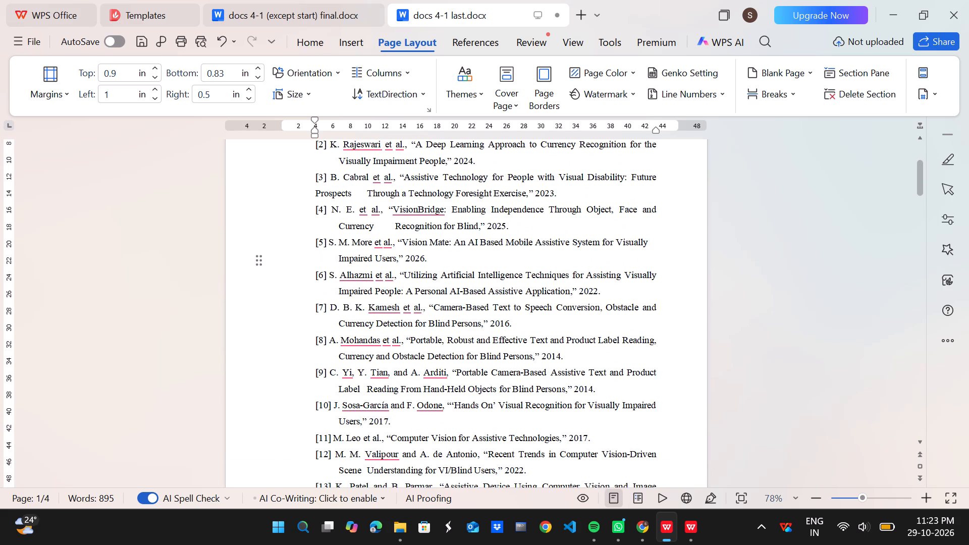
# Indent the second line of reference [3] and remove the wide gap between Prospects and Through.
pyautogui.scroll(1, 315, 260)
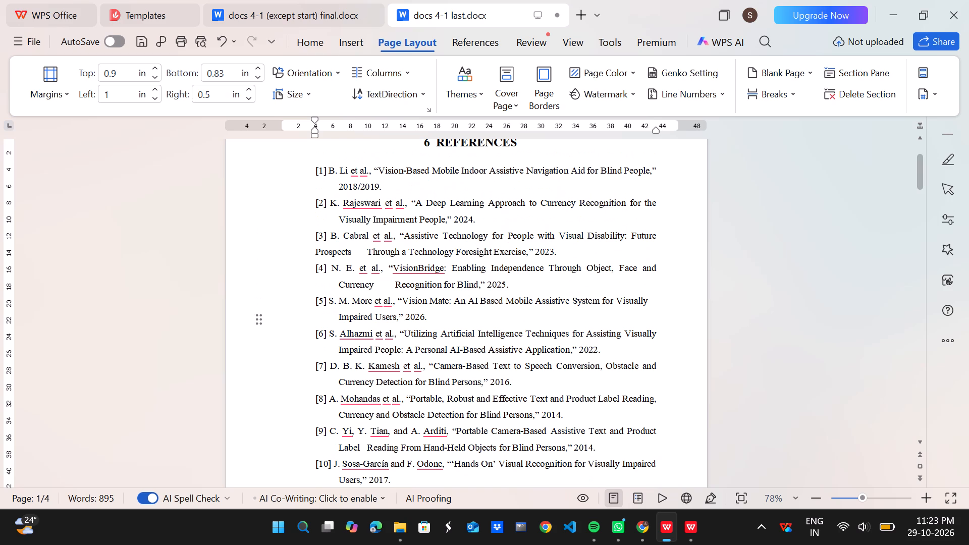
pyautogui.click(315, 253)
pyautogui.press('Tab')
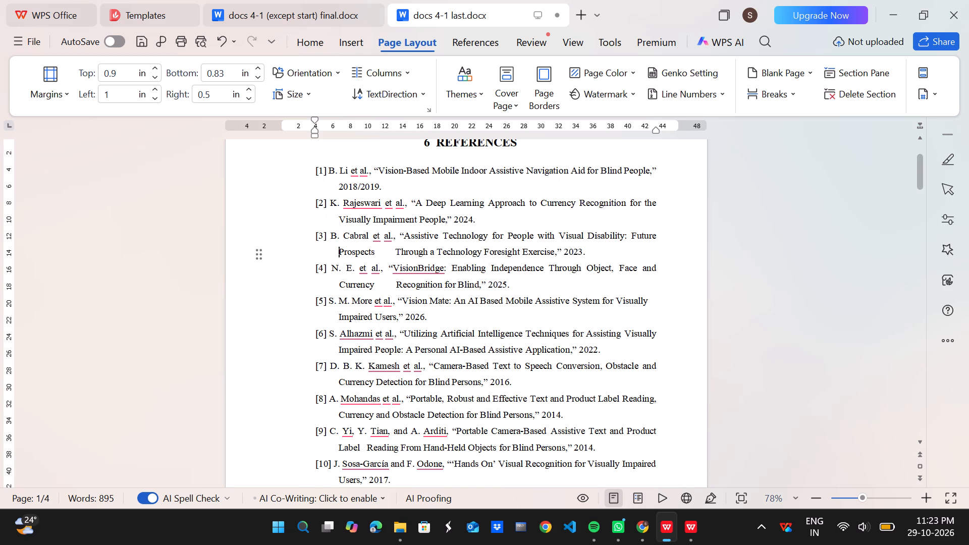
pyautogui.click(395, 248)
pyautogui.press('BackSpace')
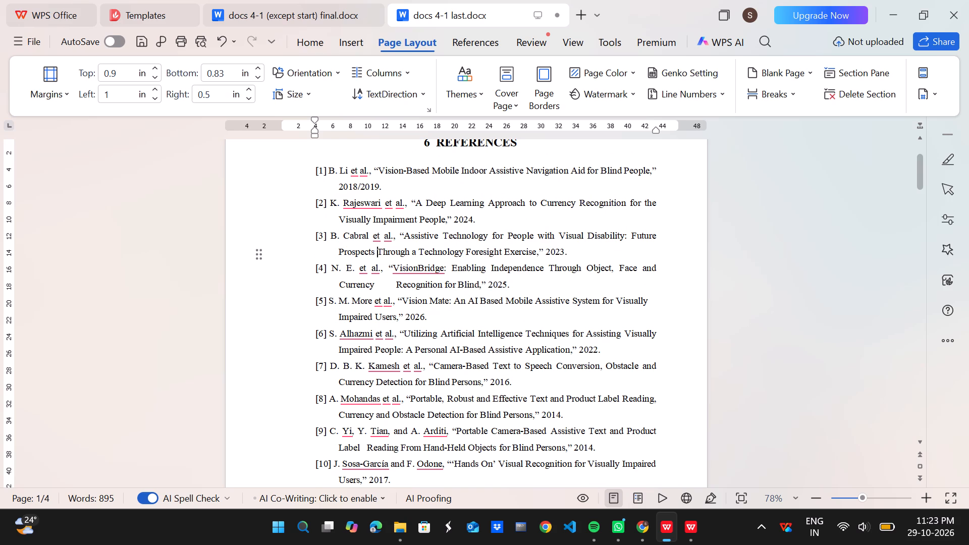
# Save docs 4-1 last.docx and close it.
pyautogui.hotkey('ctrl', 's')
pyautogui.hotkey('ctrl', 'd')
pyautogui.hotkey('ctrl', 's')
pyautogui.hotkey('ctrl', 's')
pyautogui.hotkey('ctrl', 's')
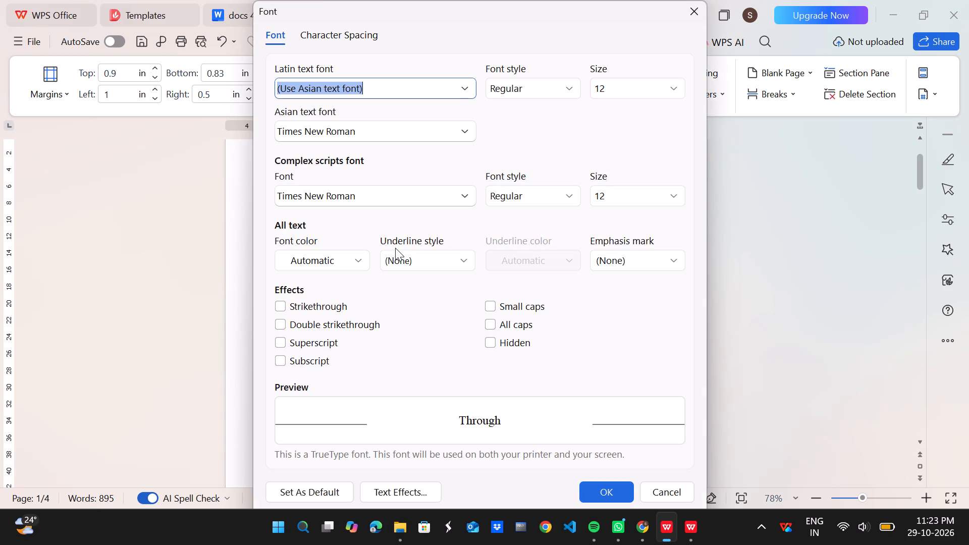
pyautogui.click(691, 17)
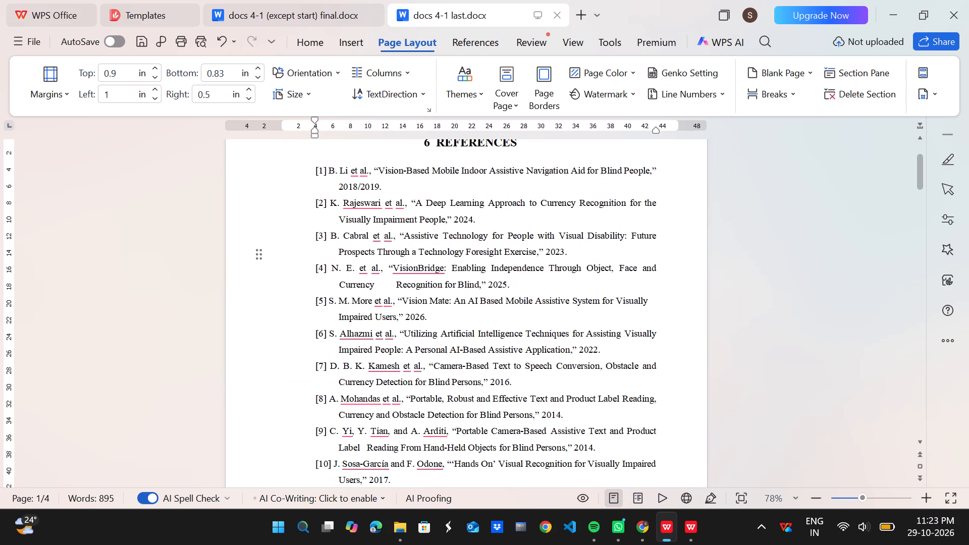
pyautogui.hotkey('ctrl', 's')
pyautogui.hotkey('ctrl', 's')
pyautogui.scroll(-4, 577, 252)
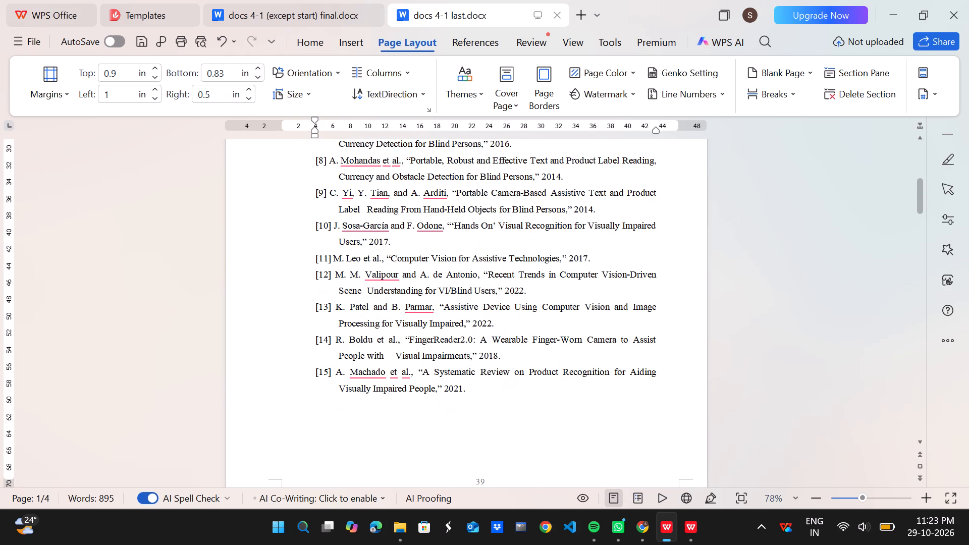
pyautogui.scroll(5, 577, 252)
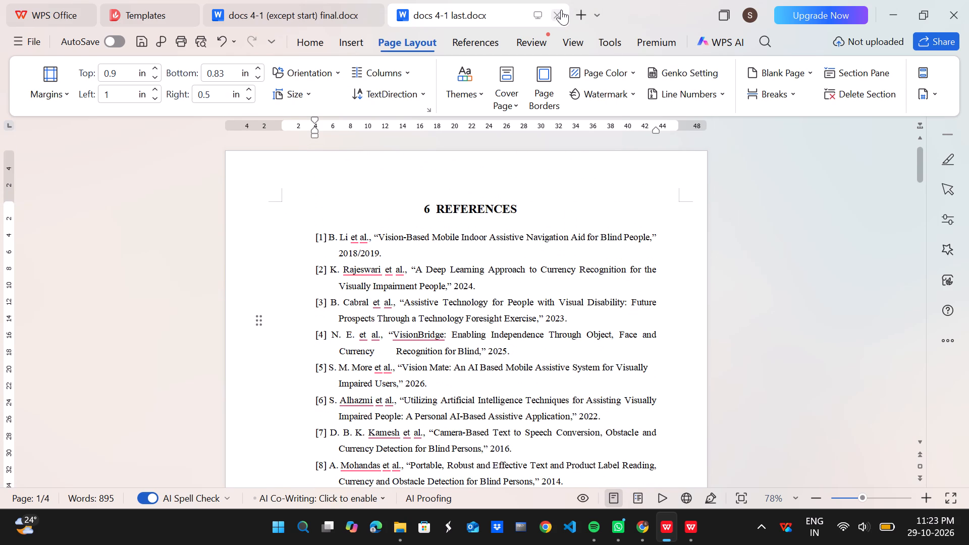
pyautogui.click(561, 10)
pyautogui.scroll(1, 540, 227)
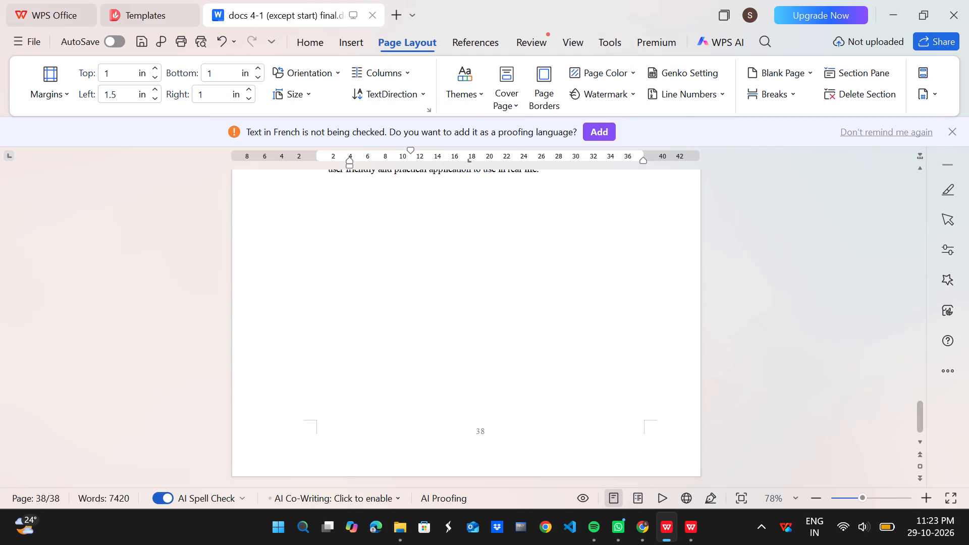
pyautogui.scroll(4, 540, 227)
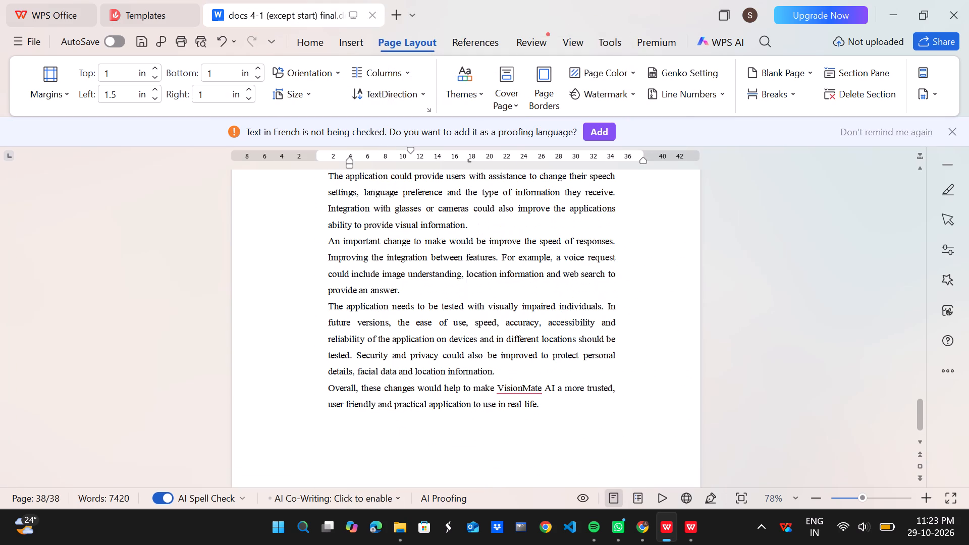
# Switch to File Explorer and copy the docs 4-1 last DOCX file in the Downloads folder.
pyautogui.click(397, 522)
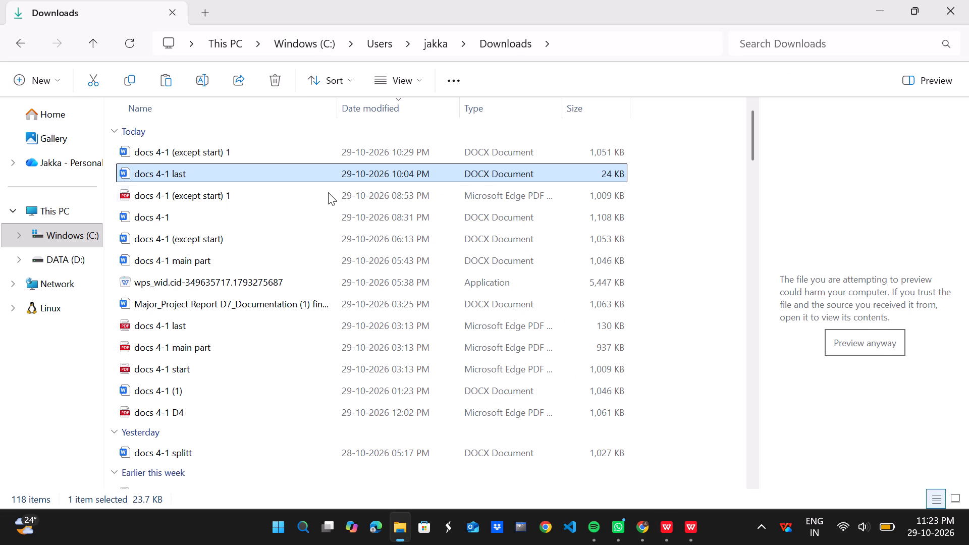
pyautogui.hotkey('ctrl', 'c')
# Minimise the open windows one after another, starting with File Explorer.
pyautogui.click(883, 2)
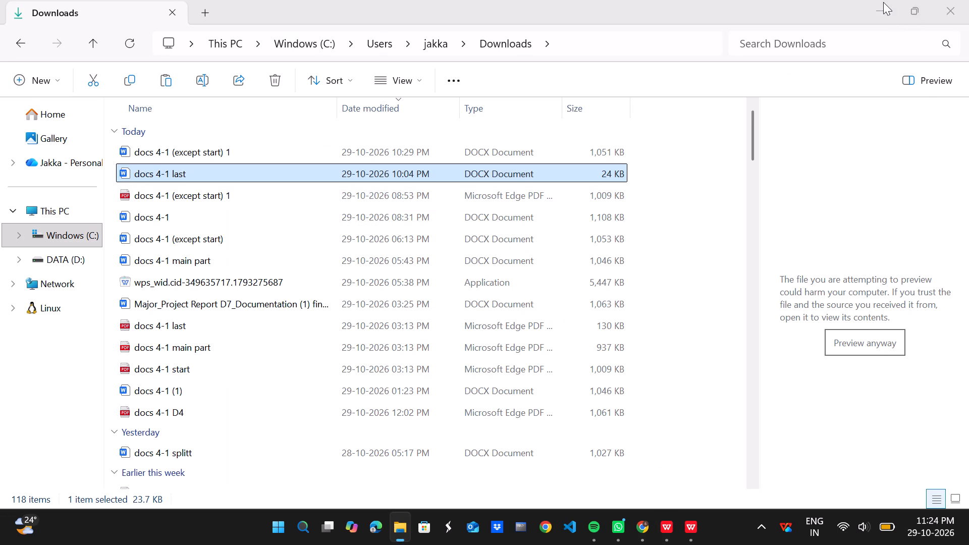
pyautogui.click(883, 2)
pyautogui.click(883, 2)
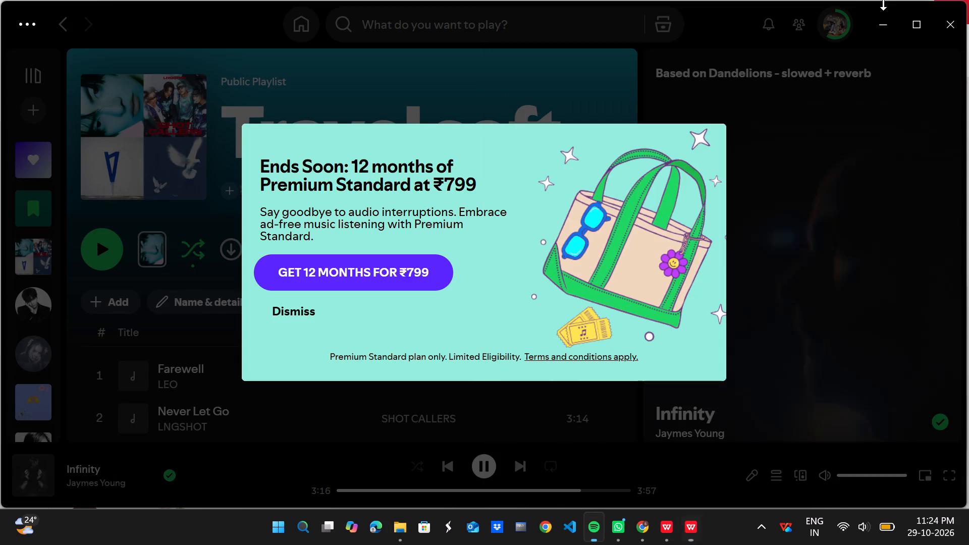
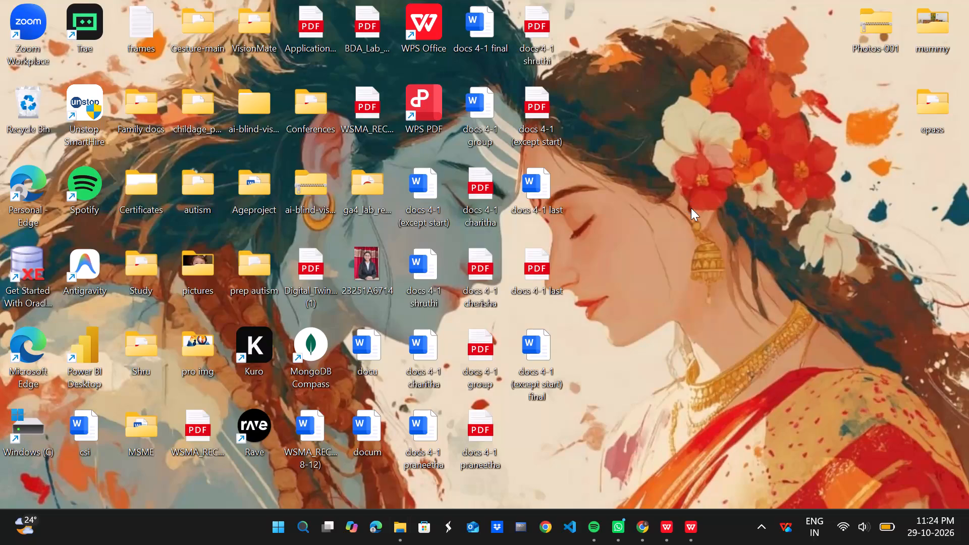
# Open docs 4-1 last from the desktop, check the page number under the reference list, and close its window.
pyautogui.click(196, 224)
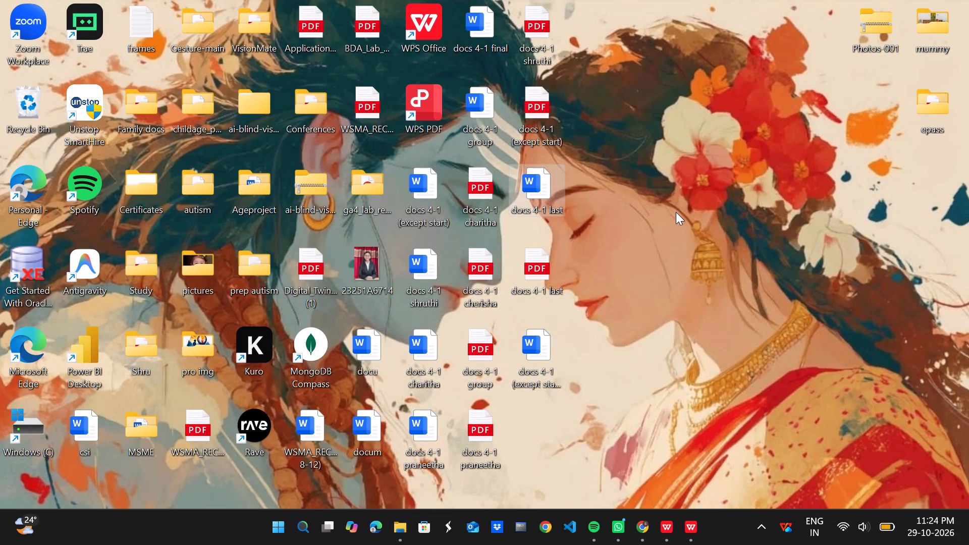
pyautogui.doubleClick(541, 174)
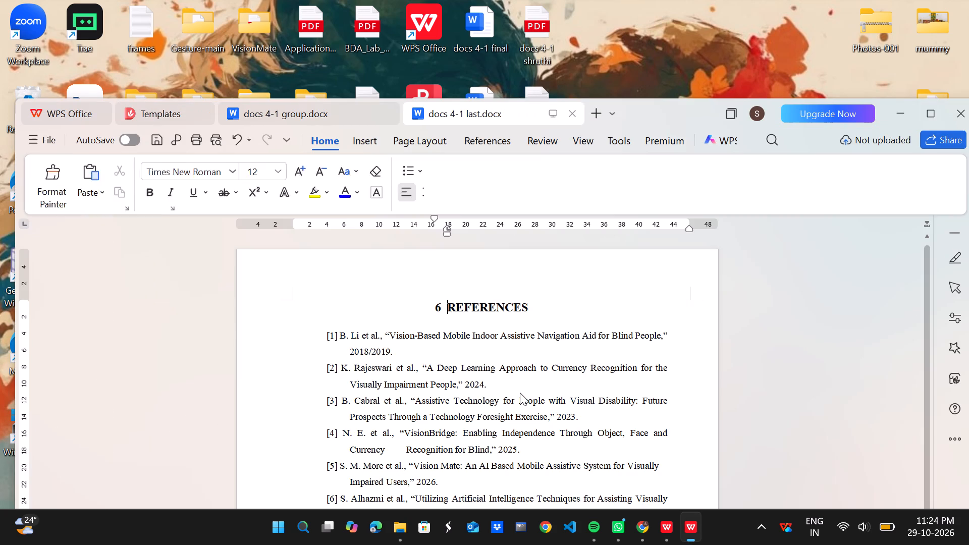
pyautogui.scroll(-10, 520, 393)
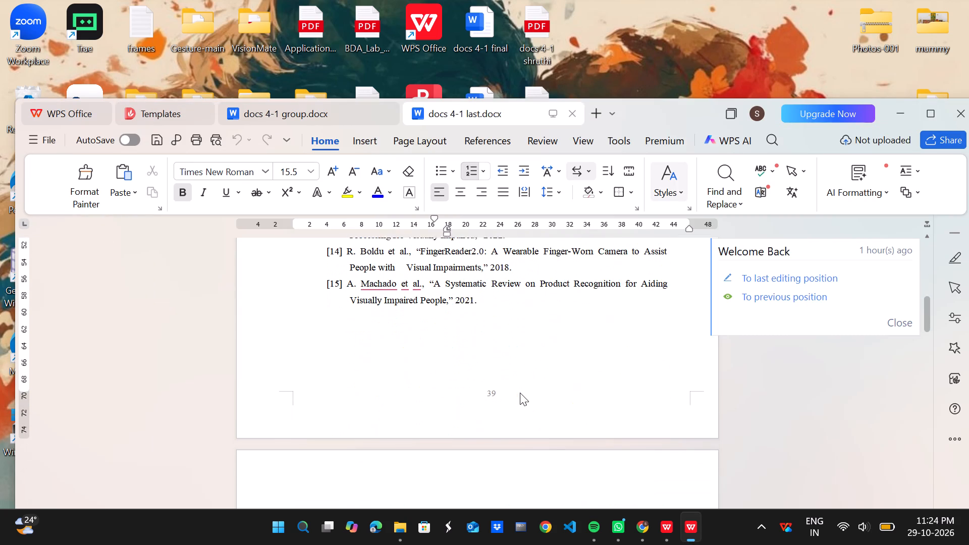
pyautogui.click(957, 118)
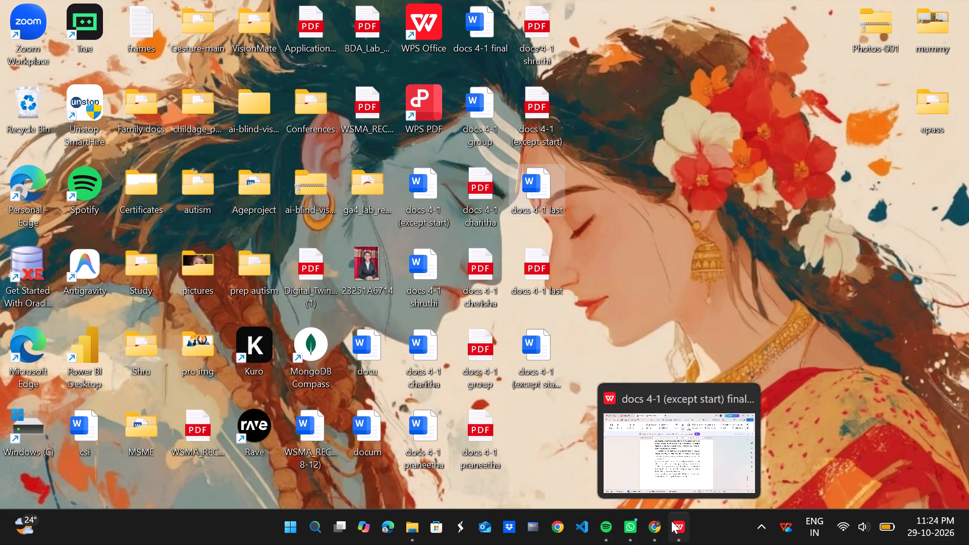
# Bring up docs 4-1 (except start) final, save it, and close its window.
pyautogui.click(657, 445)
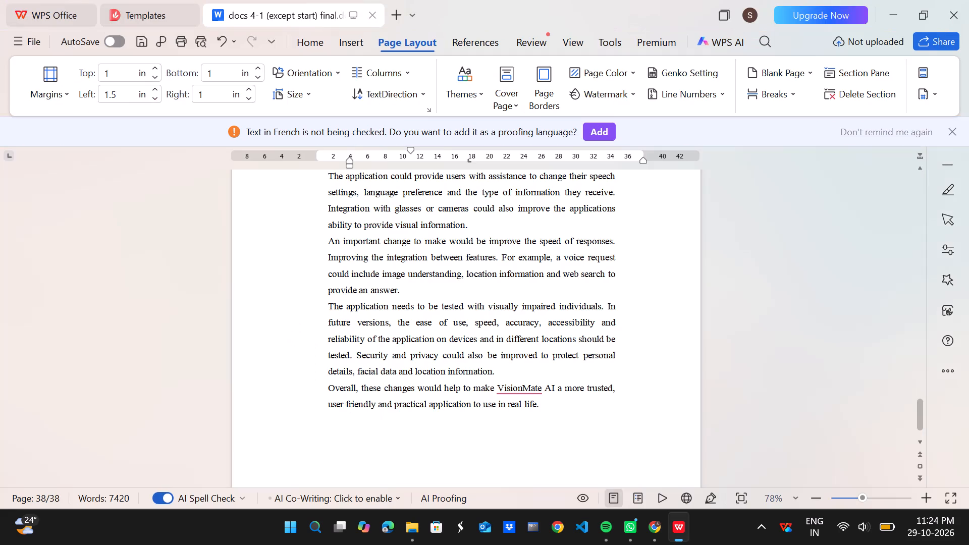
pyautogui.scroll(11, 538, 336)
pyautogui.hotkey('ctrl', 's')
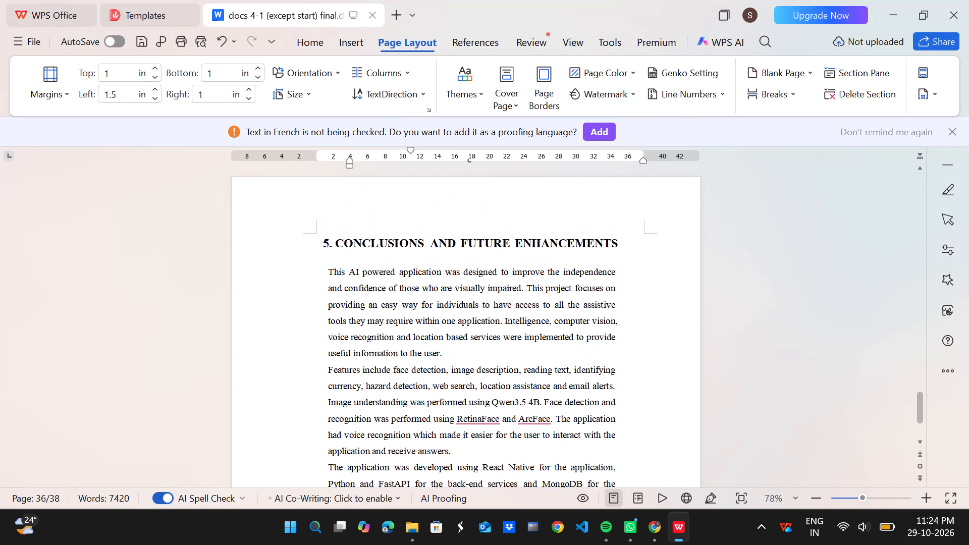
pyautogui.click(967, 0)
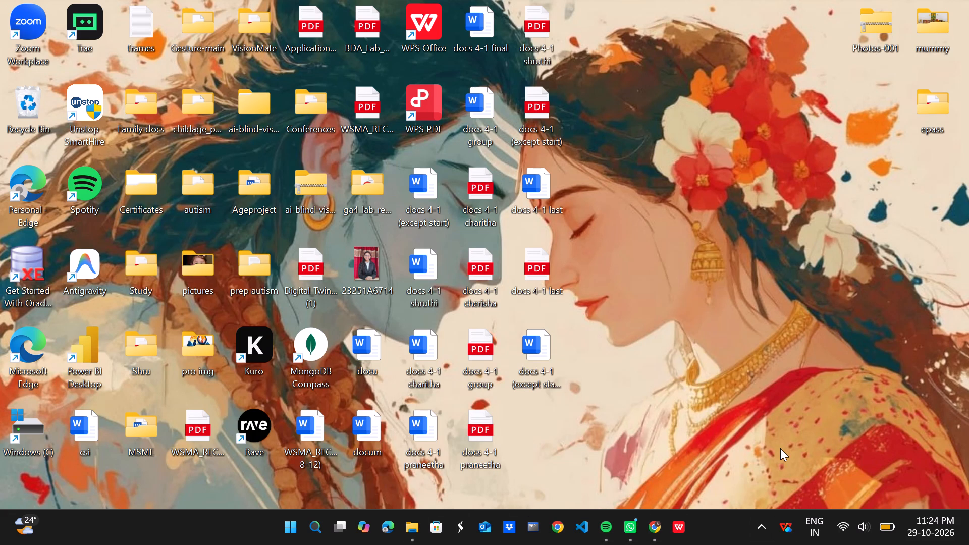
# Open the docs 4-1 group Word document at the end of its table of contents.
pyautogui.doubleClick(486, 130)
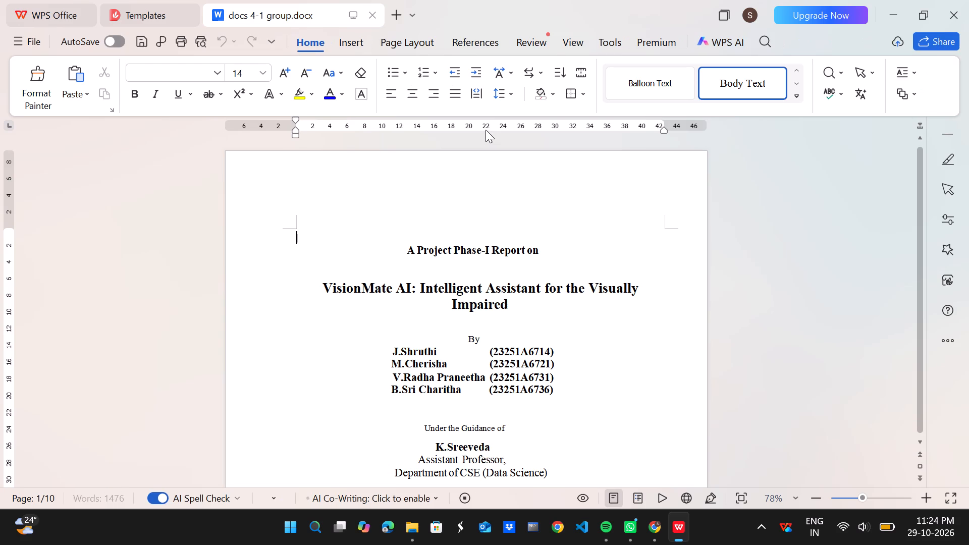
pyautogui.scroll(-10, 547, 321)
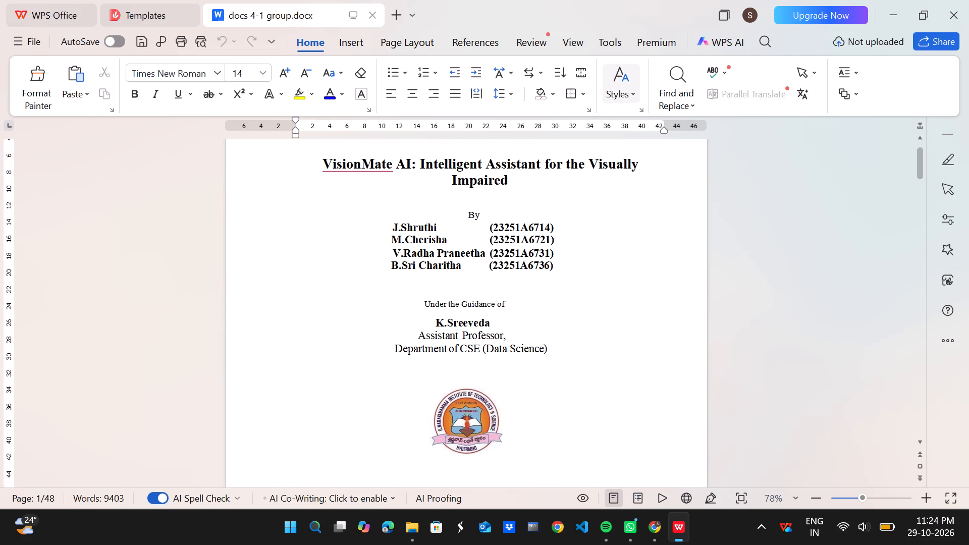
pyautogui.scroll(-16, 547, 321)
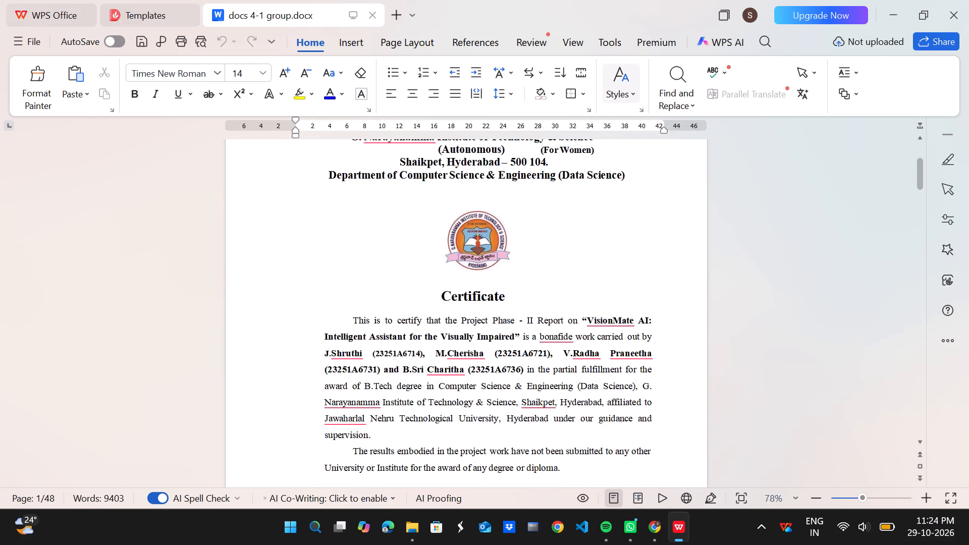
pyautogui.scroll(-12, 547, 321)
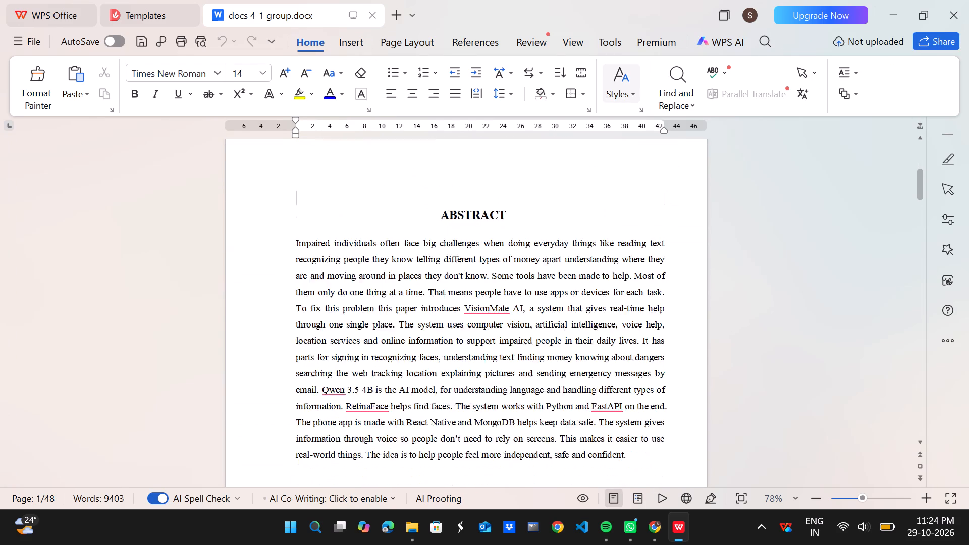
pyautogui.scroll(-4, 547, 321)
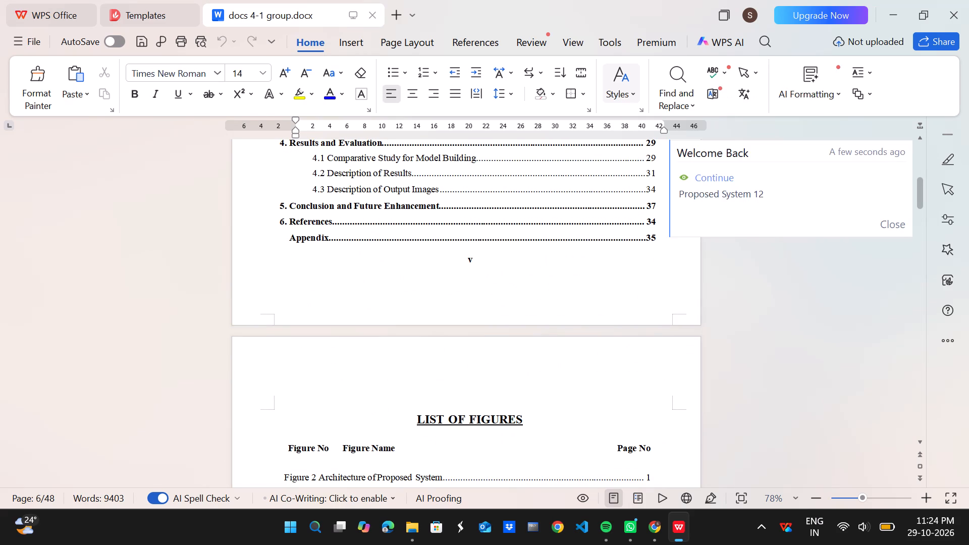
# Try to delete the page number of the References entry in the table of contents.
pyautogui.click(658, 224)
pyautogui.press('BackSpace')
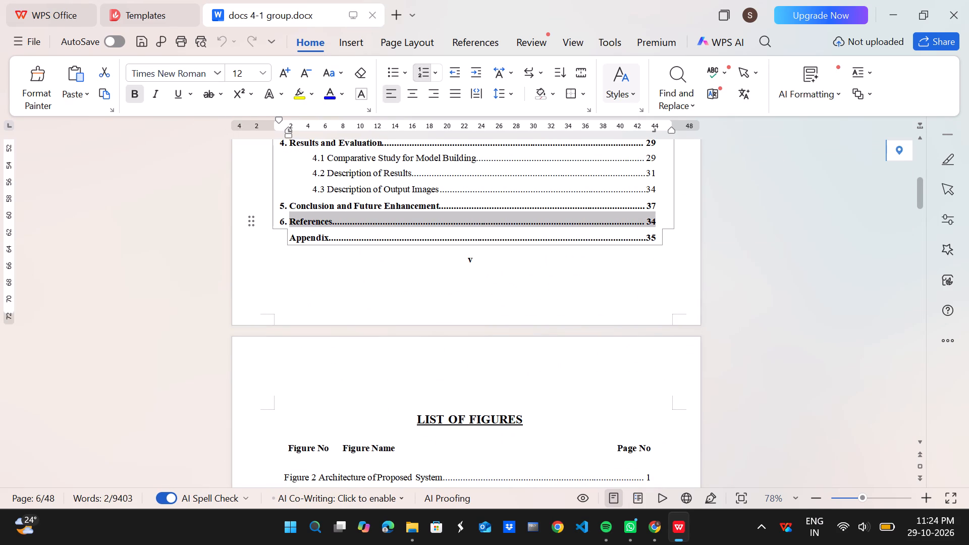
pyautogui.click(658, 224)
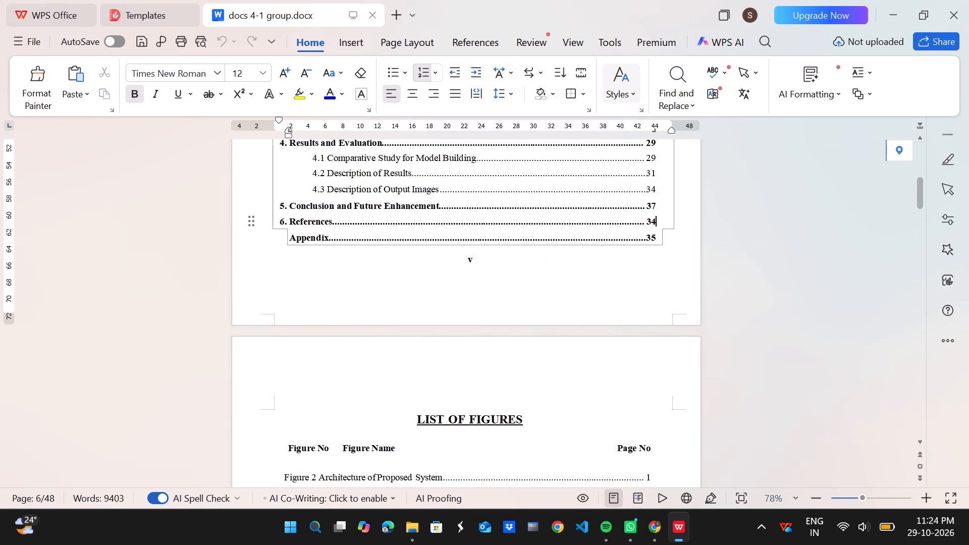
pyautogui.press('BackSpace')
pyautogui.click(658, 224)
# Rebuild the References contents entry by copying its title and dot leader, clearing the line, pasting them back and adding page number 39.
pyautogui.moveTo(290, 220); pyautogui.dragTo(465, 219)
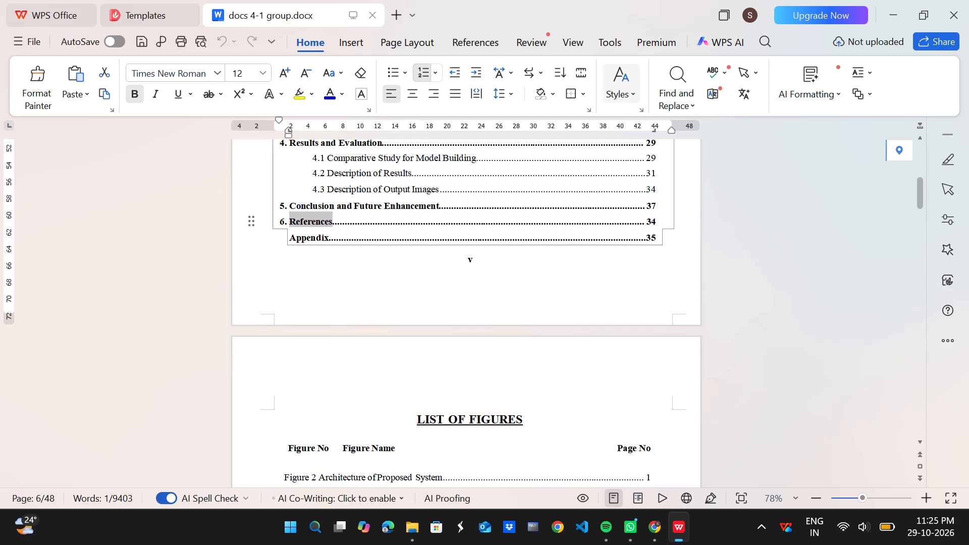
pyautogui.moveTo(465, 219); pyautogui.dragTo(618, 226)
pyautogui.hotkey('ctrl', 'c')
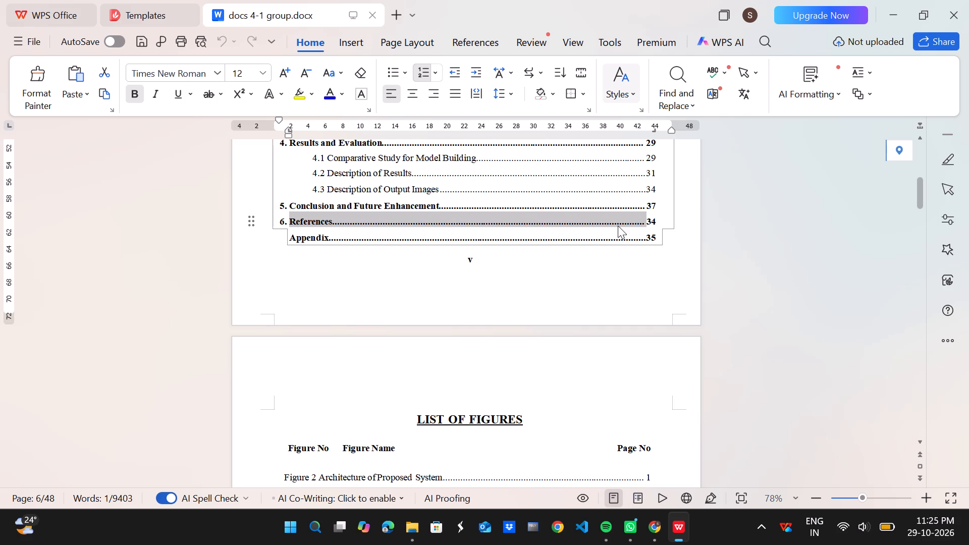
pyautogui.press('BackSpace')
pyautogui.press('Right')
pyautogui.press('Right')
pyautogui.press('BackSpace')
pyautogui.press('BackSpace')
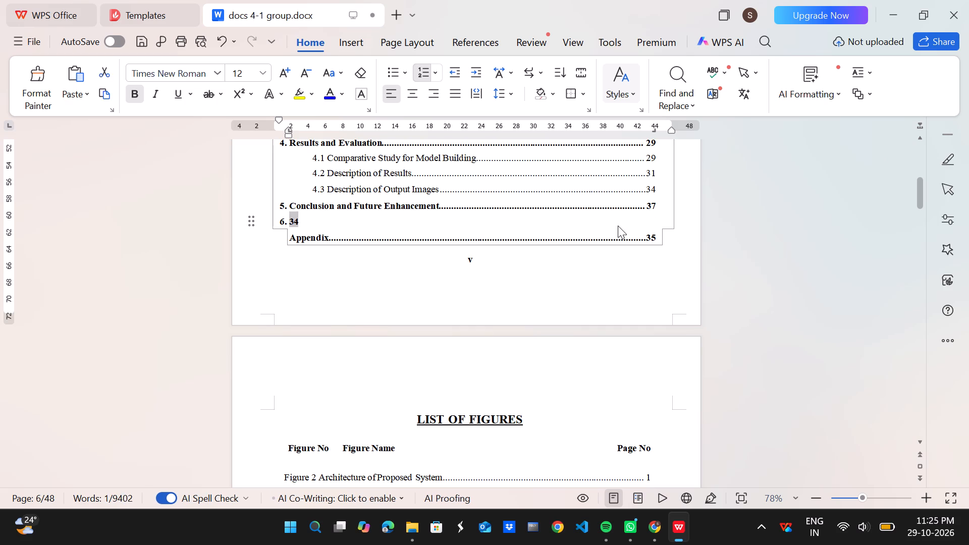
pyautogui.hotkey('ctrl', 'v')
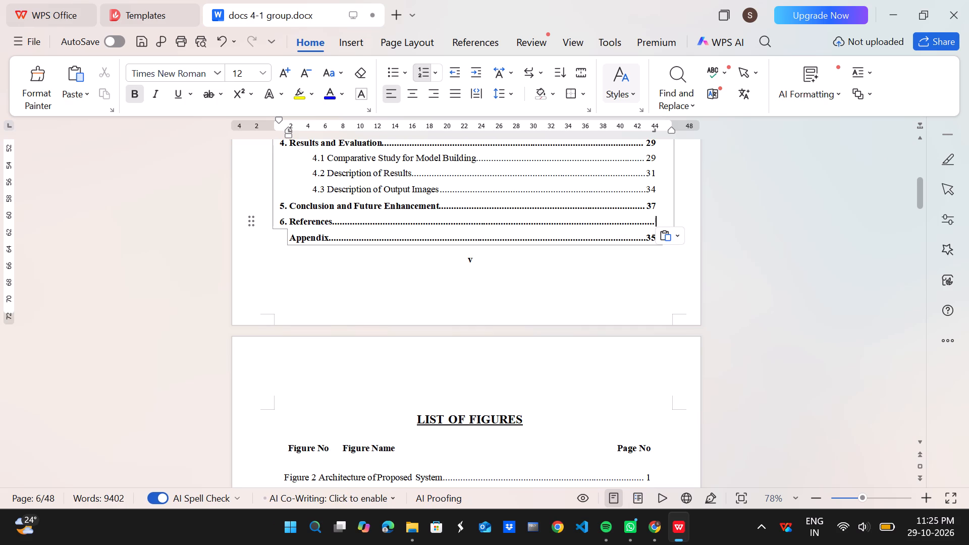
pyautogui.write('39')
# Open docs 4-1 (except start) final, check its last pages and their page number, and close it while keeping docs 4-1 group open.
pyautogui.click(894, 9)
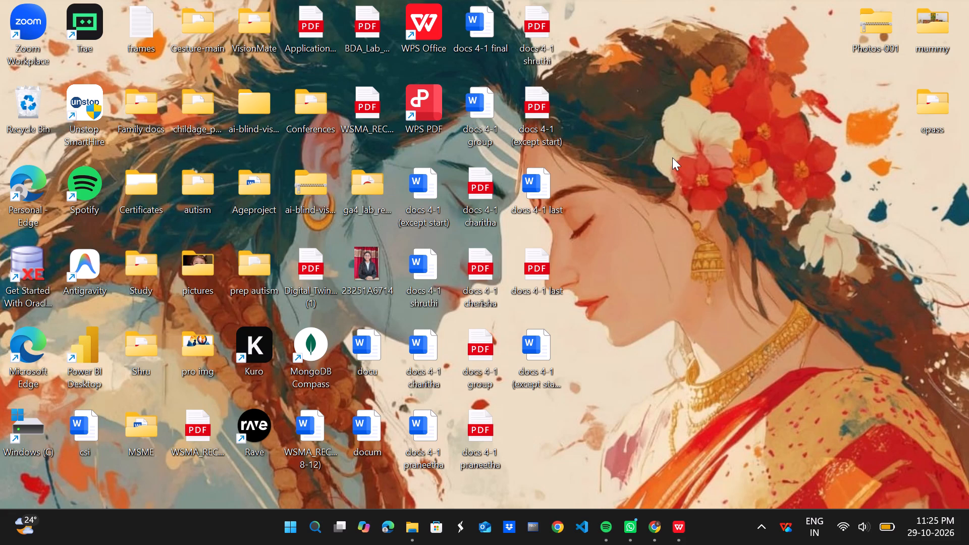
pyautogui.doubleClick(546, 354)
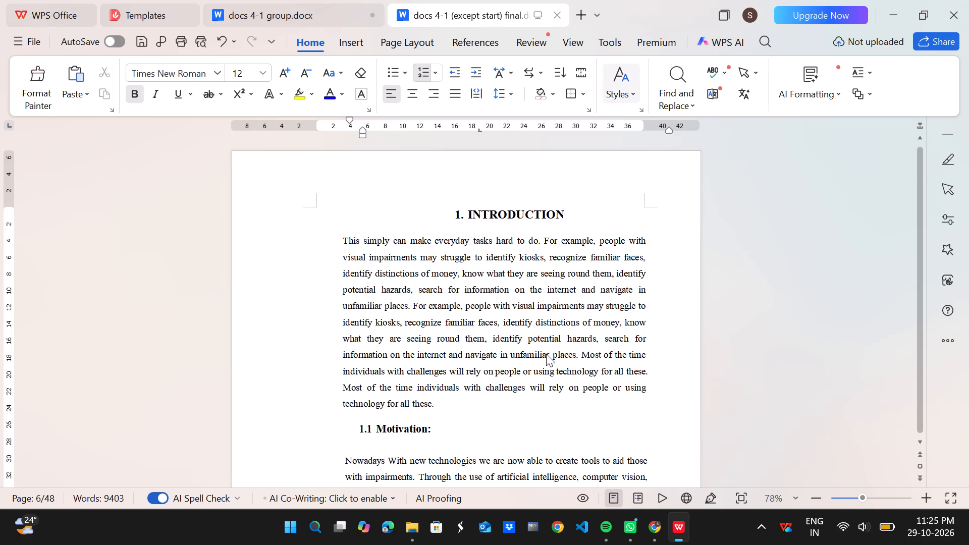
pyautogui.click(883, 233)
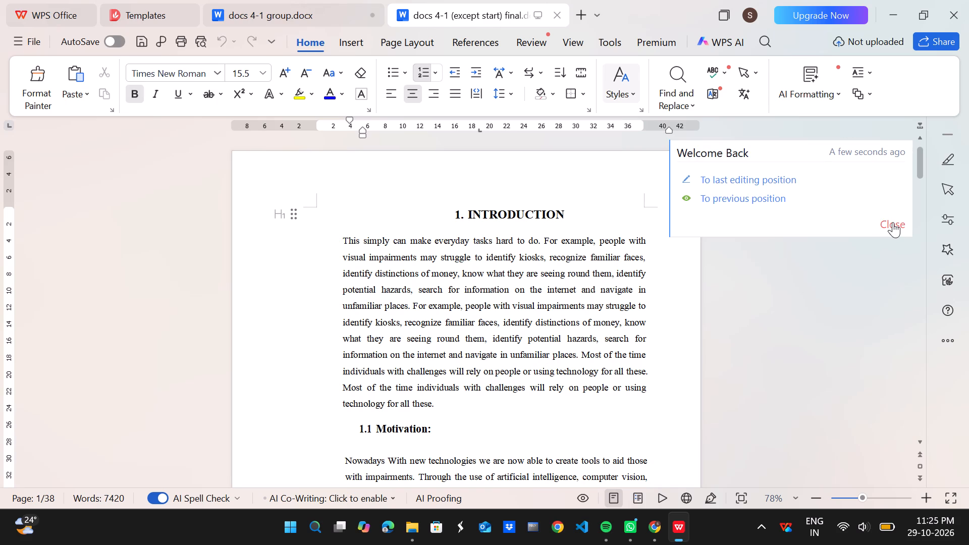
pyautogui.click(893, 222)
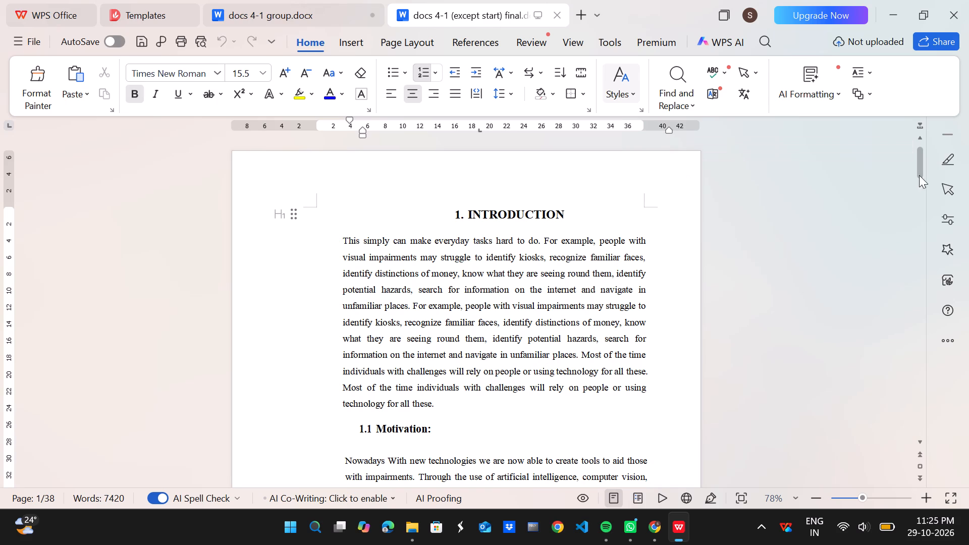
pyautogui.moveTo(920, 165); pyautogui.dragTo(918, 478)
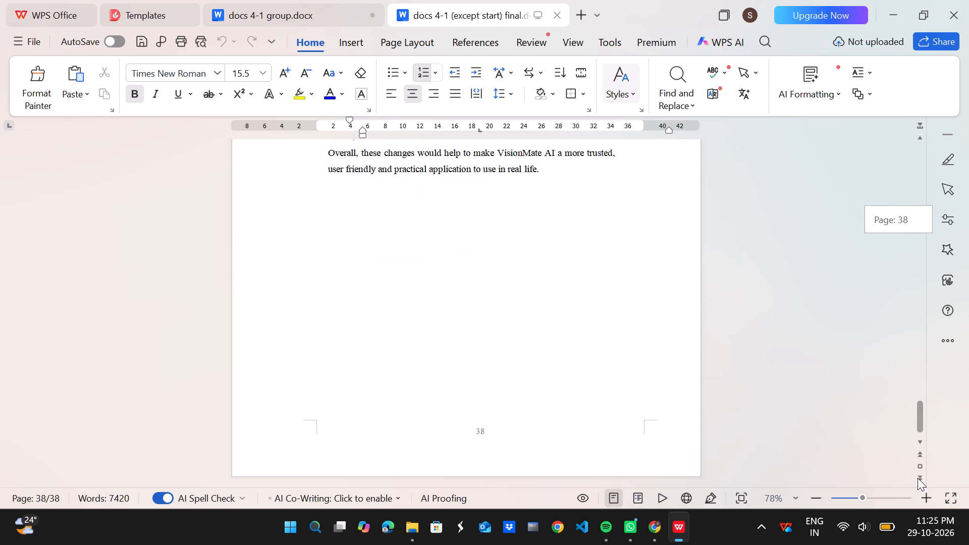
pyautogui.moveTo(918, 478); pyautogui.dragTo(917, 525)
pyautogui.scroll(5, 584, 428)
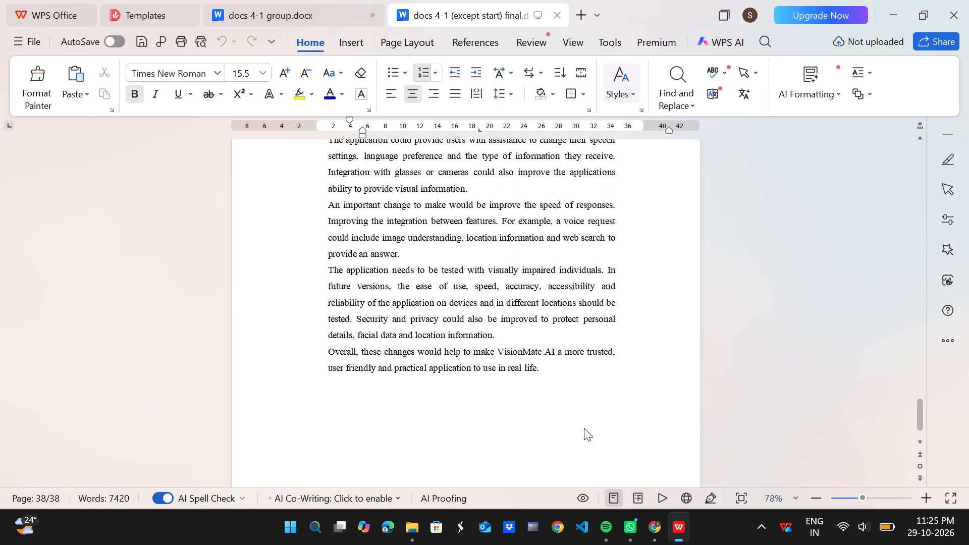
pyautogui.scroll(5, 584, 428)
pyautogui.click(968, 0)
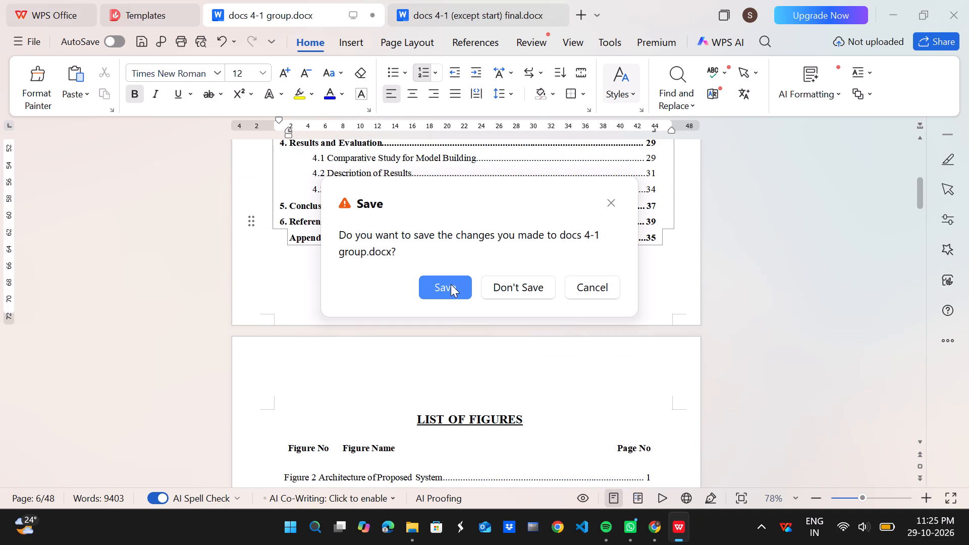
pyautogui.click(614, 201)
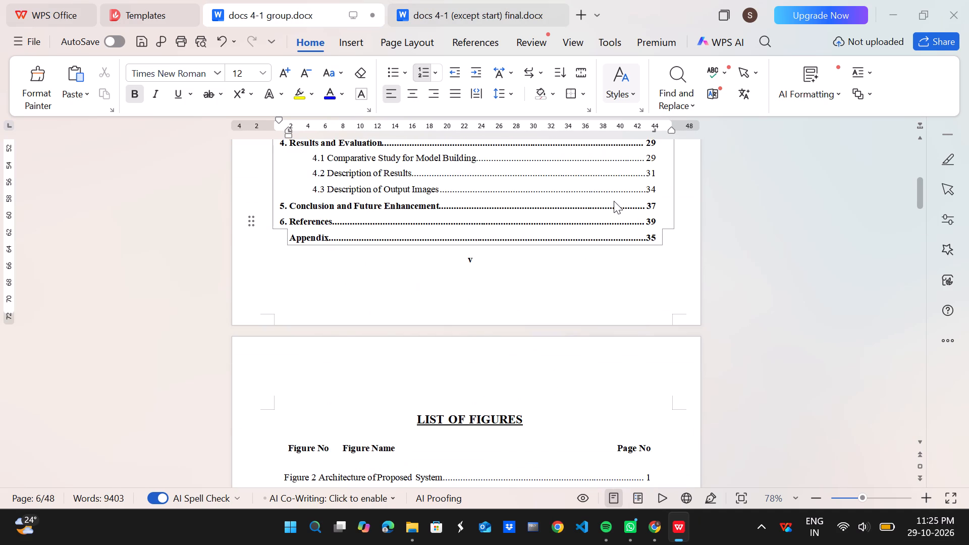
pyautogui.click(556, 12)
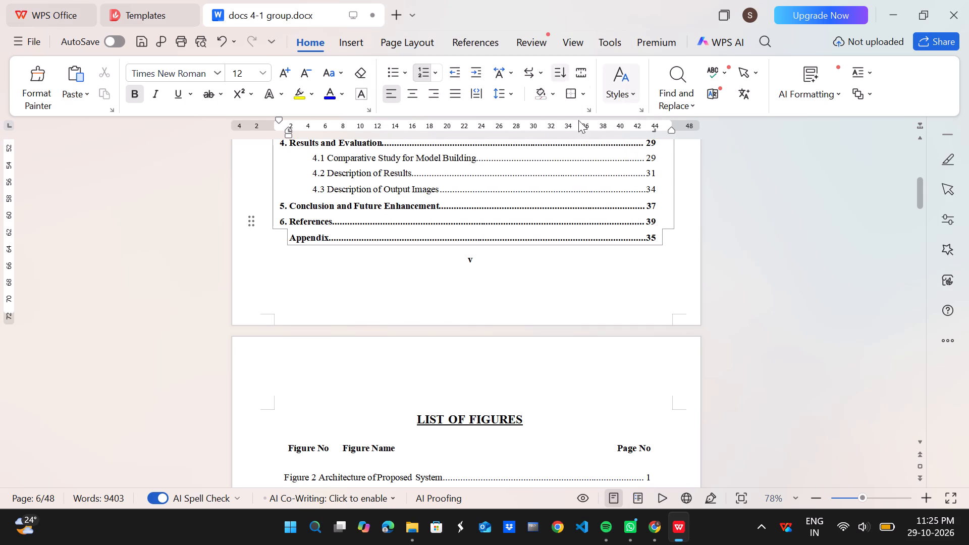
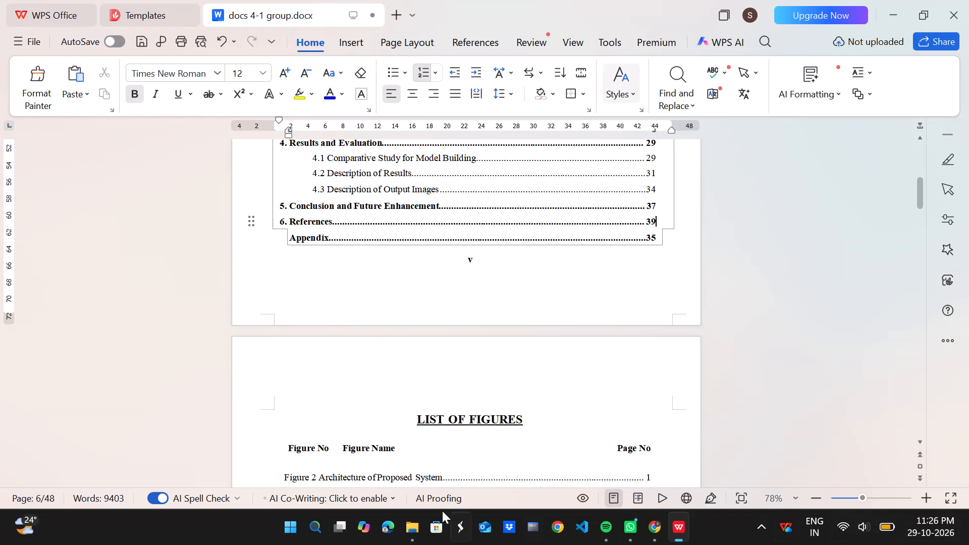
# Open docs 4-1 last from the desktop, check the page numbers of its References and Appendix pages, and return to docs 4-1 group.
pyautogui.click(417, 526)
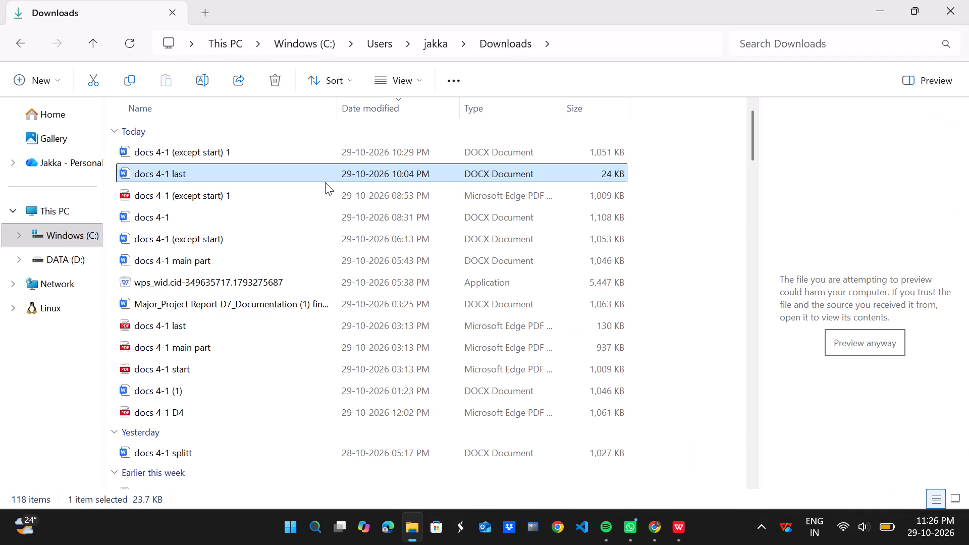
pyautogui.click(940, 0)
pyautogui.click(892, 8)
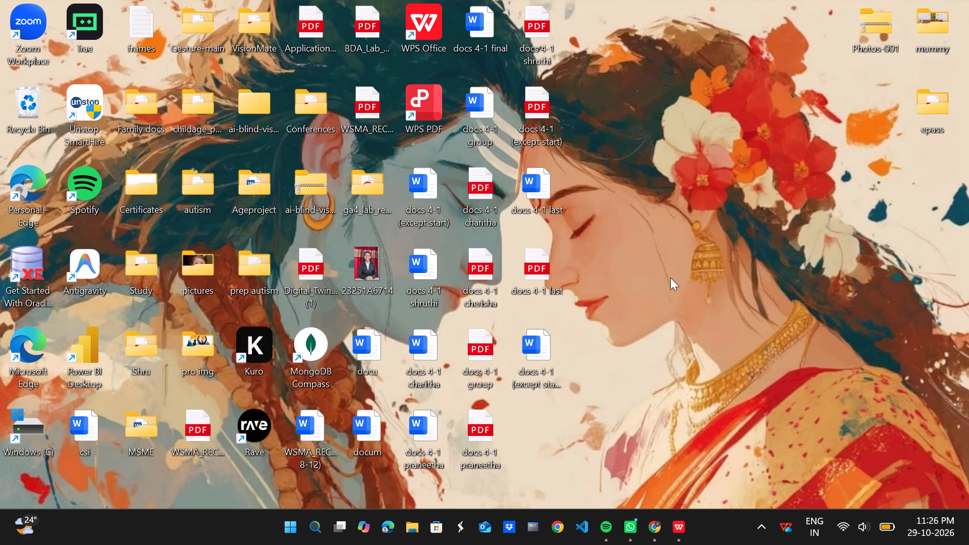
pyautogui.doubleClick(535, 200)
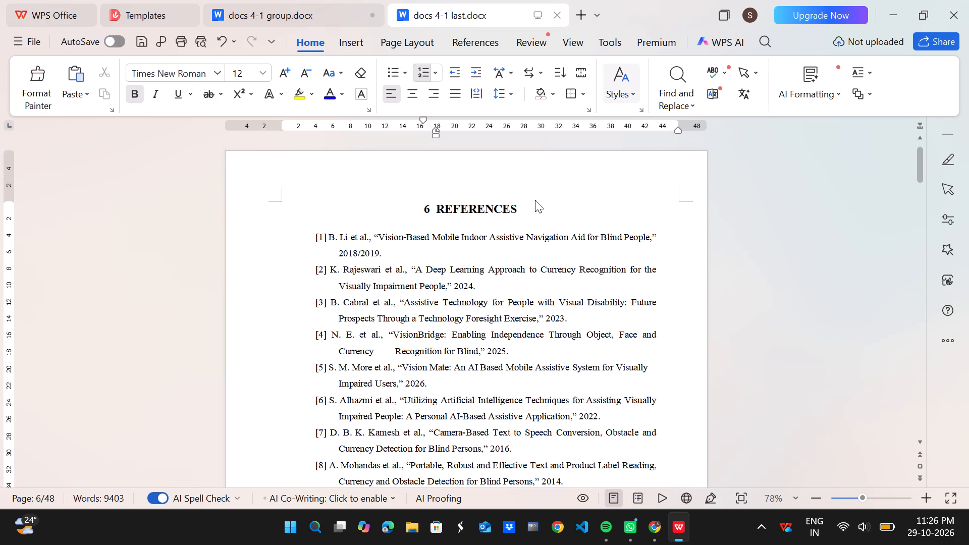
pyautogui.scroll(-2, 564, 339)
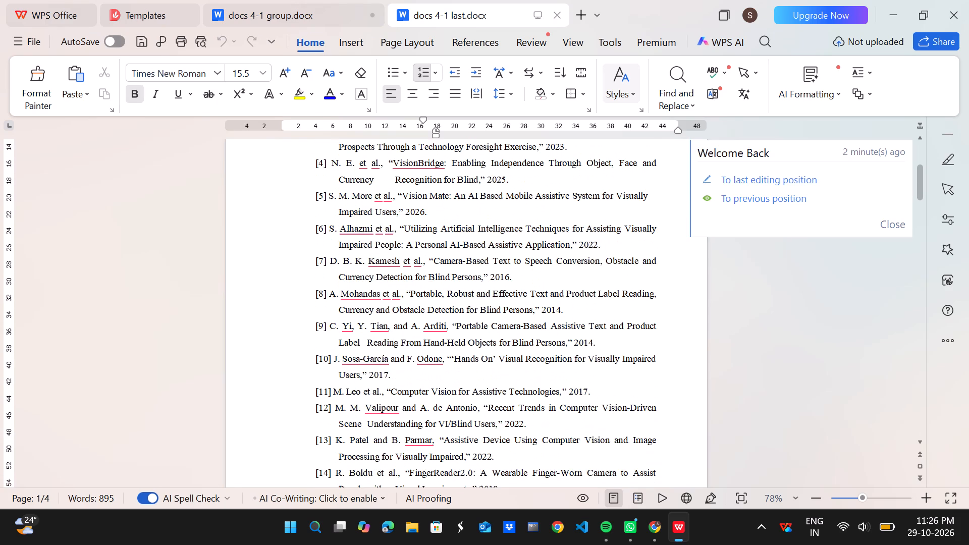
pyautogui.scroll(-1, 564, 339)
pyautogui.scroll(7, 564, 339)
pyautogui.scroll(-10, 564, 339)
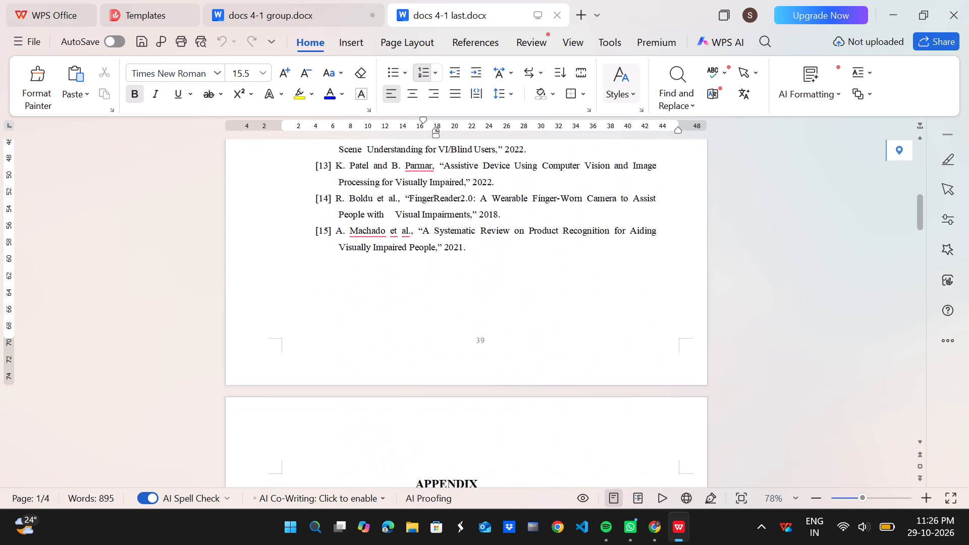
pyautogui.scroll(-6, 564, 339)
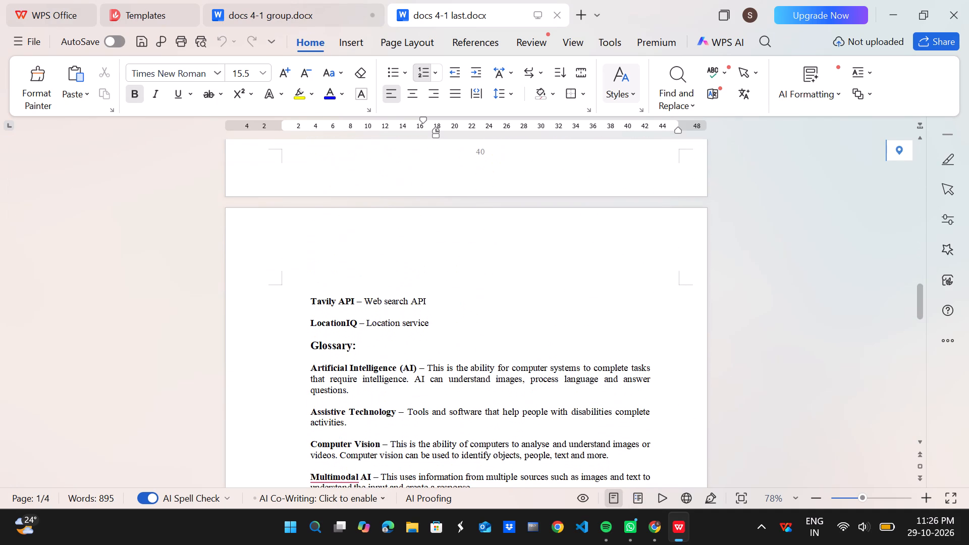
pyautogui.click(968, 0)
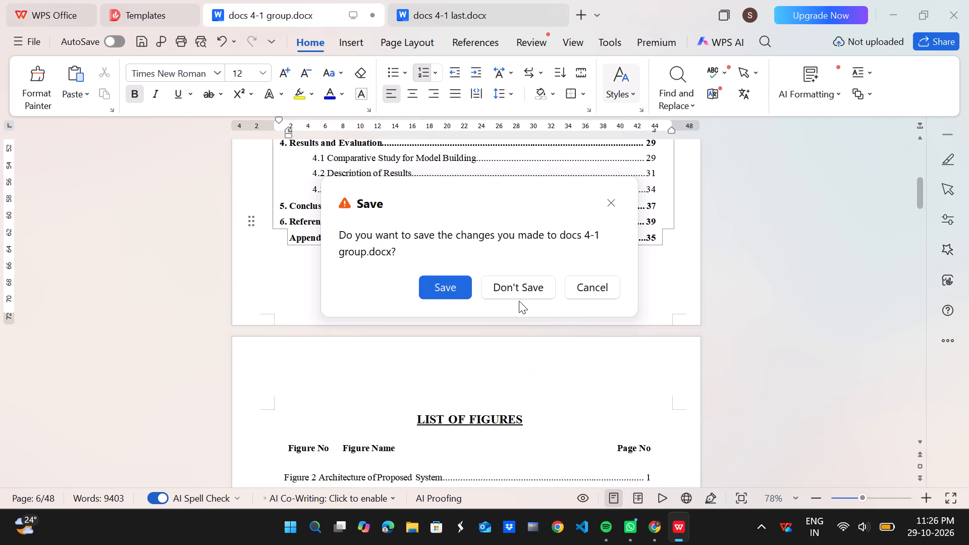
pyautogui.click(614, 209)
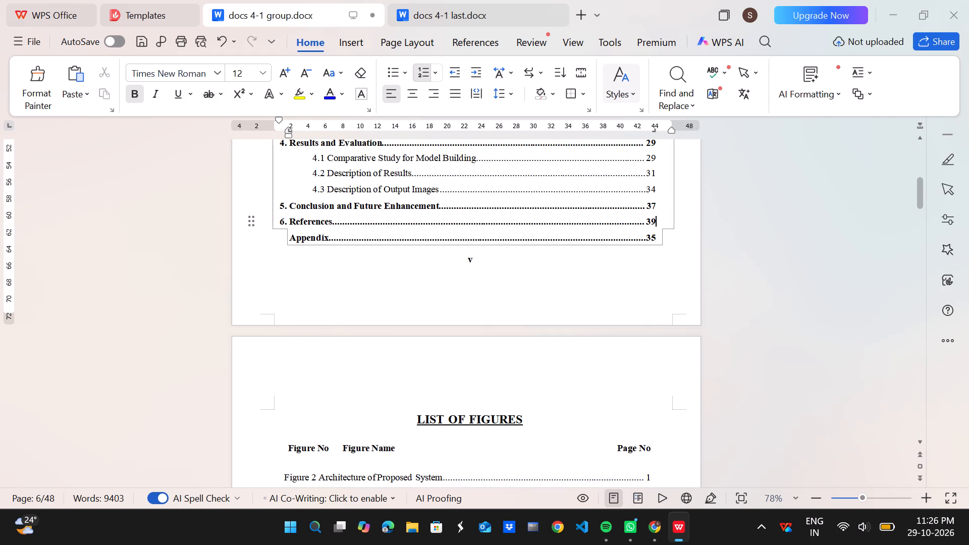
# Set the Appendix entry's page number in the docs 4-1 group table of contents to 40 and save the document.
pyautogui.click(657, 239)
pyautogui.press('BackSpace')
pyautogui.press('BackSpace')
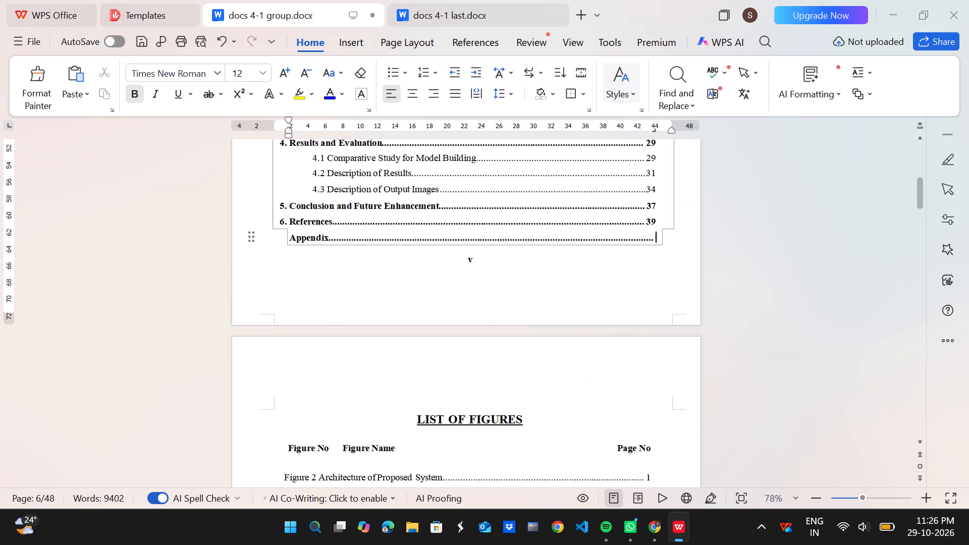
pyautogui.write('40')
pyautogui.hotkey('ctrl', 's')
pyautogui.click(760, 315)
# Bring up the List of Figures in docs 4-1 group, close docs 4-1 last, and open docs 4-1 (except start) final from the desktop.
pyautogui.scroll(-1, 760, 315)
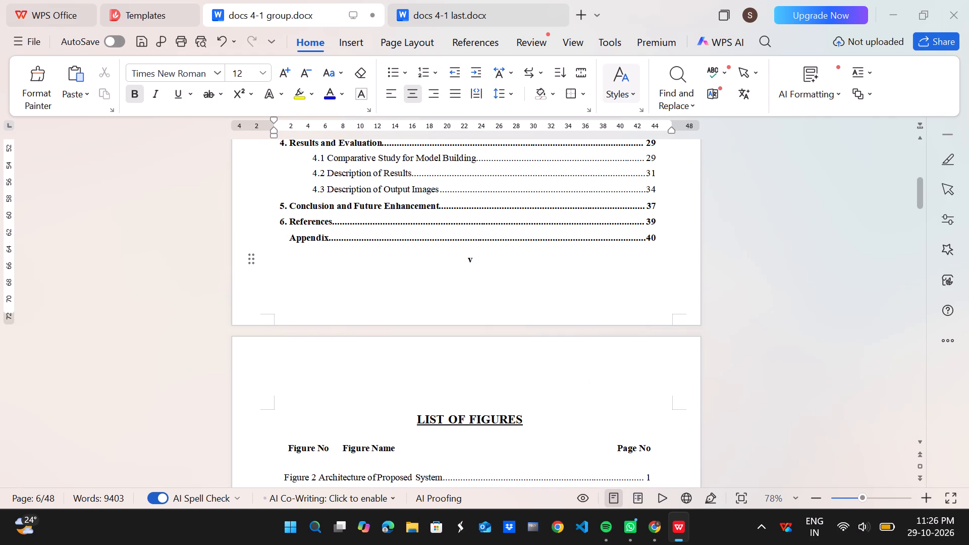
pyautogui.scroll(-3, 760, 315)
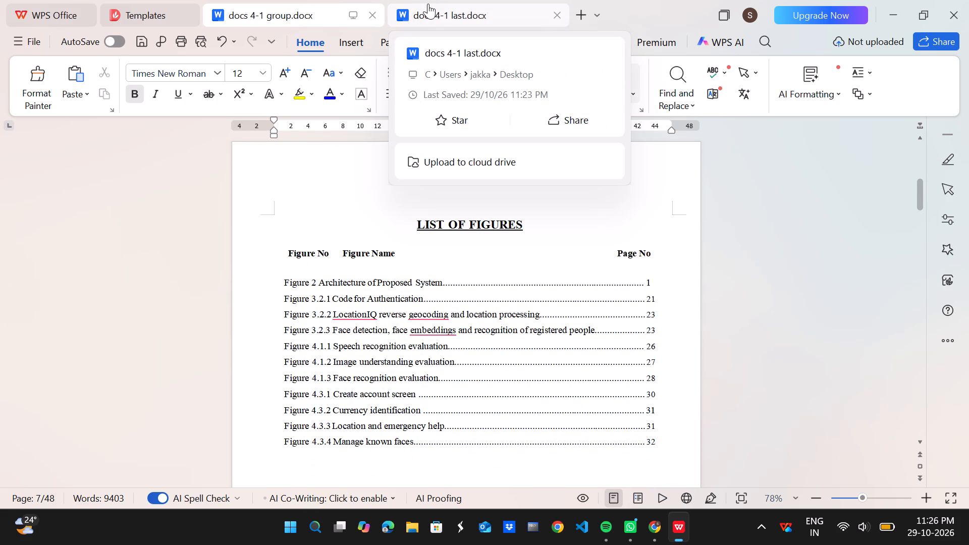
pyautogui.click(559, 14)
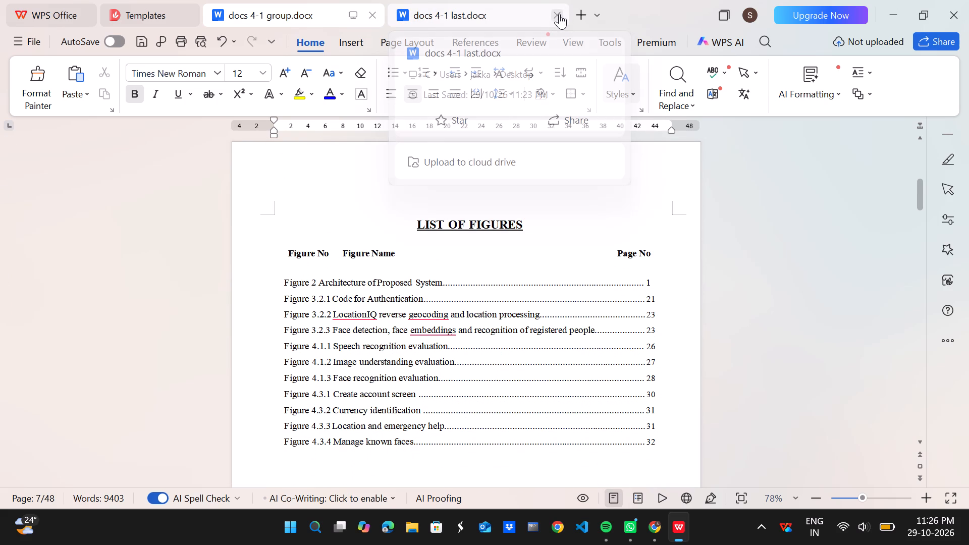
pyautogui.click(890, 11)
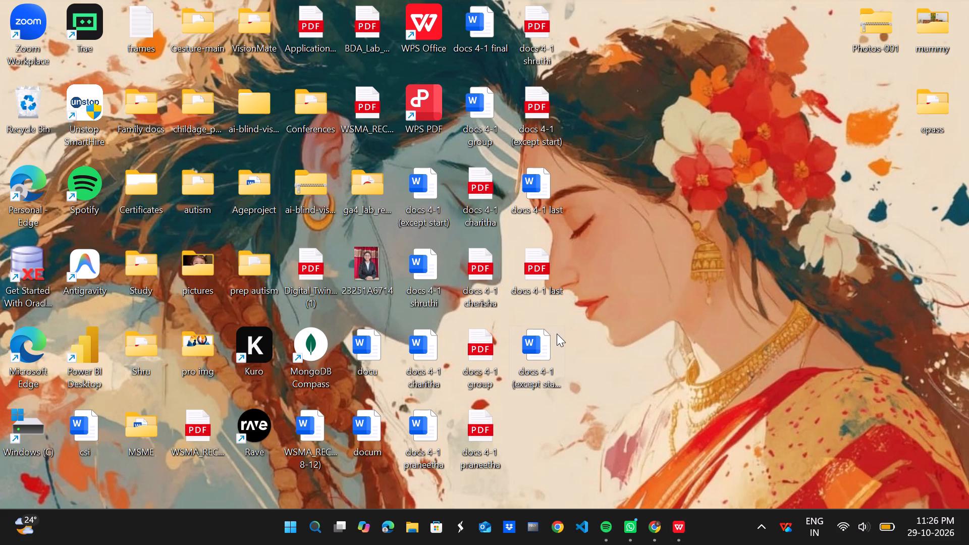
pyautogui.doubleClick(549, 346)
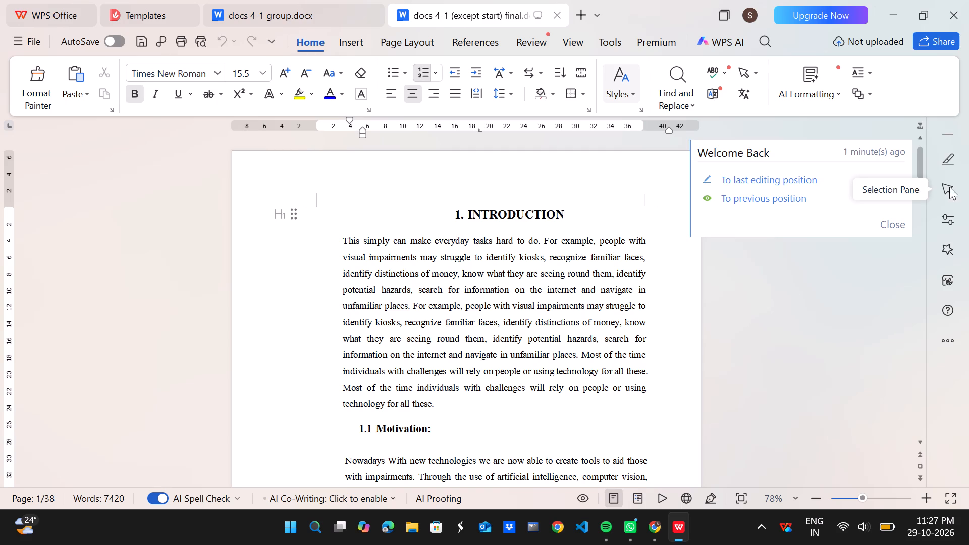
pyautogui.click(895, 225)
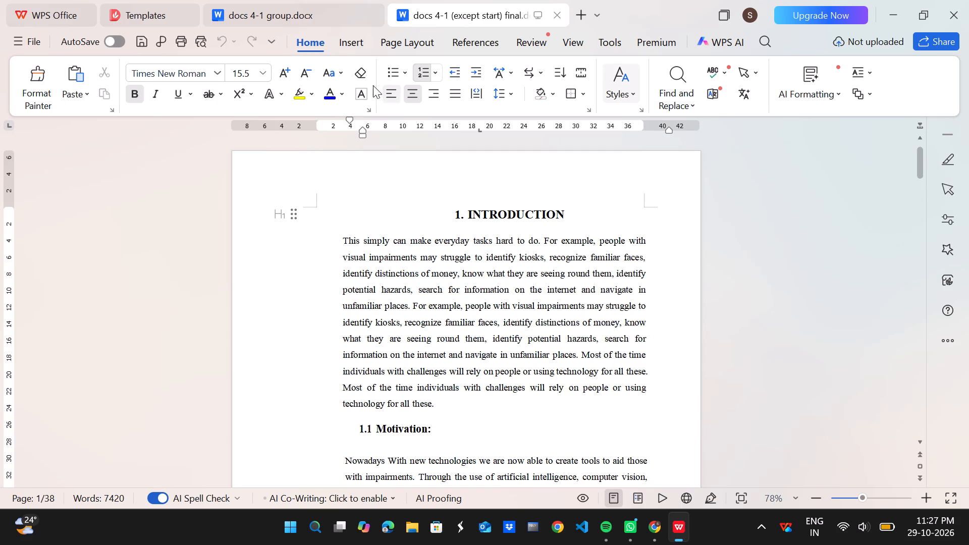
# Move docs 4-1 (except start) final into its own window and arrange it side by side with docs 4-1 group.
pyautogui.moveTo(487, 15); pyautogui.dragTo(799, 262)
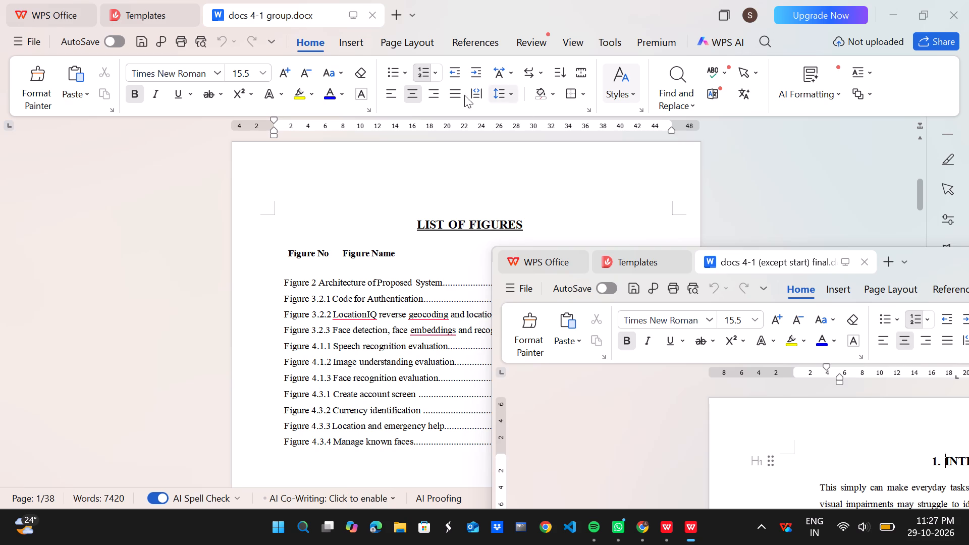
pyautogui.click(914, 6)
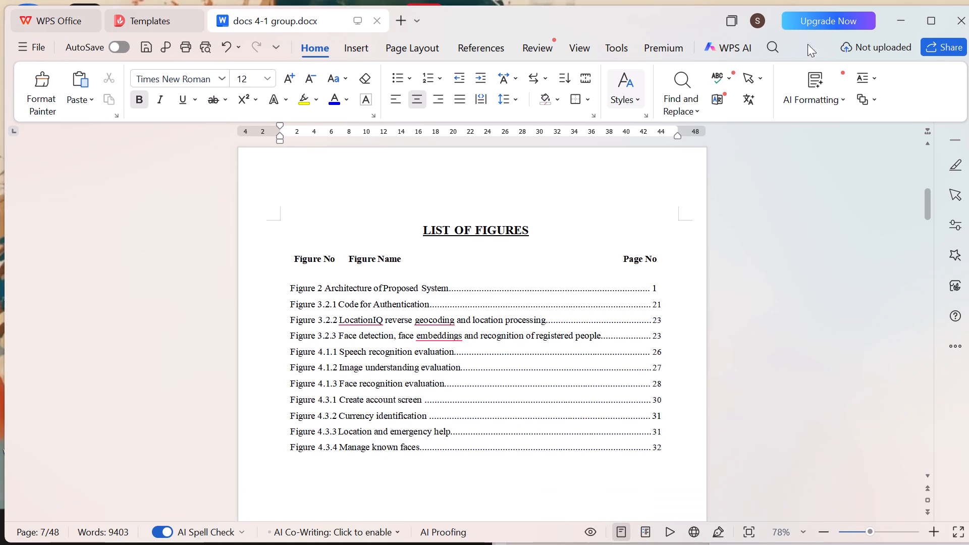
pyautogui.click(934, 17)
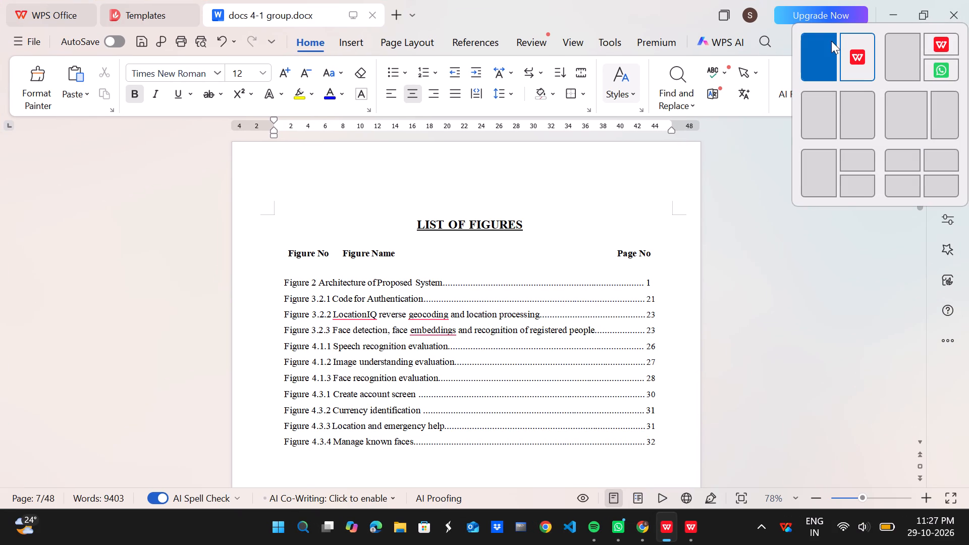
pyautogui.click(831, 41)
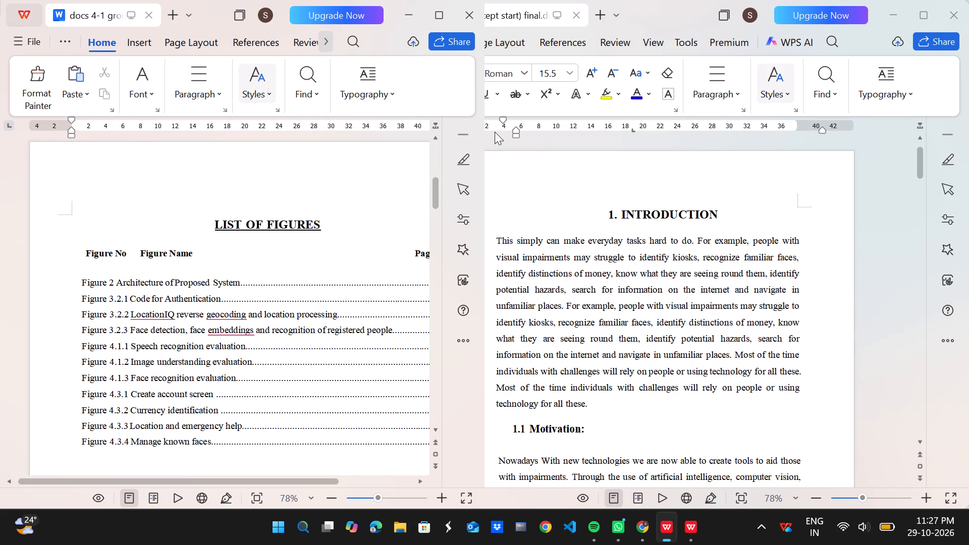
pyautogui.moveTo(664, 14); pyautogui.dragTo(710, 18)
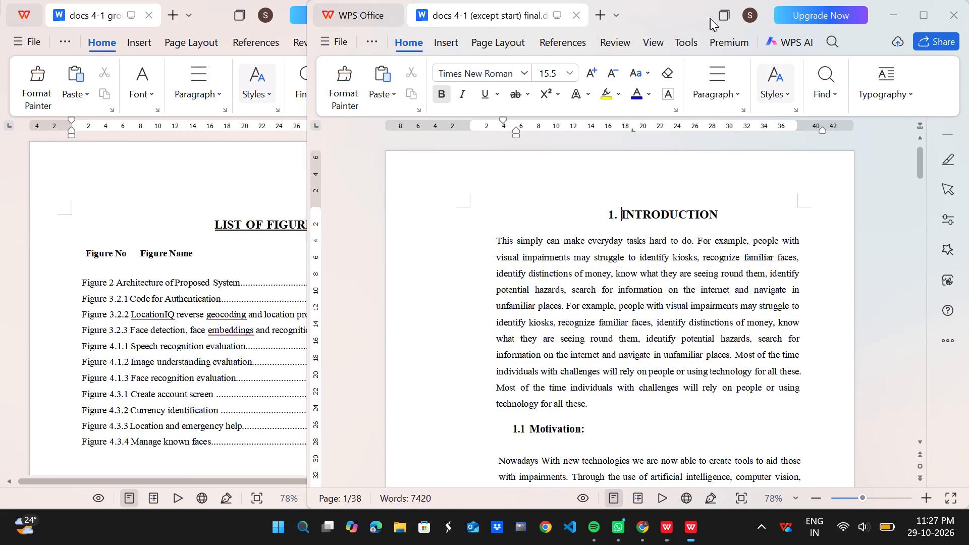
pyautogui.moveTo(710, 18); pyautogui.dragTo(794, 16)
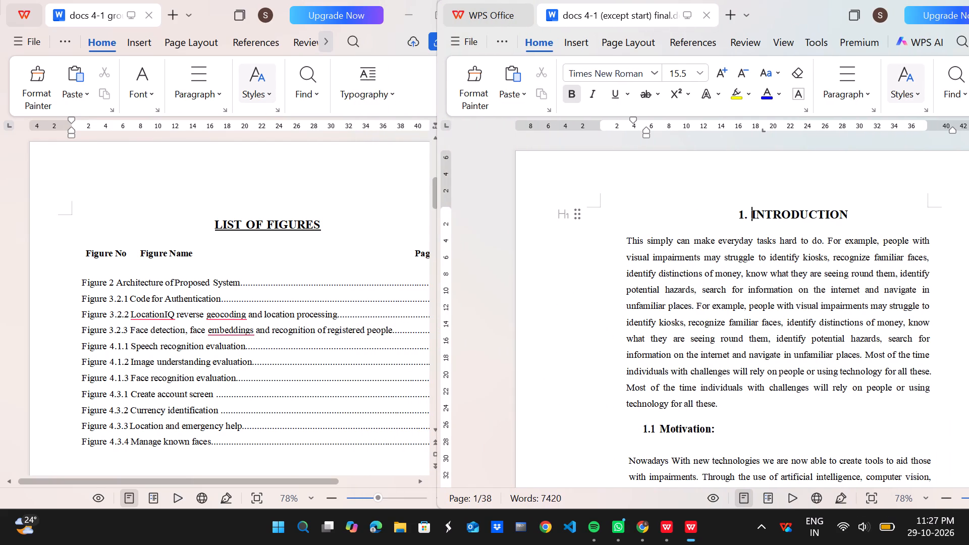
# Find Figure 2 in docs 4-1 (except start) final and set the Architecture of Proposed System entry in the List of Figures to page 13.
pyautogui.click(378, 171)
pyautogui.scroll(-3, 722, 345)
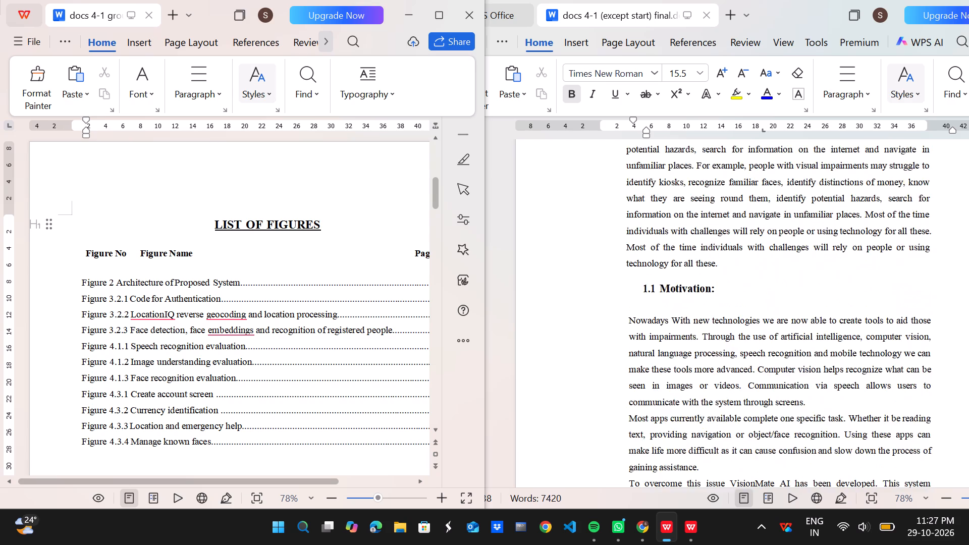
pyautogui.scroll(-12, 722, 345)
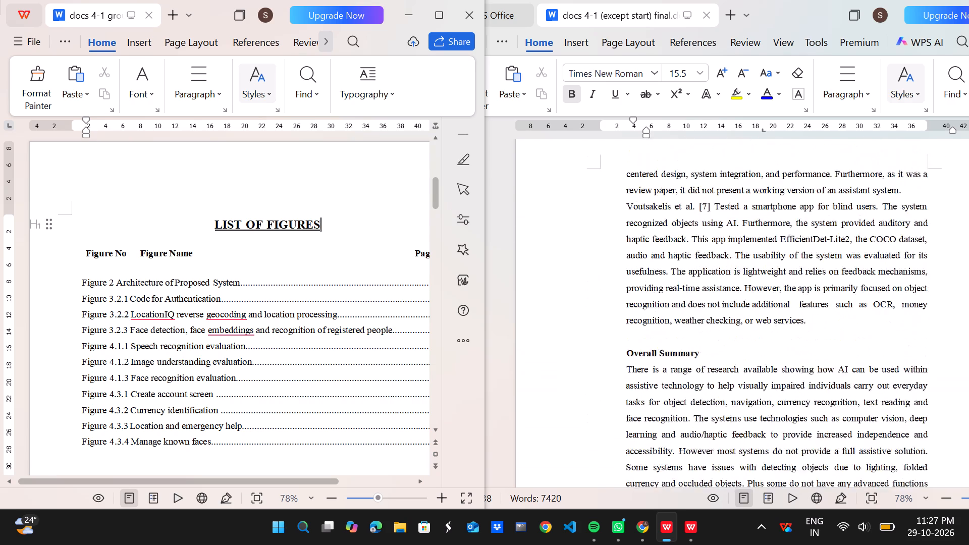
pyautogui.scroll(-13, 722, 345)
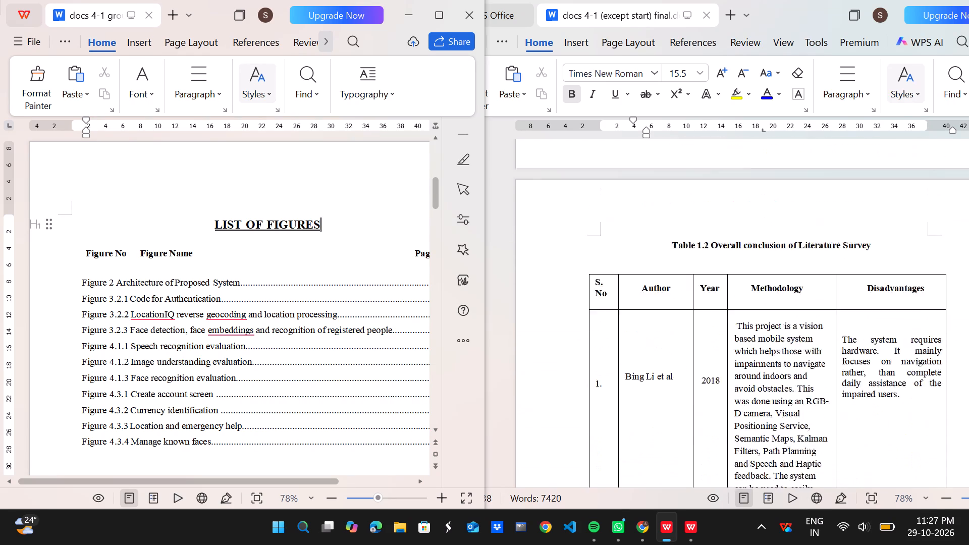
pyautogui.scroll(-20, 722, 345)
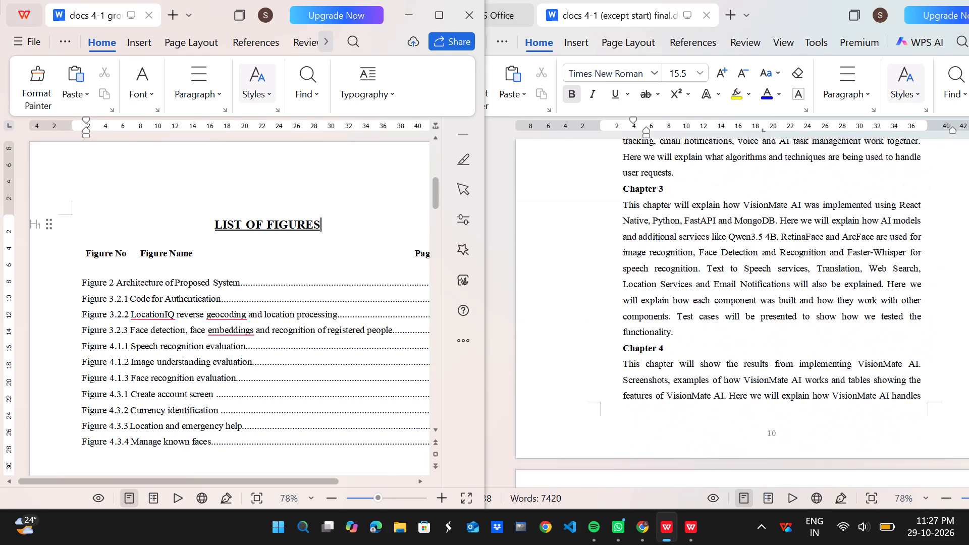
pyautogui.scroll(-8, 722, 345)
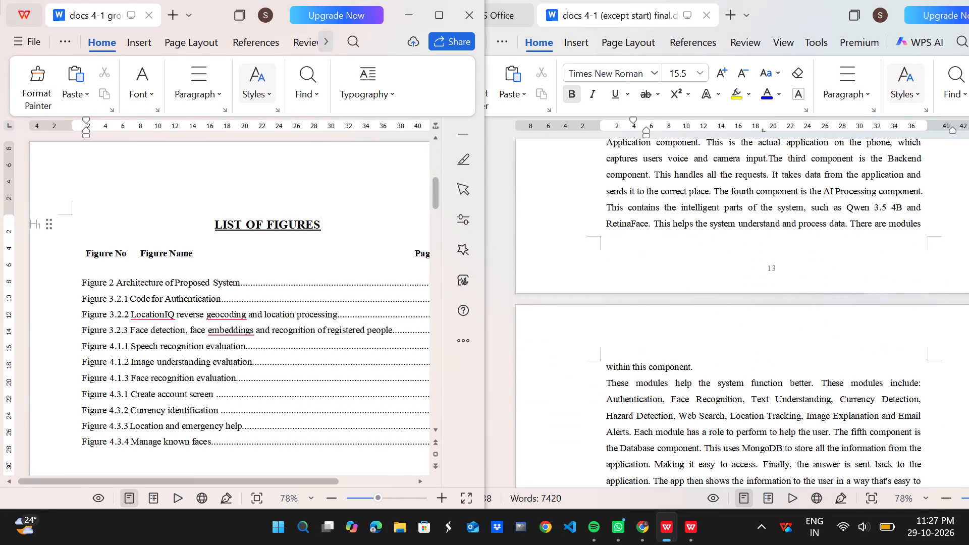
pyautogui.scroll(4, 722, 345)
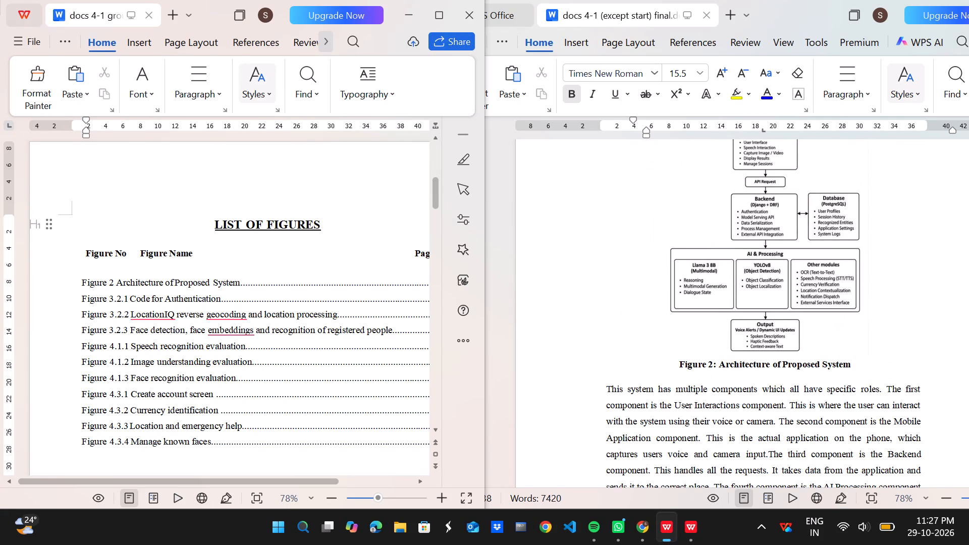
pyautogui.hscroll(-2, 215, 328)
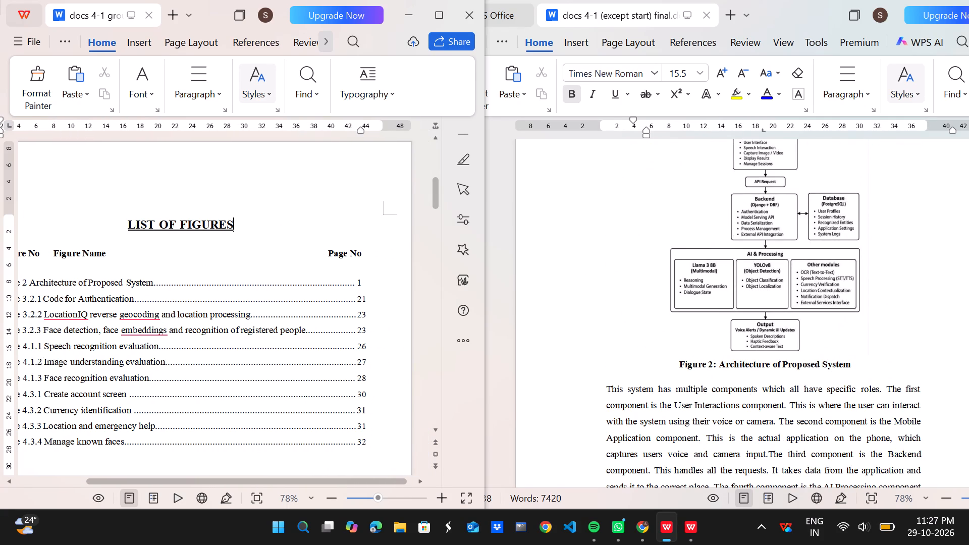
pyautogui.click(365, 280)
pyautogui.press('3')
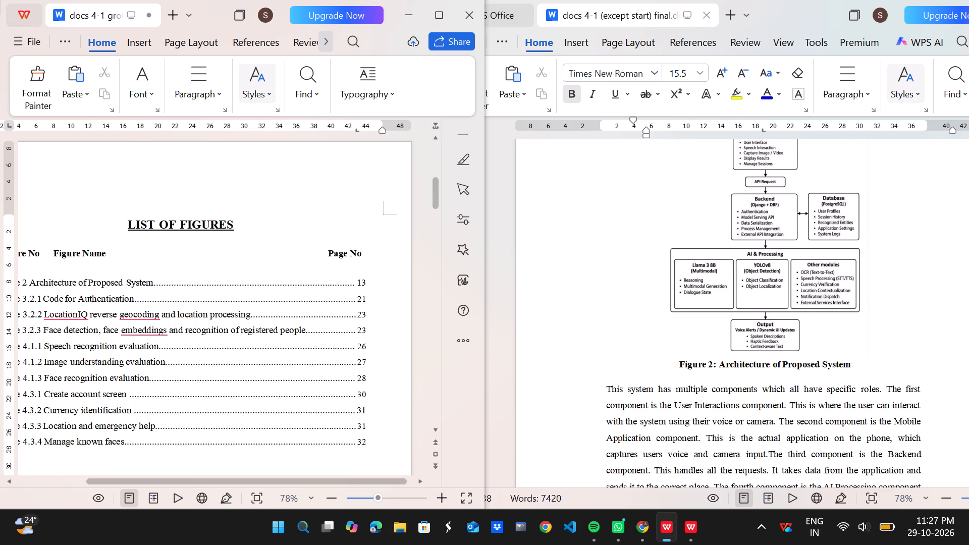
# Find Figure 3.2.1 in docs 4-1 (except start) final and set the Code for Authentication entry in the List of Figures to page 23.
pyautogui.scroll(-10, 689, 356)
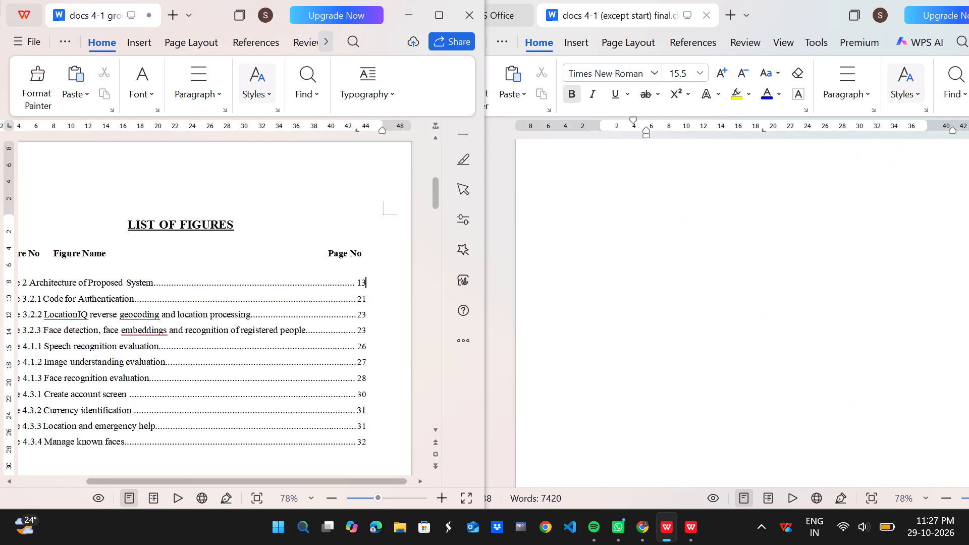
pyautogui.scroll(-12, 689, 356)
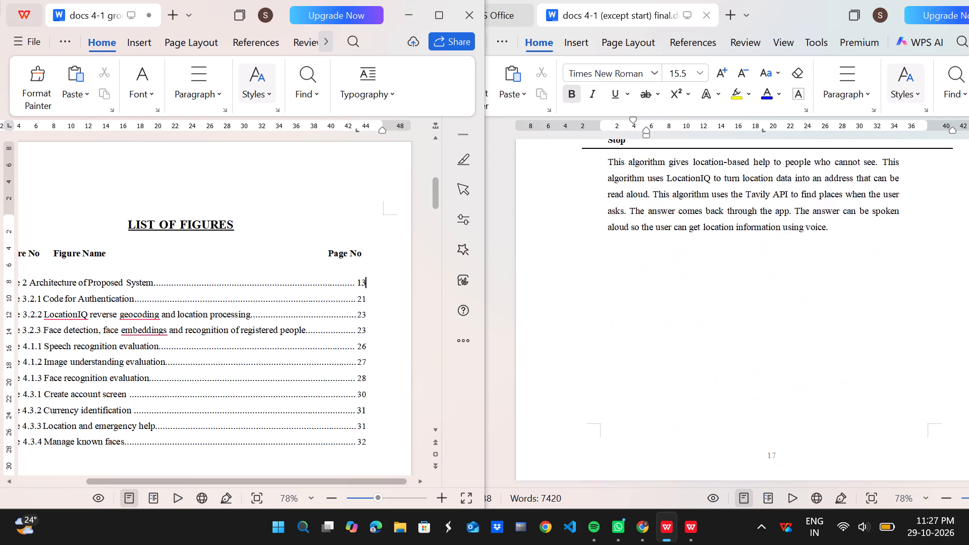
pyautogui.scroll(-8, 689, 356)
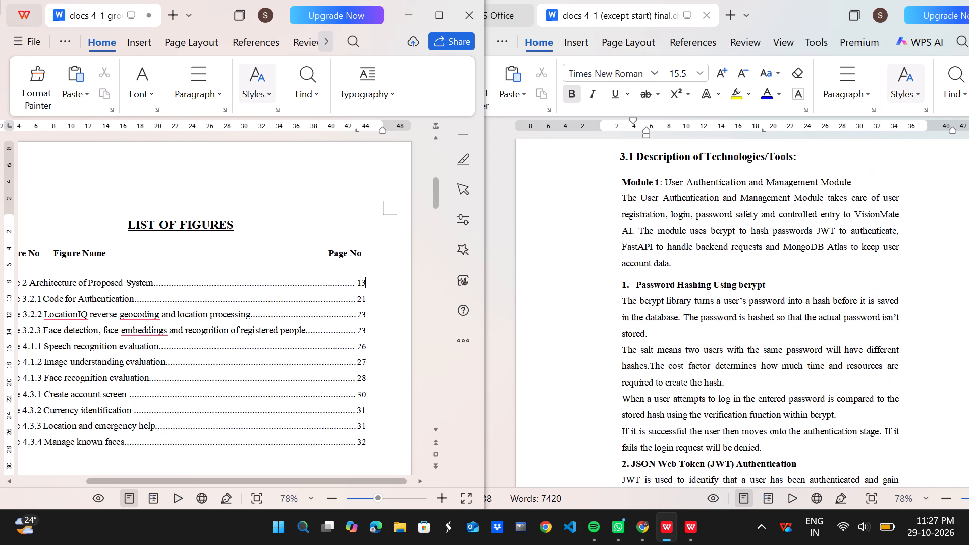
pyautogui.scroll(-12, 689, 356)
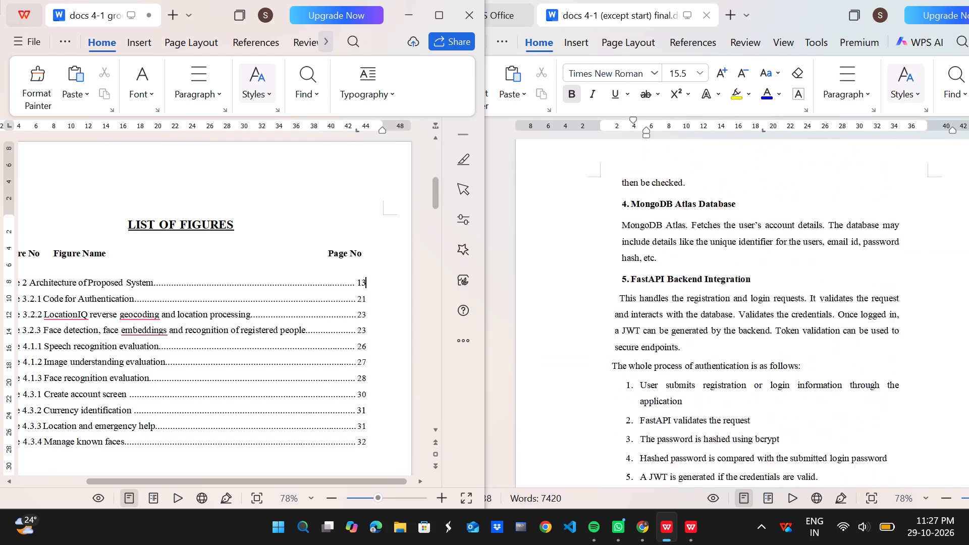
pyautogui.scroll(-7, 689, 356)
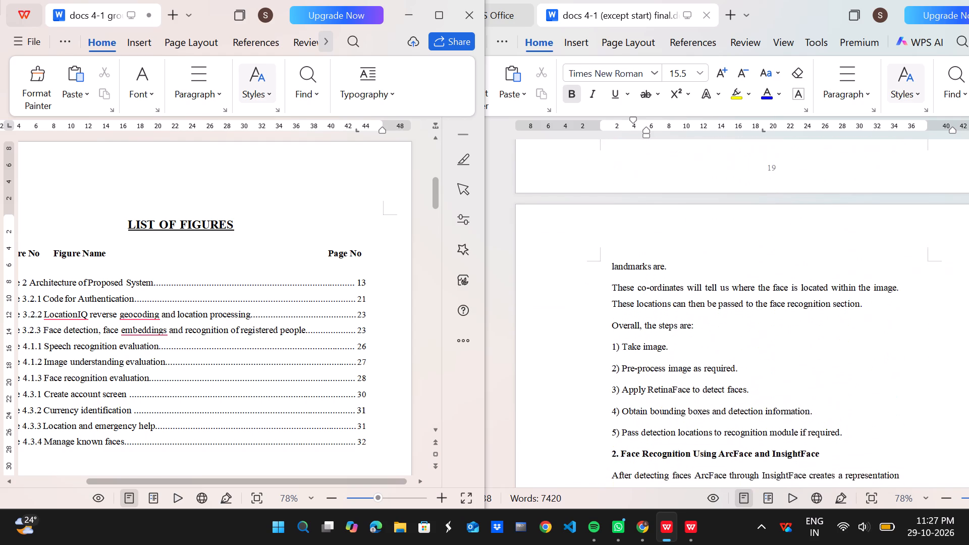
pyautogui.scroll(-9, 689, 356)
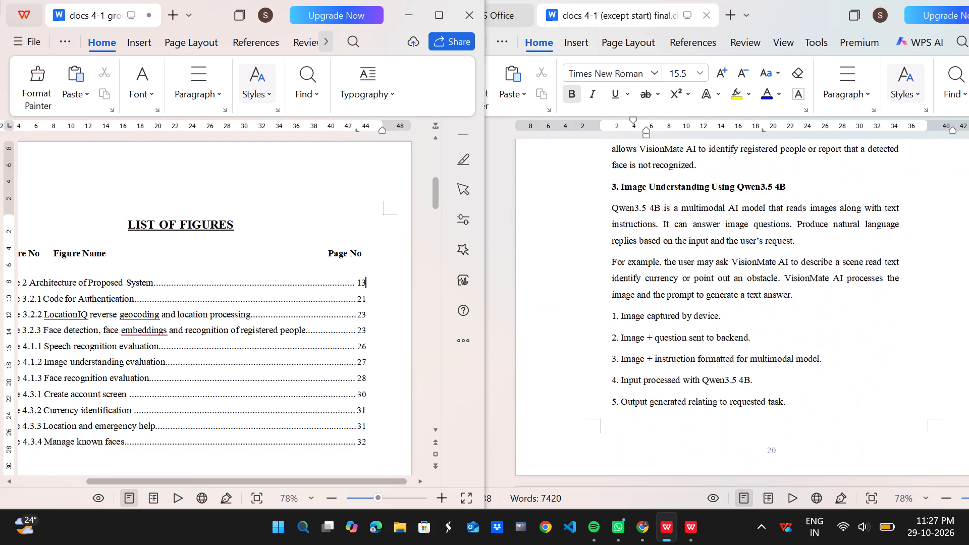
pyautogui.scroll(-9, 689, 356)
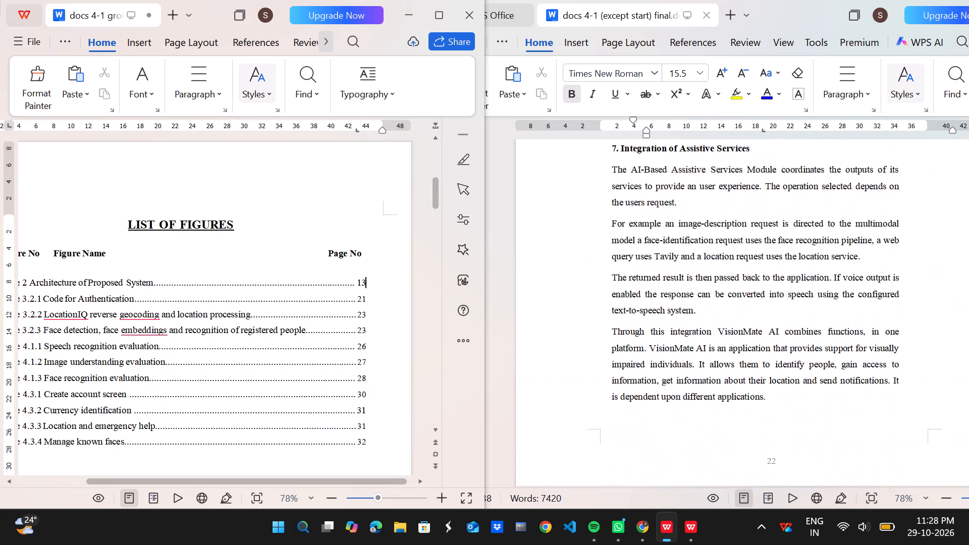
pyautogui.scroll(-4, 689, 356)
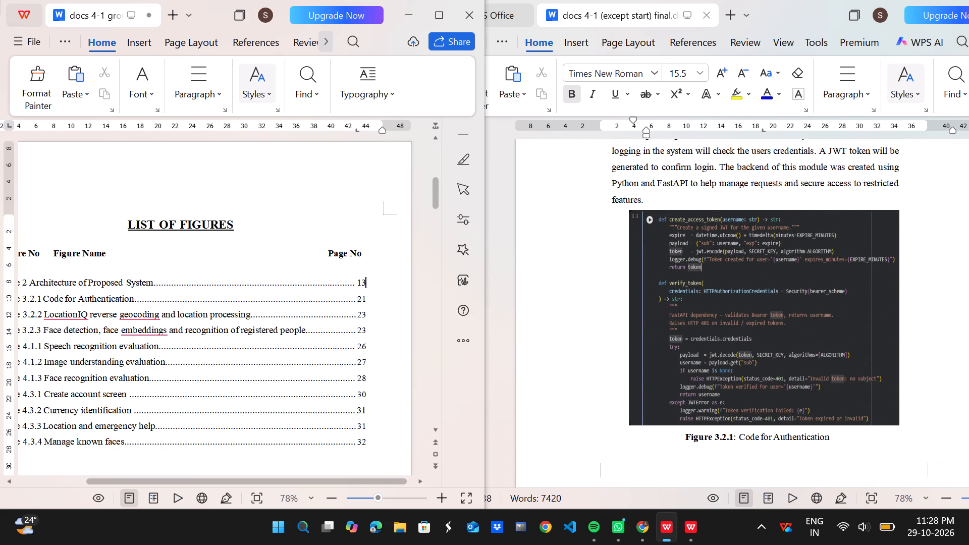
pyautogui.scroll(-1, 689, 356)
pyautogui.scroll(-1, 732, 404)
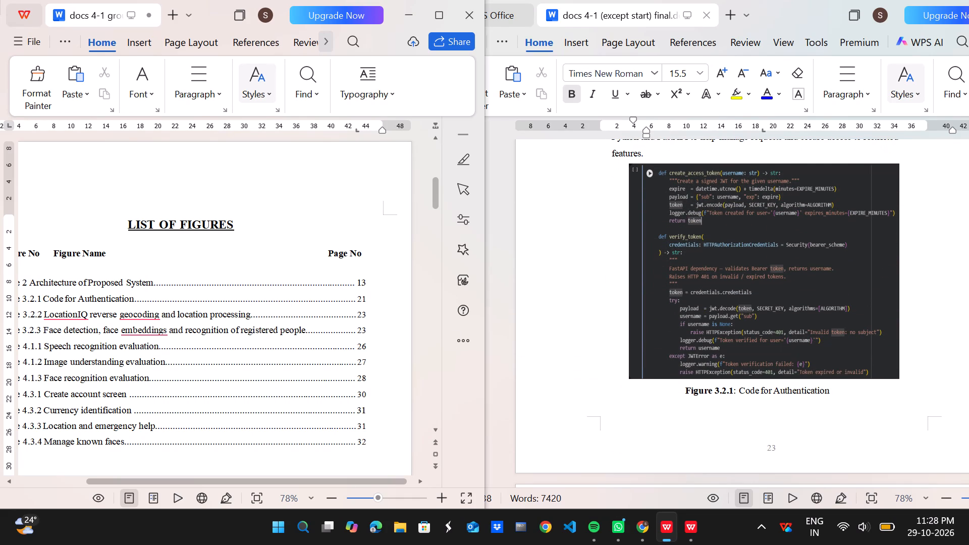
pyautogui.click(379, 299)
pyautogui.press('BackSpace')
pyautogui.press('3')
# Find Figure 3.2.3 in the report body and set the Figure 3.2.2 and Figure 3.2.3 entries in the List of Figures to page 25.
pyautogui.scroll(-6, 556, 360)
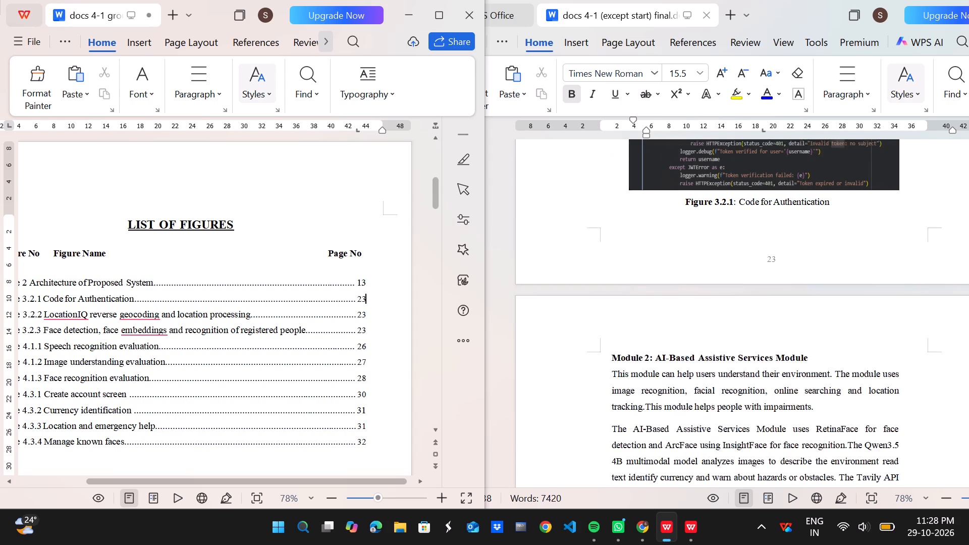
pyautogui.scroll(-7, 556, 360)
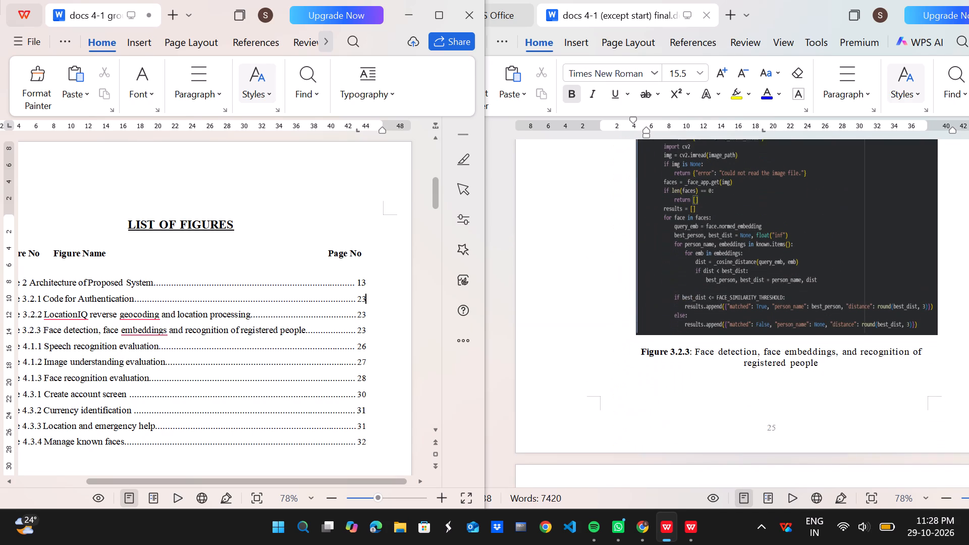
pyautogui.scroll(-2, 556, 360)
pyautogui.click(371, 314)
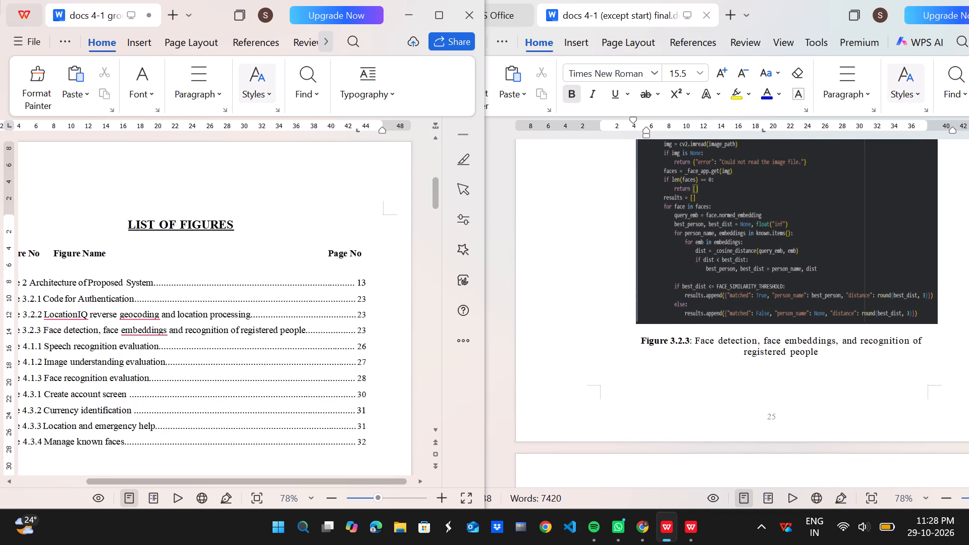
pyautogui.press('BackSpace')
pyautogui.press('5')
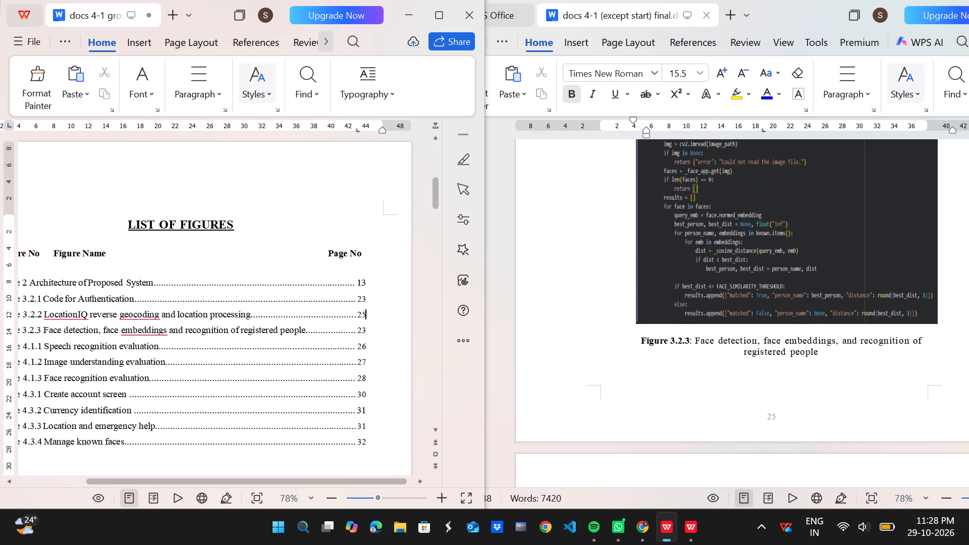
pyautogui.click(367, 330)
pyautogui.press('BackSpace')
pyautogui.press('5')
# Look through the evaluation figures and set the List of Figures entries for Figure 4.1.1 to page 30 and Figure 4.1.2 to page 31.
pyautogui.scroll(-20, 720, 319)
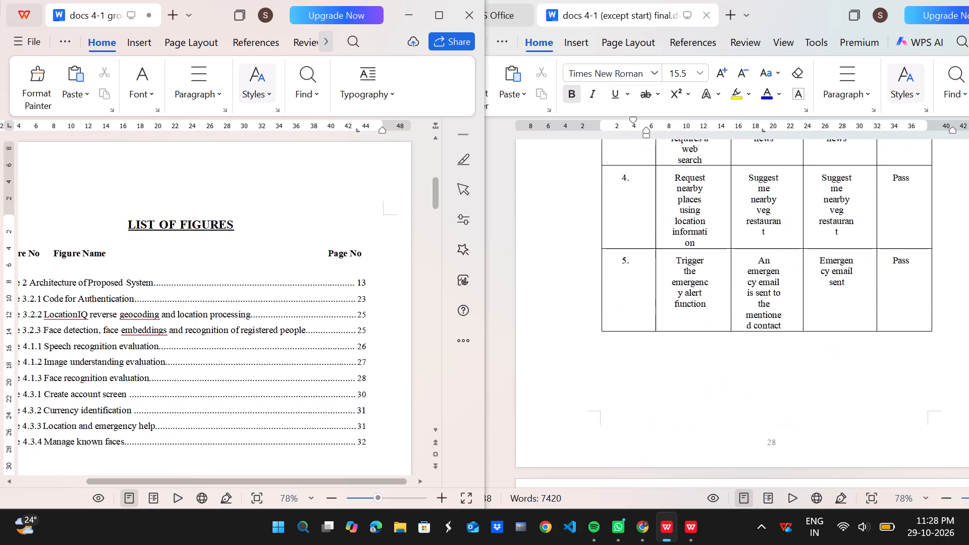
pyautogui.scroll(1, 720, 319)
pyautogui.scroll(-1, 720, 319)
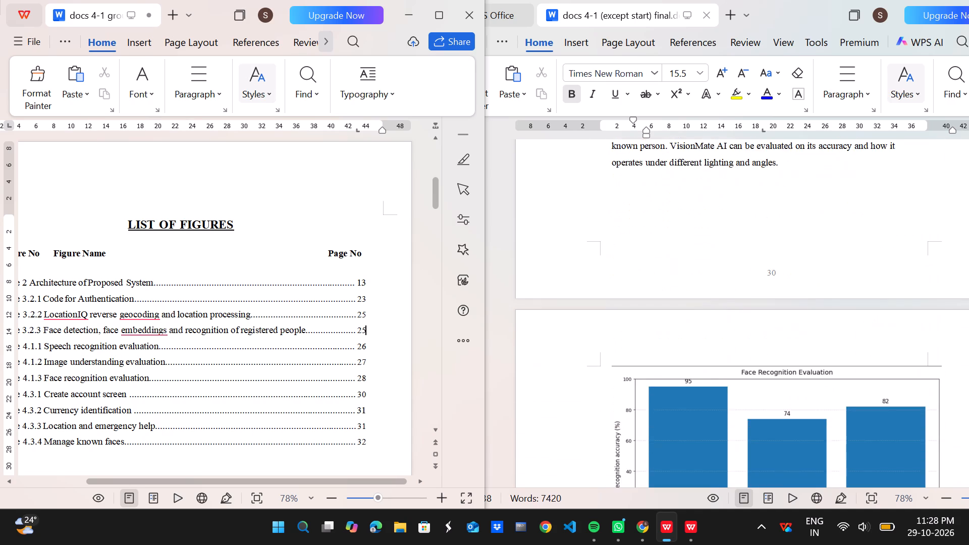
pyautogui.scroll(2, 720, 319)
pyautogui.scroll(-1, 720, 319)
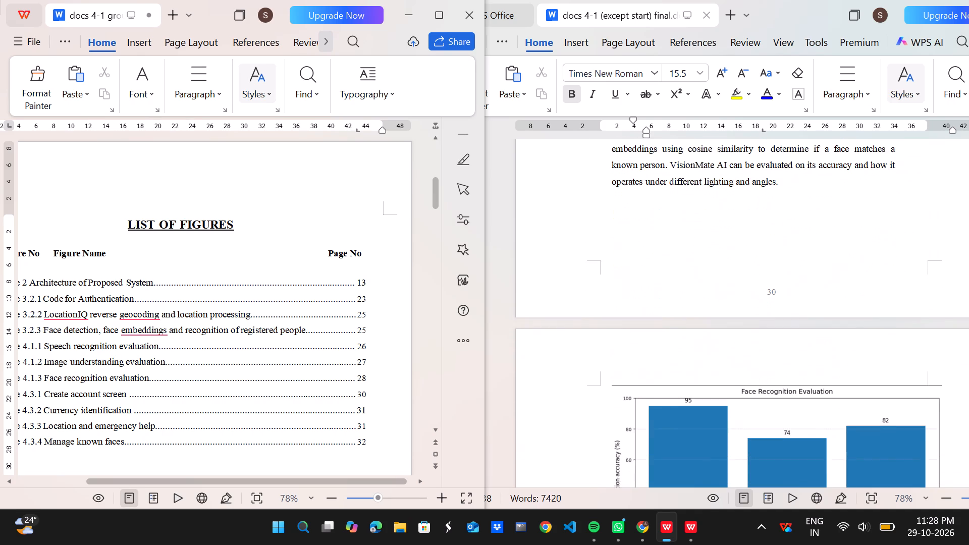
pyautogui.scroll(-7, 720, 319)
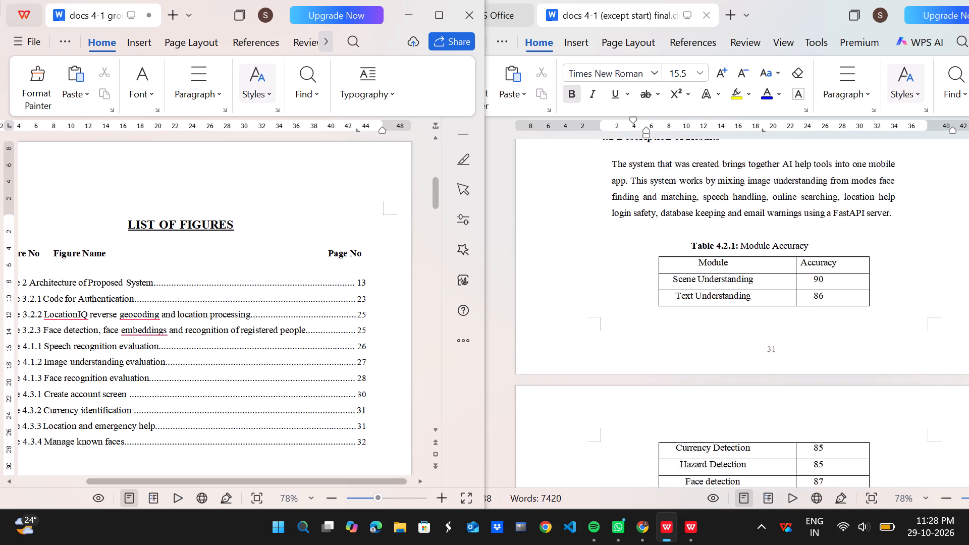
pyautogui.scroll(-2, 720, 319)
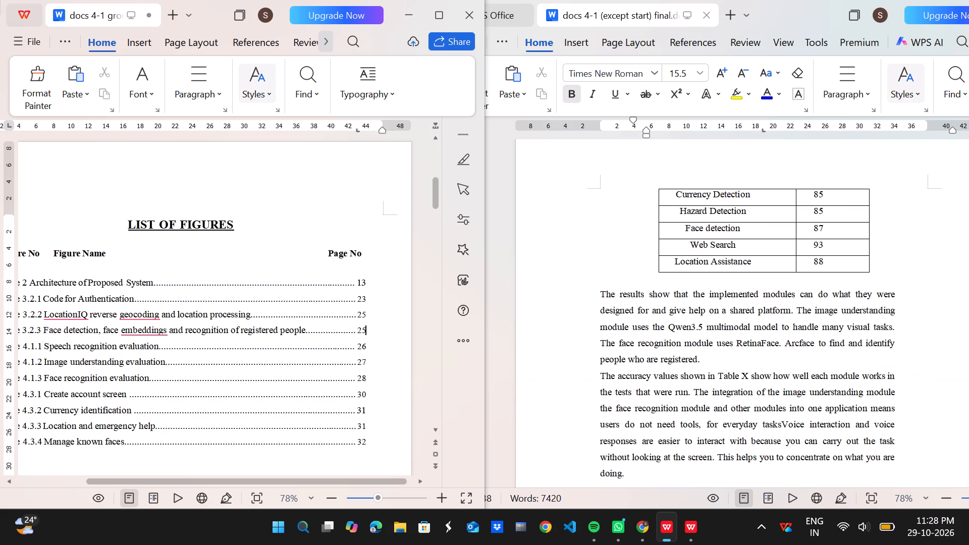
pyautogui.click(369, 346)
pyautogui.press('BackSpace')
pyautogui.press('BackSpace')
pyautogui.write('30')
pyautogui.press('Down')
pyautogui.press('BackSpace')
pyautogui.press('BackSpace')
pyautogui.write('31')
# Find Figure 4.1.3 in the report body and set the Face recognition evaluation entry in the List of Figures to page 31.
pyautogui.scroll(-4, 791, 349)
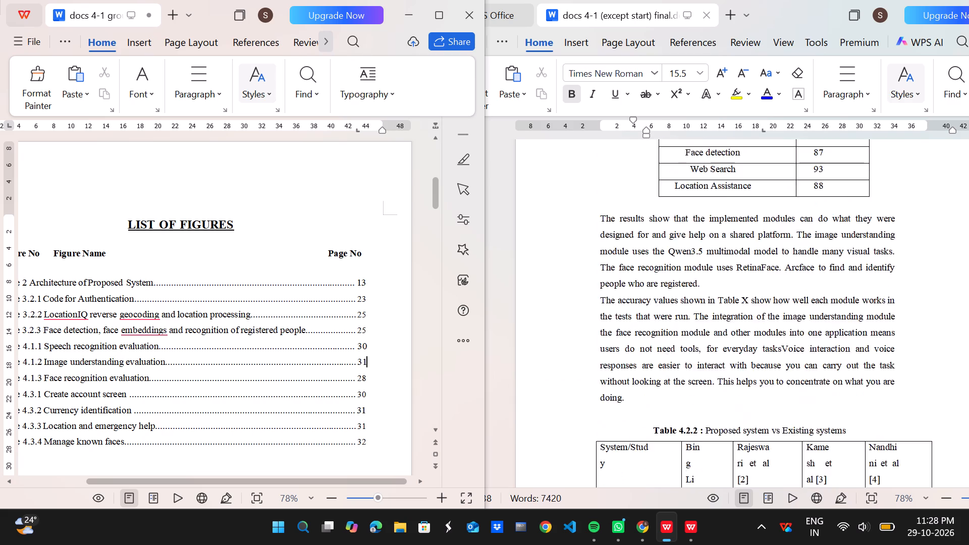
pyautogui.scroll(-6, 791, 349)
pyautogui.scroll(2, 791, 349)
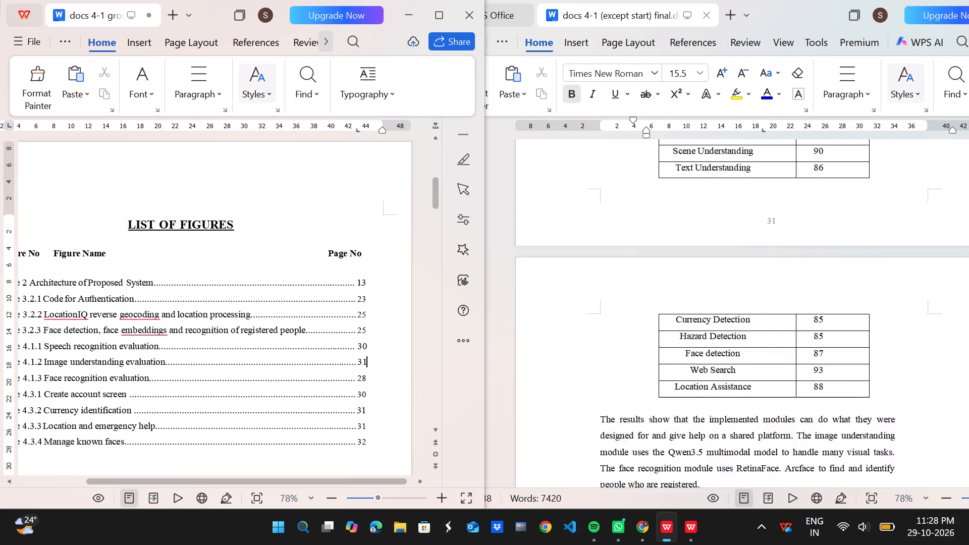
pyautogui.scroll(2, 791, 349)
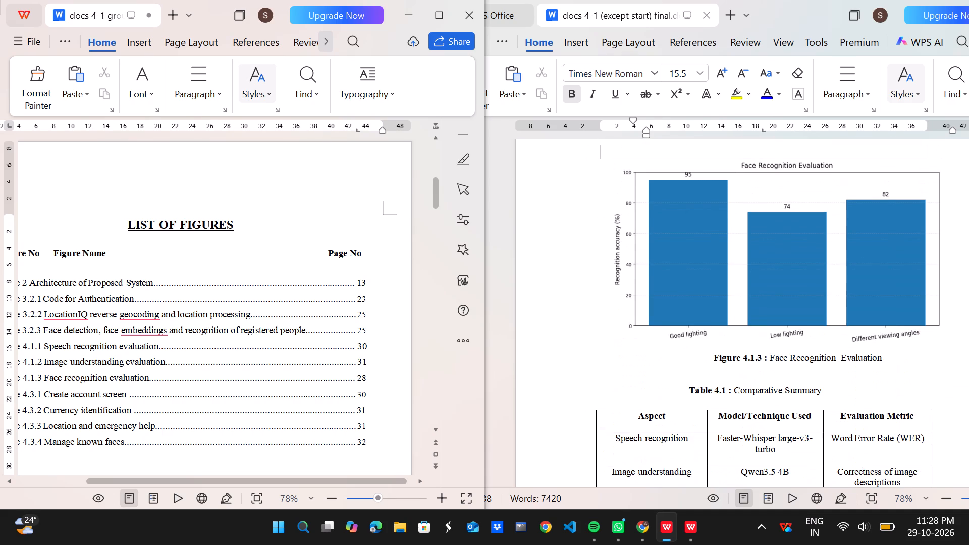
pyautogui.click(368, 377)
pyautogui.press('BackSpace')
pyautogui.press('BackSpace')
pyautogui.write('31')
# Check Figure 4.1.1 in the report body and correct the List of Figures entries: Speech recognition evaluation to page 29, Image understanding evaluation to page 30.
pyautogui.scroll(5, 481, 344)
pyautogui.scroll(2, 621, 250)
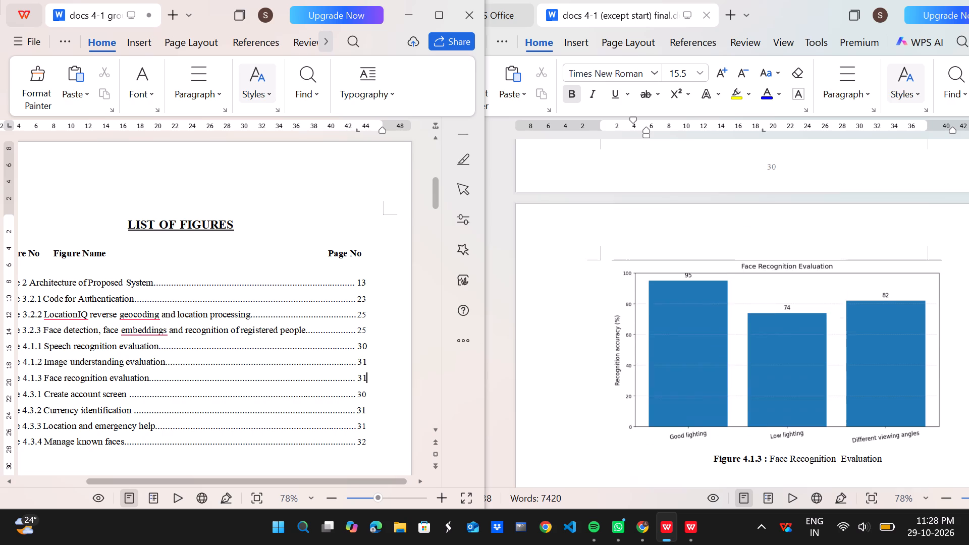
pyautogui.scroll(5, 621, 250)
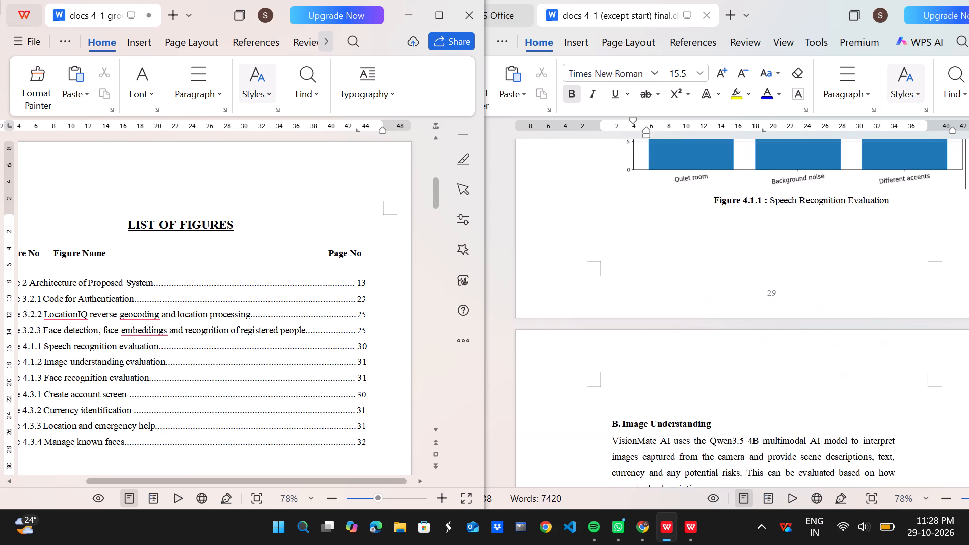
pyautogui.scroll(1, 621, 250)
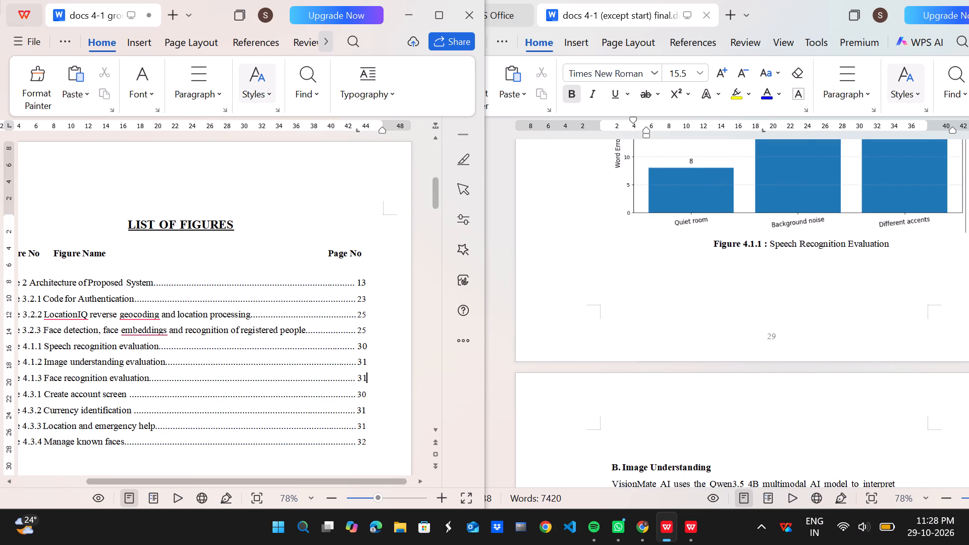
pyautogui.click(367, 350)
pyautogui.press('BackSpace')
pyautogui.press('BackSpace')
pyautogui.write('29')
pyautogui.press('Down')
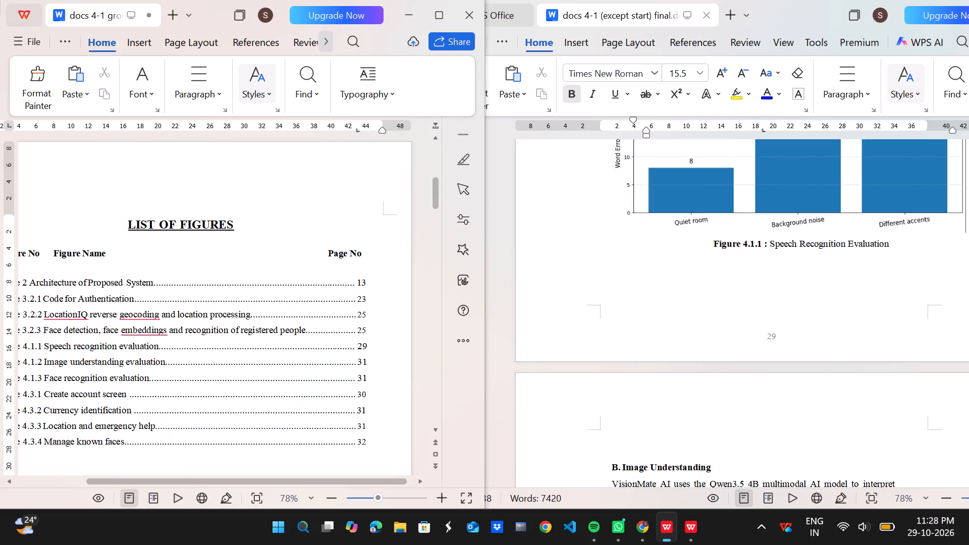
pyautogui.press('BackSpace')
pyautogui.press('0')
# Find Figures 4.3.1 and 4.3.2 in the report body and set the Create account screen and Currency identification entries to page 34.
pyautogui.scroll(-2, 723, 388)
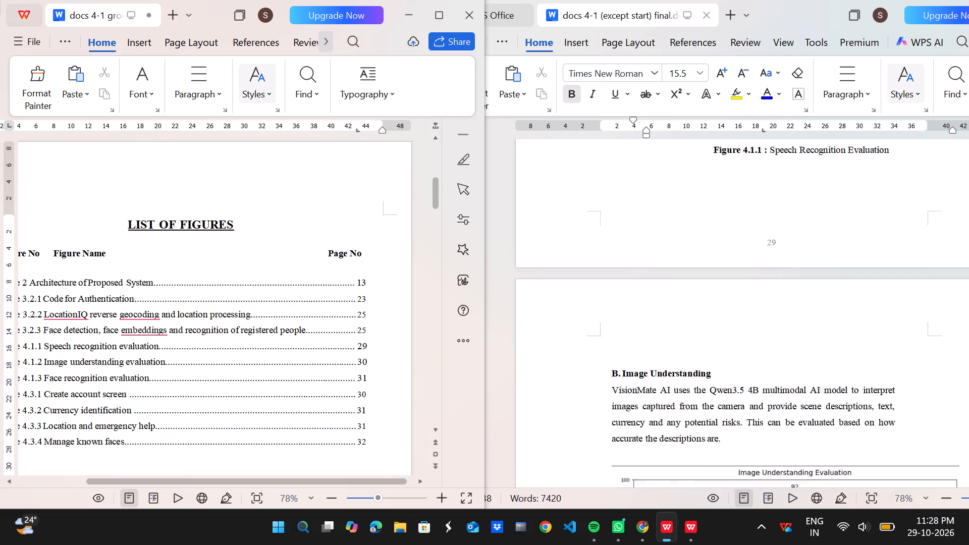
pyautogui.scroll(-18, 723, 388)
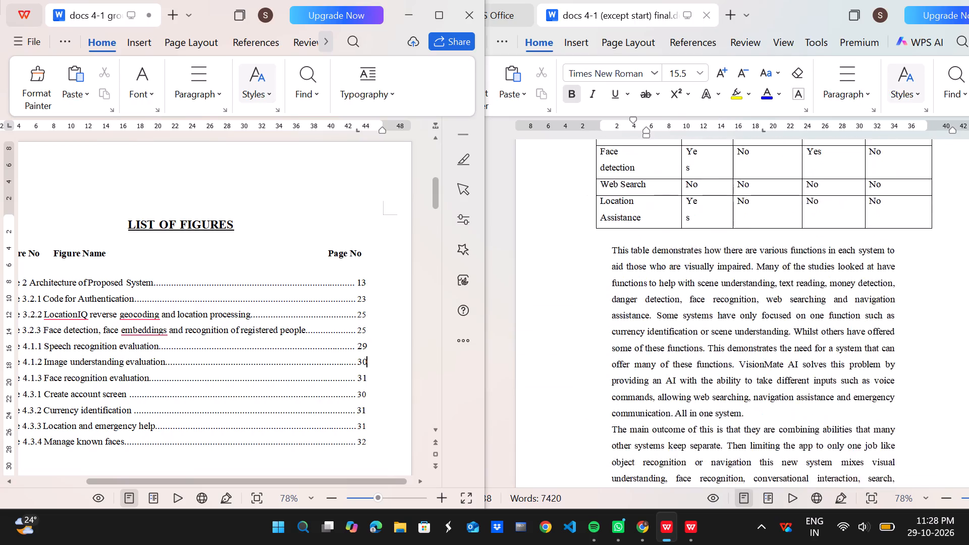
pyautogui.scroll(-3, 723, 388)
pyautogui.scroll(3, 723, 388)
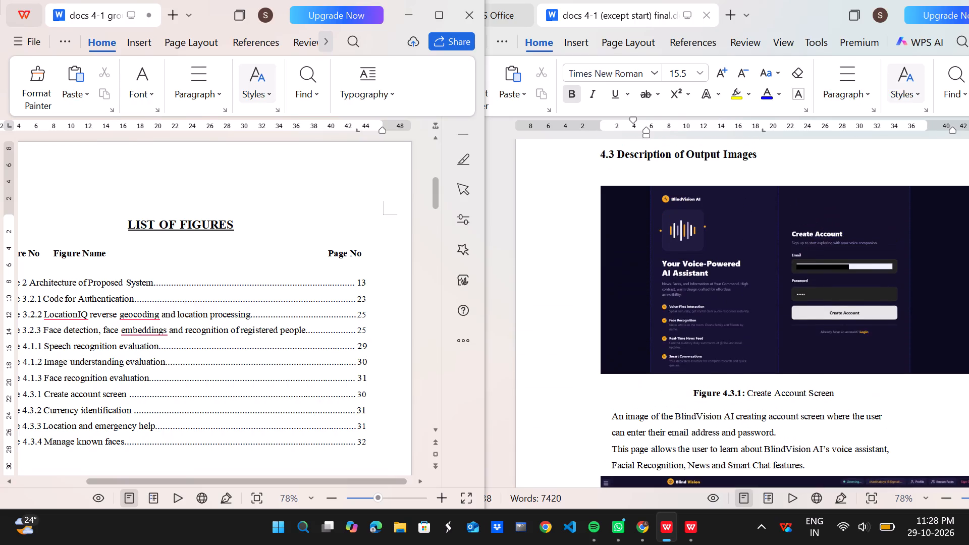
pyautogui.scroll(2, 723, 388)
pyautogui.scroll(-5, 723, 388)
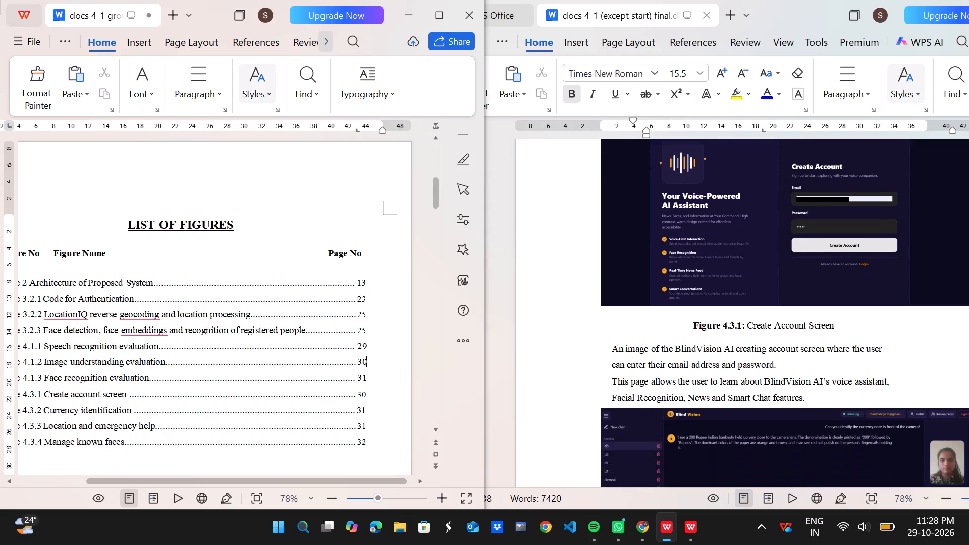
pyautogui.scroll(-4, 723, 388)
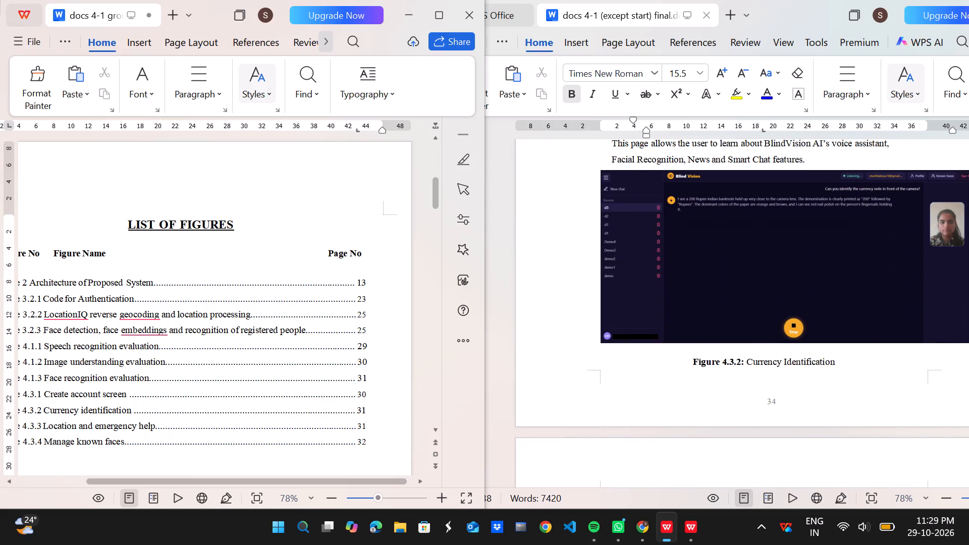
pyautogui.click(365, 393)
pyautogui.press('BackSpace')
pyautogui.press('4')
pyautogui.press('Down')
pyautogui.press('BackSpace')
pyautogui.press('4')
# Find the remaining output figures in the body and set Location and emergency help to page 35 and Manage known faces to page 36.
pyautogui.scroll(-12, 688, 345)
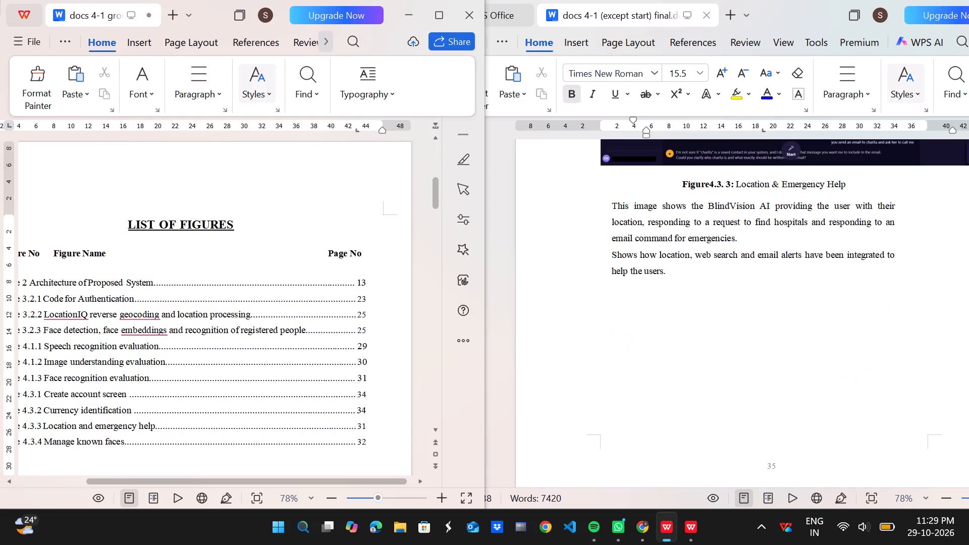
pyautogui.scroll(-8, 688, 345)
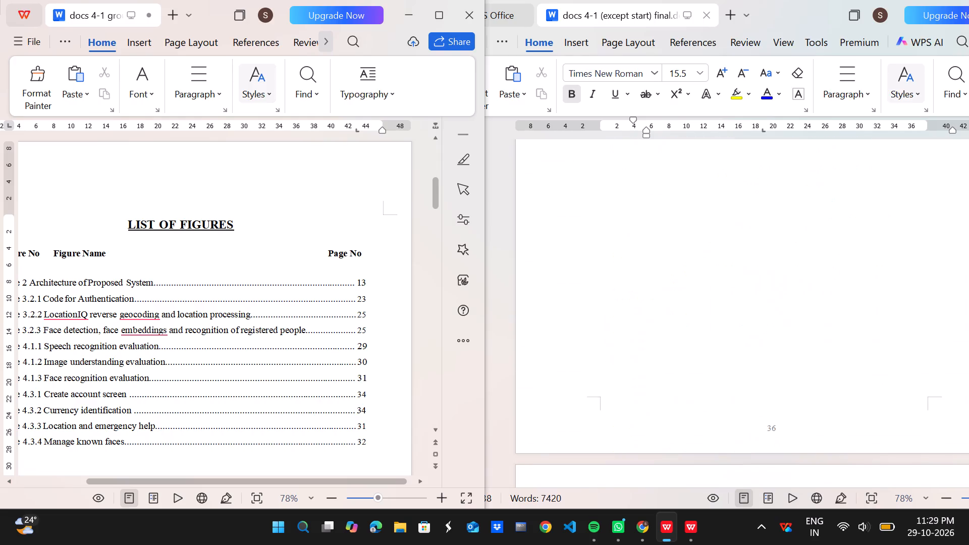
pyautogui.scroll(-6, 688, 345)
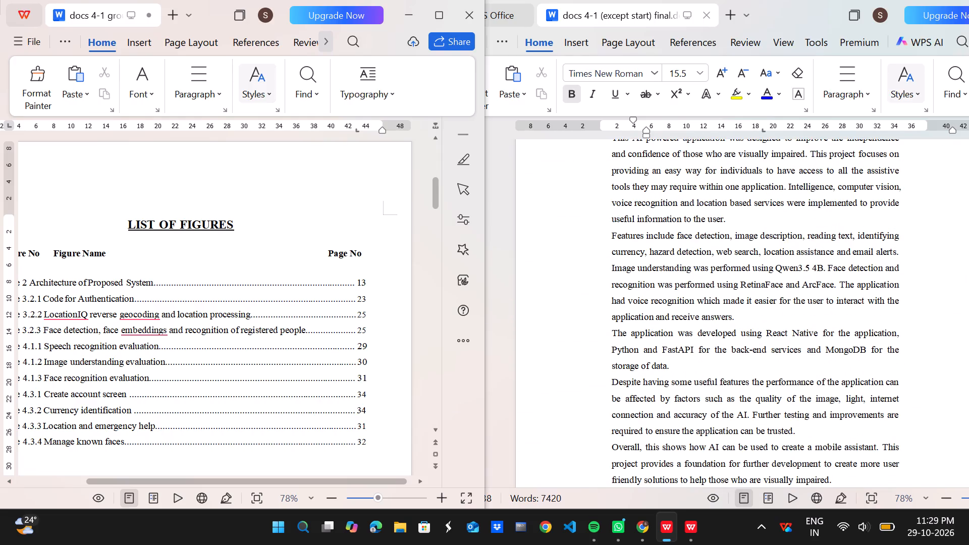
pyautogui.click(367, 422)
pyautogui.press('BackSpace')
pyautogui.press('5')
pyautogui.press('Down')
pyautogui.press('BackSpace')
pyautogui.press('6')
# Check the report body through its last page and save the document containing the updated List of Figures.
pyautogui.scroll(-5, 594, 401)
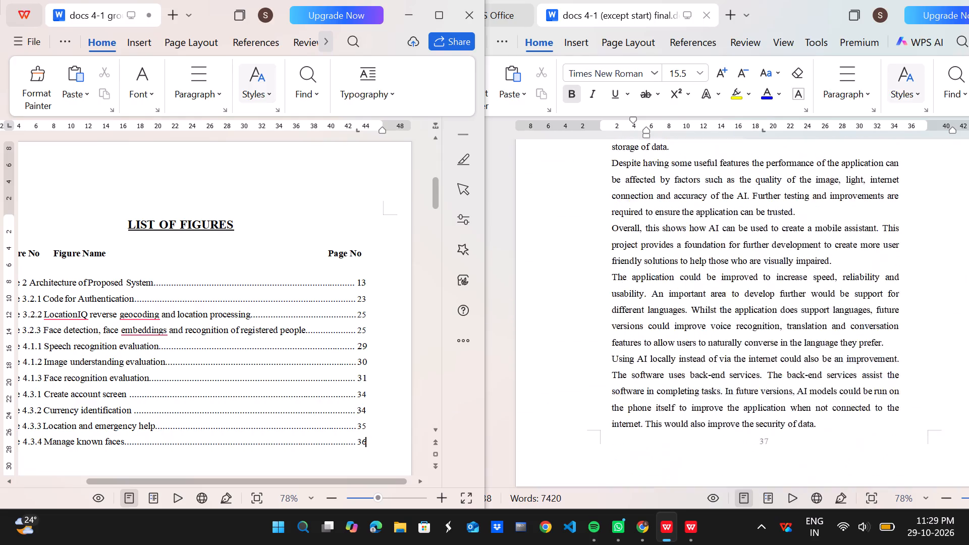
pyautogui.scroll(-12, 594, 401)
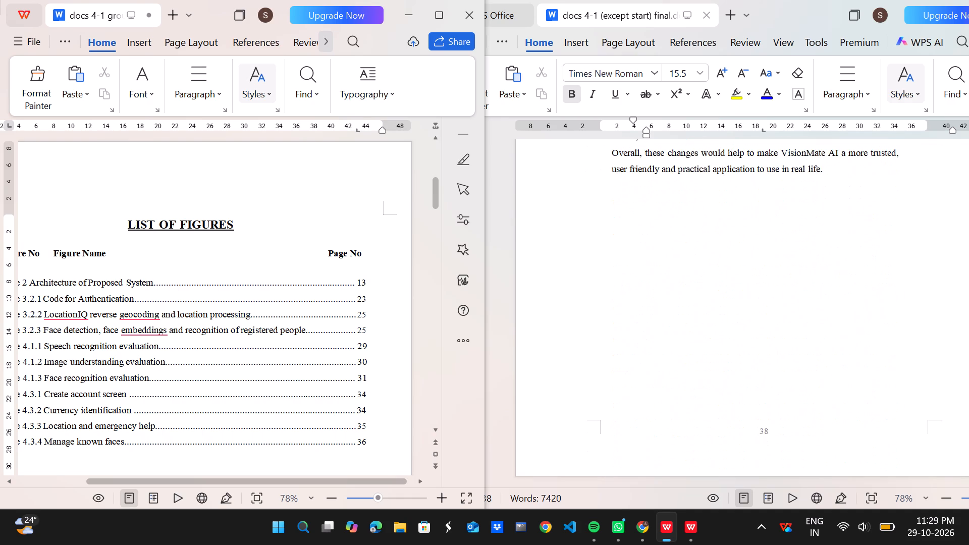
pyautogui.hotkey('ctrl', 's')
pyautogui.hotkey('ctrl', 's')
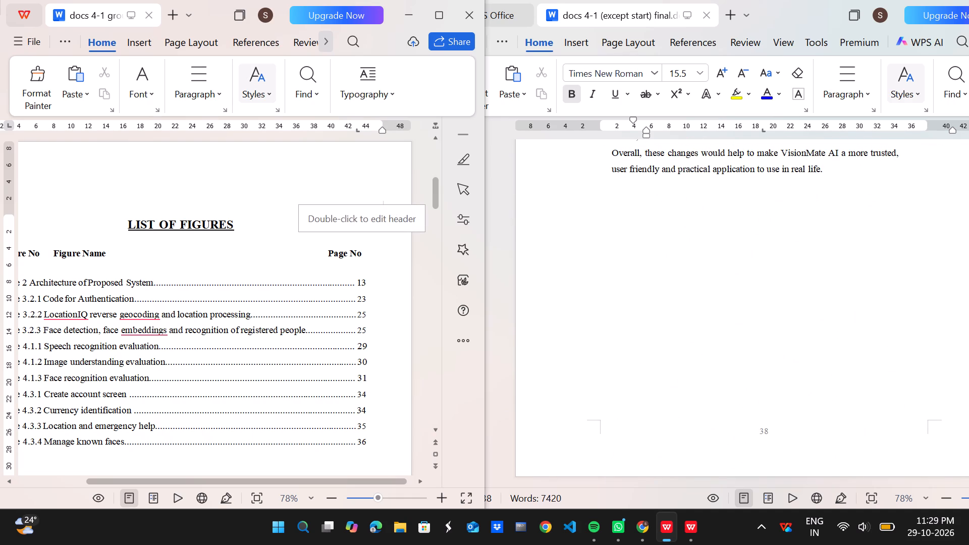
# Find Table 4.2.2 in the report body and set the Proposed system vs existing systems entry in the List of Tables to page 32.
pyautogui.scroll(-3, 297, 196)
pyautogui.scroll(-3, 306, 348)
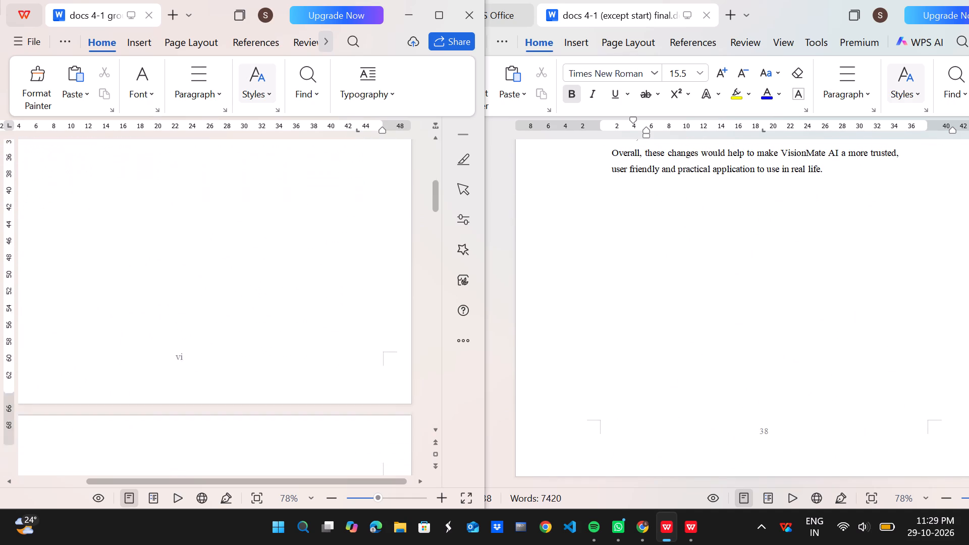
pyautogui.scroll(-5, 306, 348)
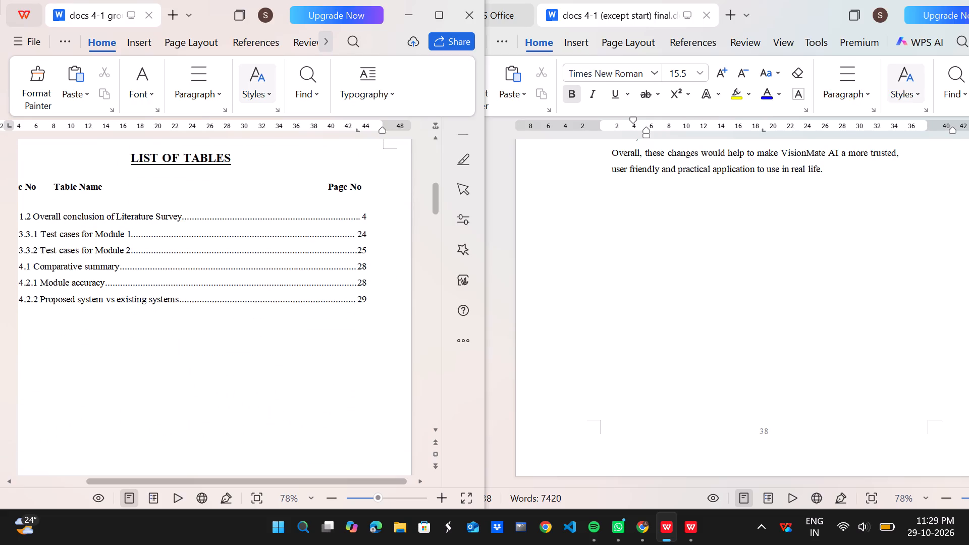
pyautogui.scroll(8, 770, 294)
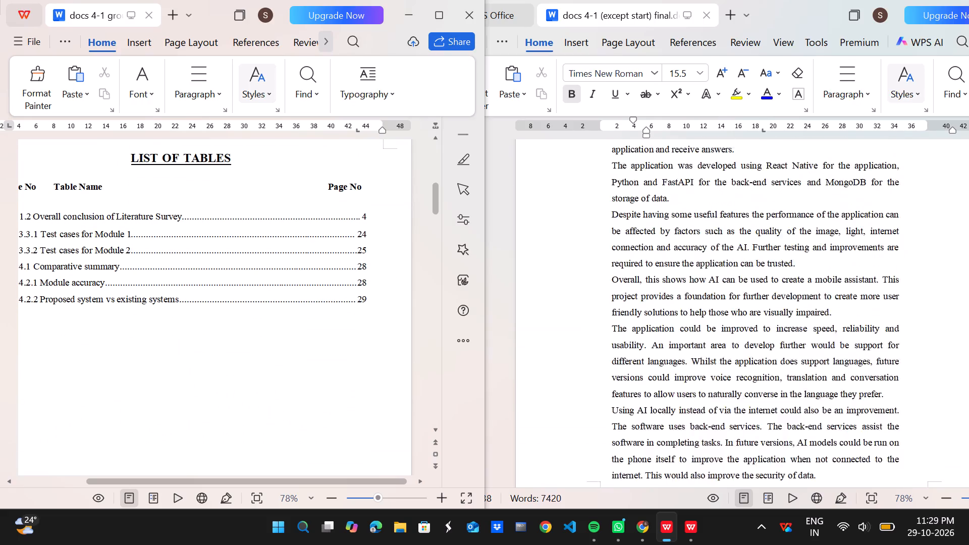
pyautogui.scroll(6, 770, 294)
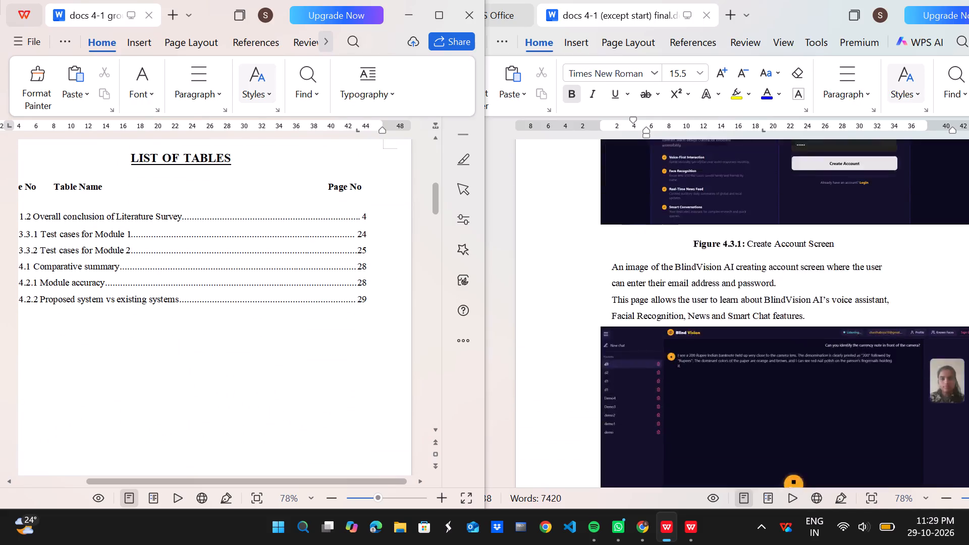
pyautogui.scroll(5, 770, 294)
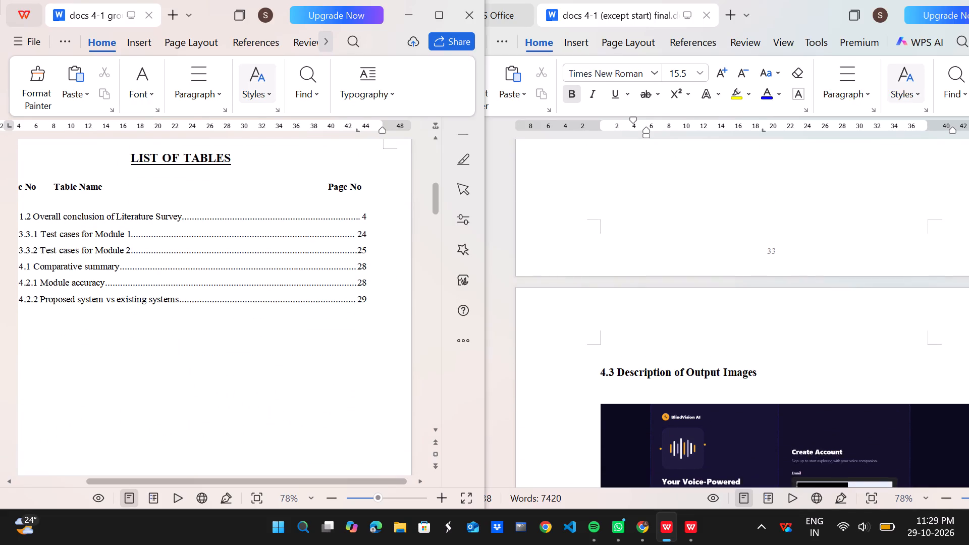
pyautogui.scroll(9, 692, 387)
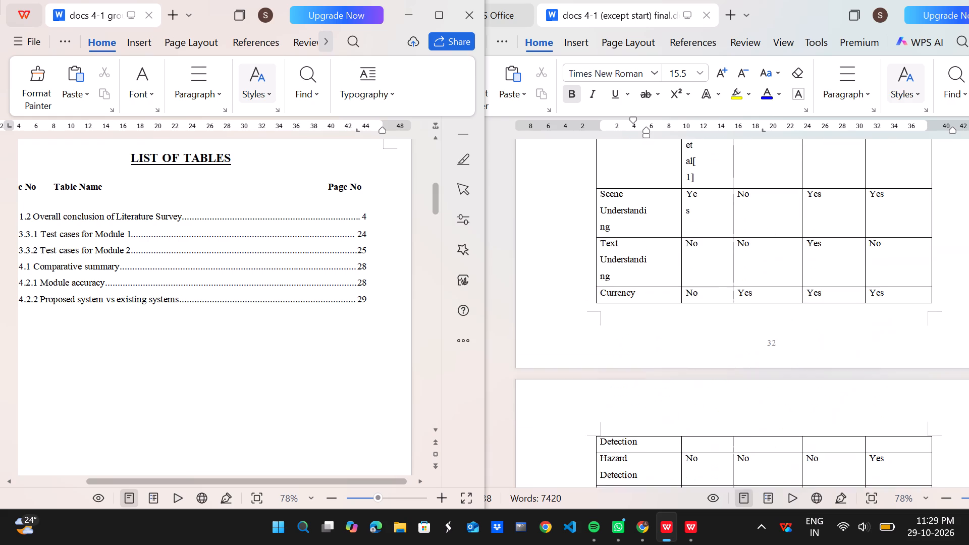
pyautogui.scroll(1, 692, 387)
pyautogui.scroll(-1, 692, 387)
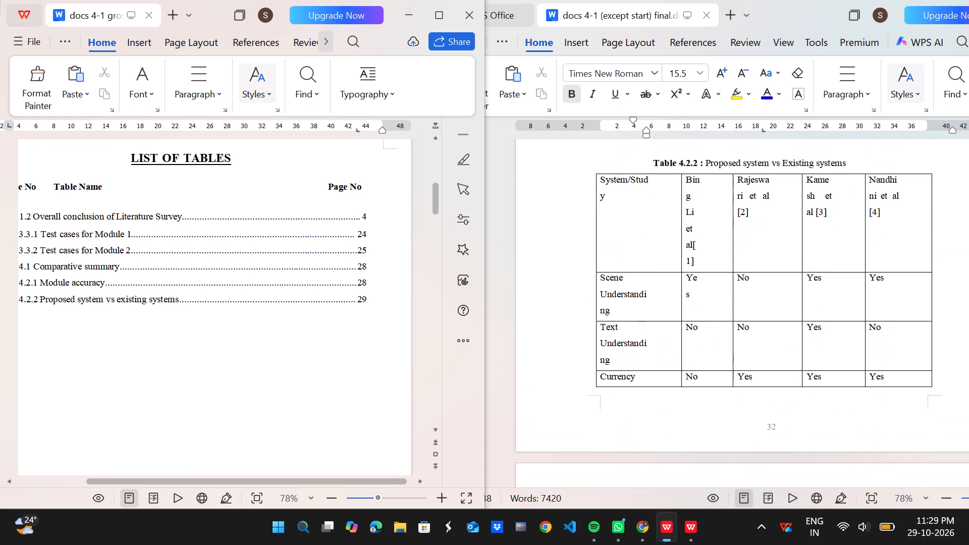
pyautogui.scroll(-1, 692, 387)
pyautogui.click(368, 301)
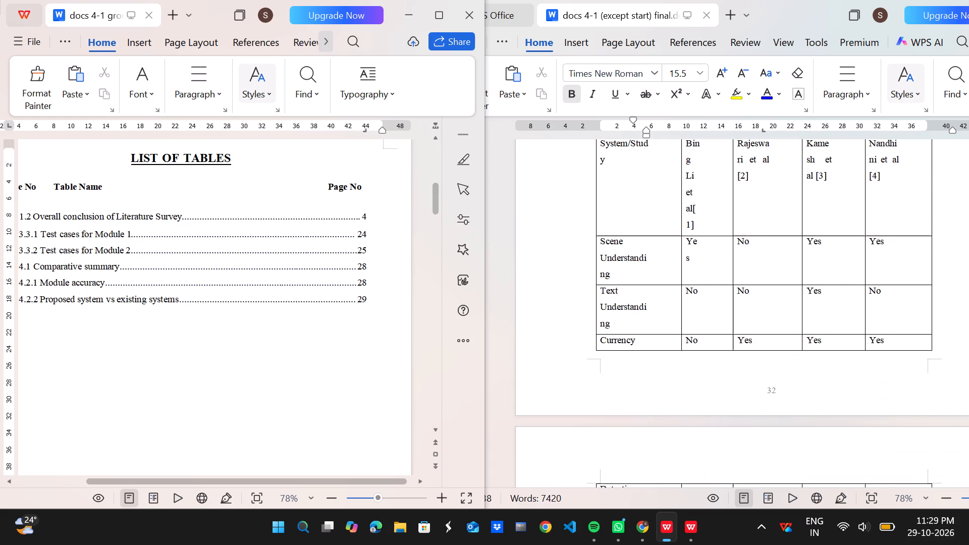
pyautogui.press('BackSpace')
pyautogui.press('BackSpace')
pyautogui.write('32')
# Find Table 4.2.1 in the report body and set the Module accuracy entry in the List of Tables to page 31.
pyautogui.scroll(12, 741, 258)
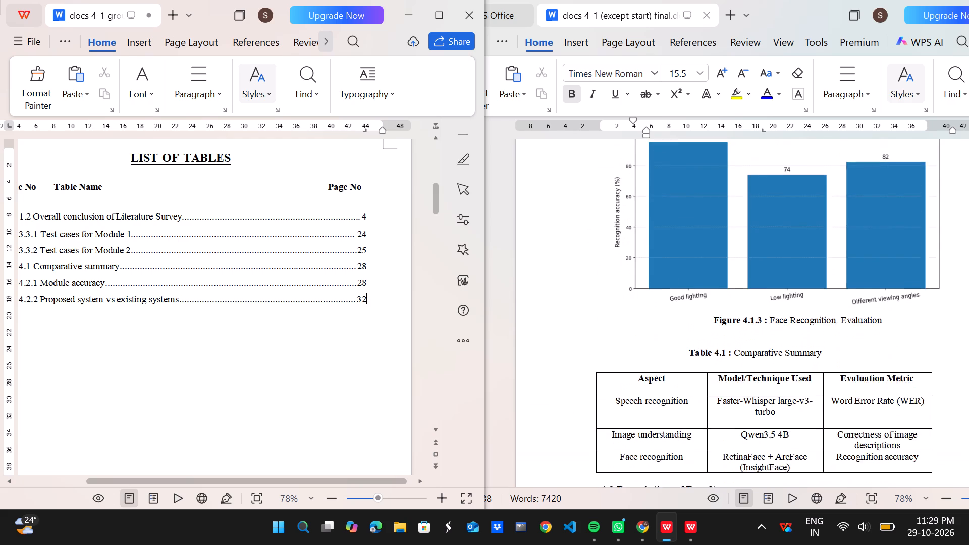
pyautogui.scroll(-5, 741, 258)
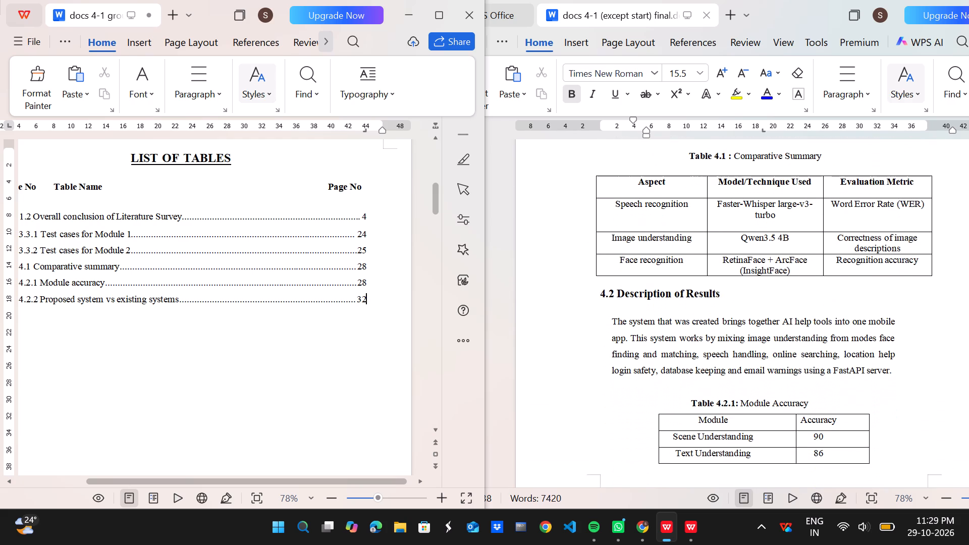
pyautogui.scroll(-2, 741, 258)
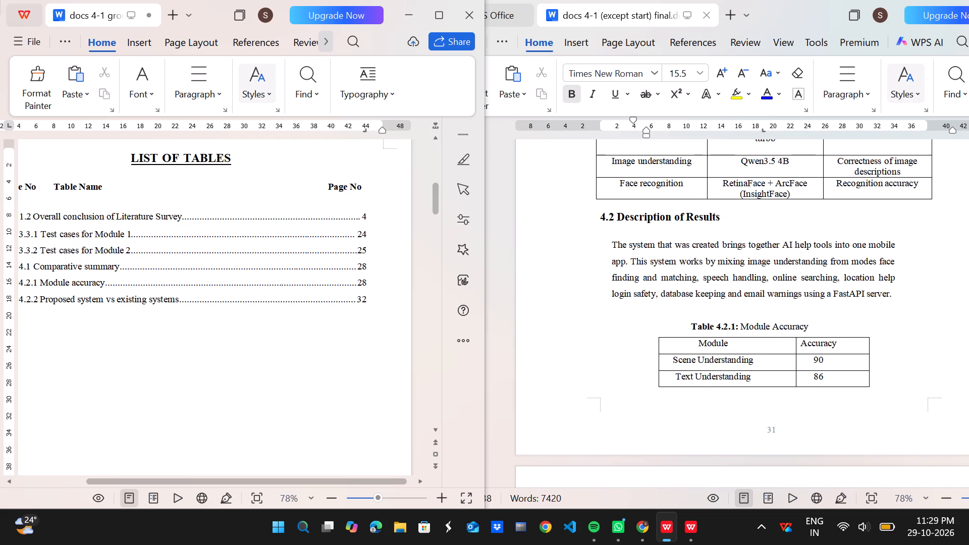
pyautogui.click(379, 279)
pyautogui.press('BackSpace')
pyautogui.press('BackSpace')
pyautogui.write('31')
# Check Table 4.1 in the report body and set the Comparative summary entry in the List of Tables to page 31.
pyautogui.scroll(5, 565, 284)
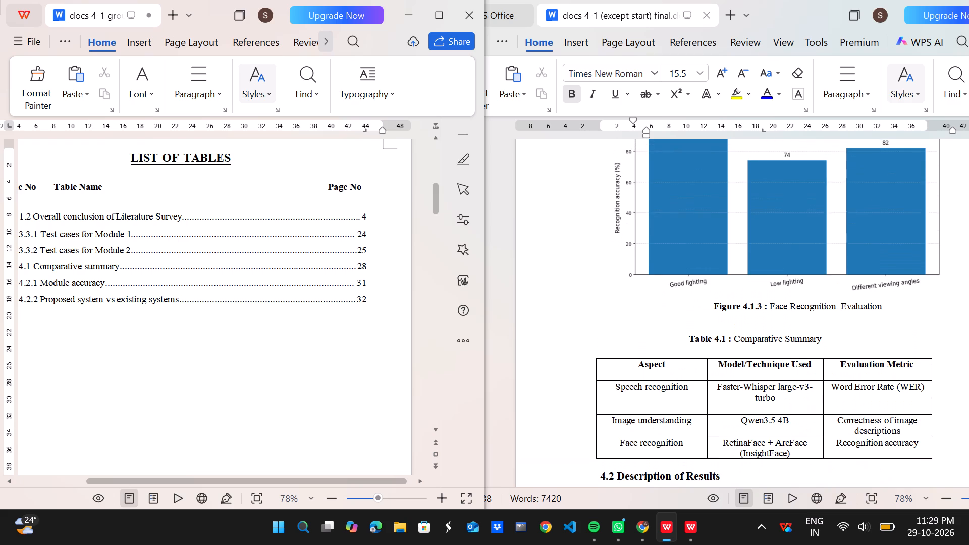
pyautogui.scroll(-2, 565, 284)
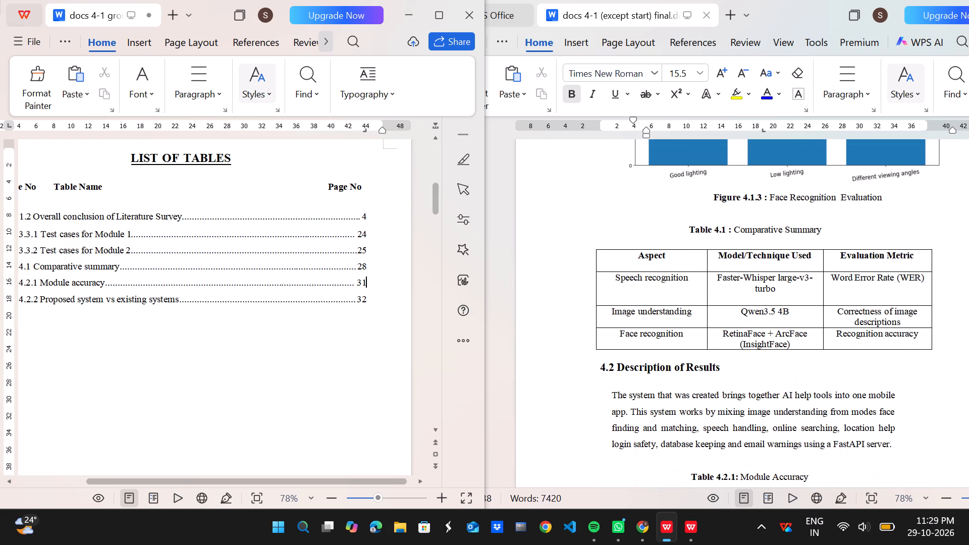
pyautogui.click(368, 261)
pyautogui.press('BackSpace')
pyautogui.press('BackSpace')
pyautogui.write('31')
# Find Table 3.3.2 in the report body and set the Test cases for Module 2 entry in the List of Tables to page 28.
pyautogui.scroll(5, 726, 319)
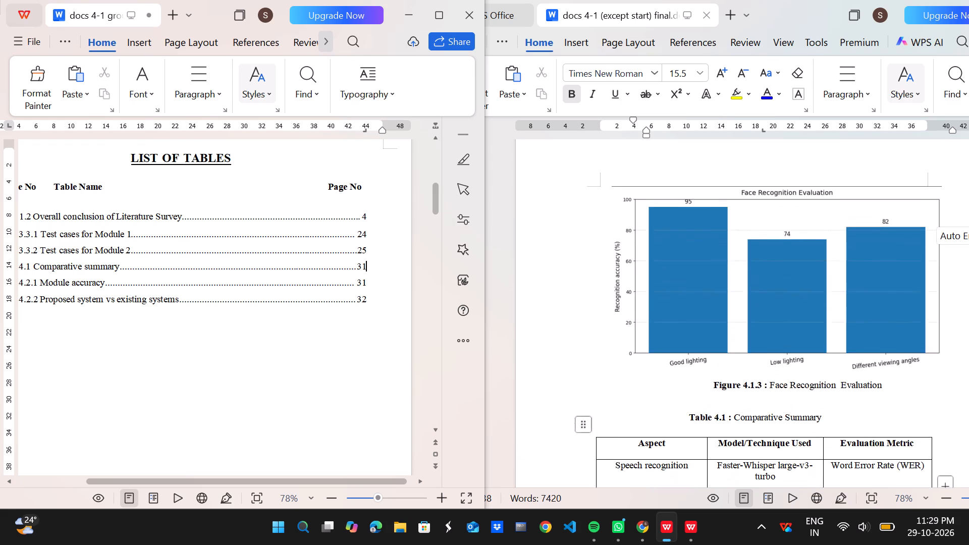
pyautogui.scroll(7, 726, 319)
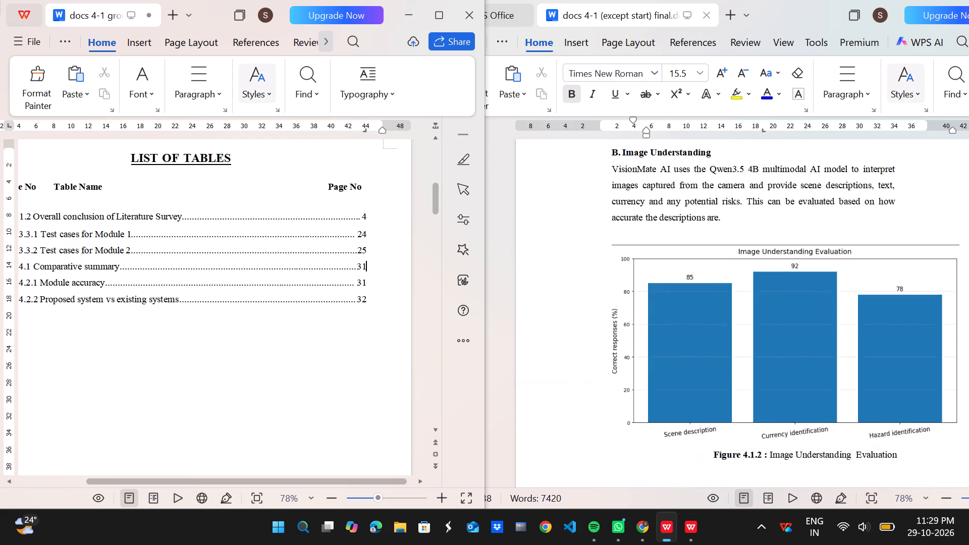
pyautogui.scroll(9, 726, 319)
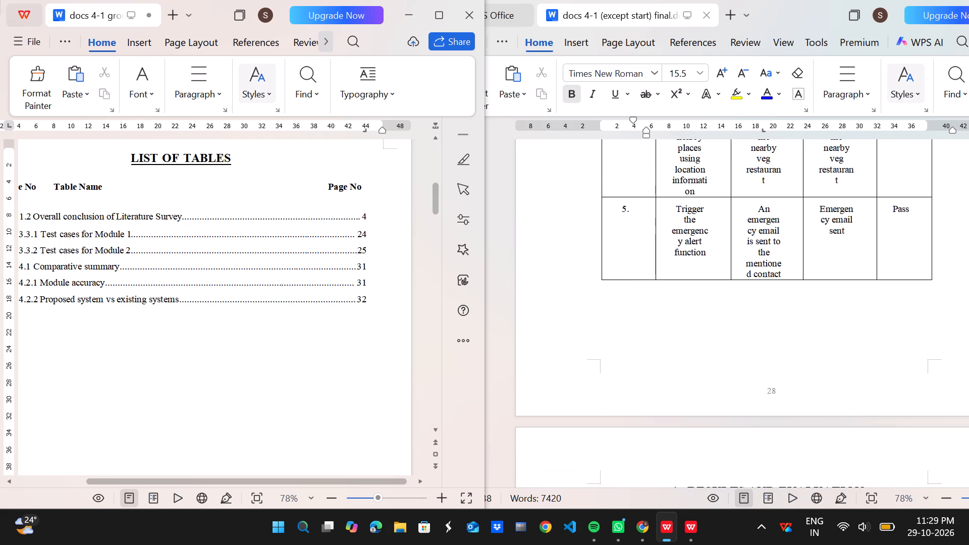
pyautogui.scroll(6, 726, 319)
pyautogui.scroll(-1, 726, 319)
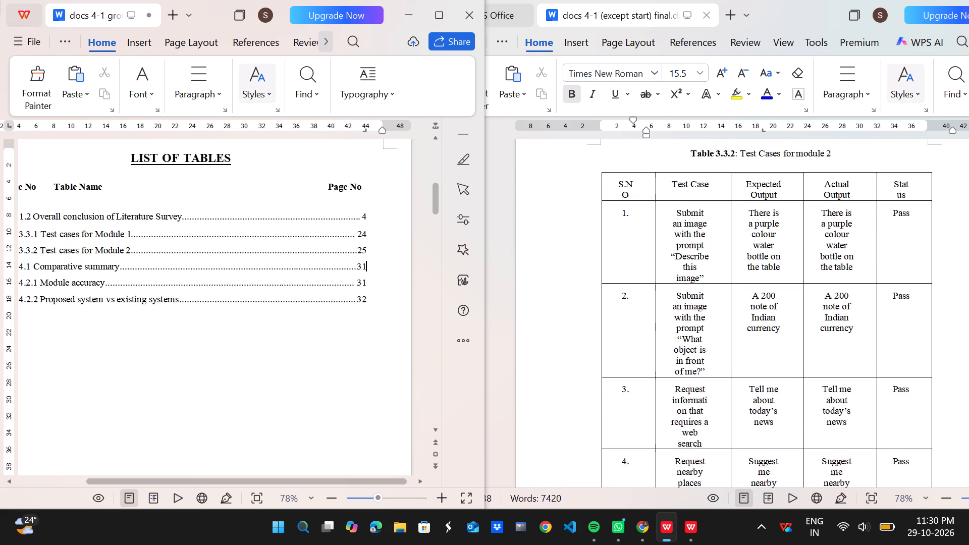
pyautogui.scroll(-1, 726, 319)
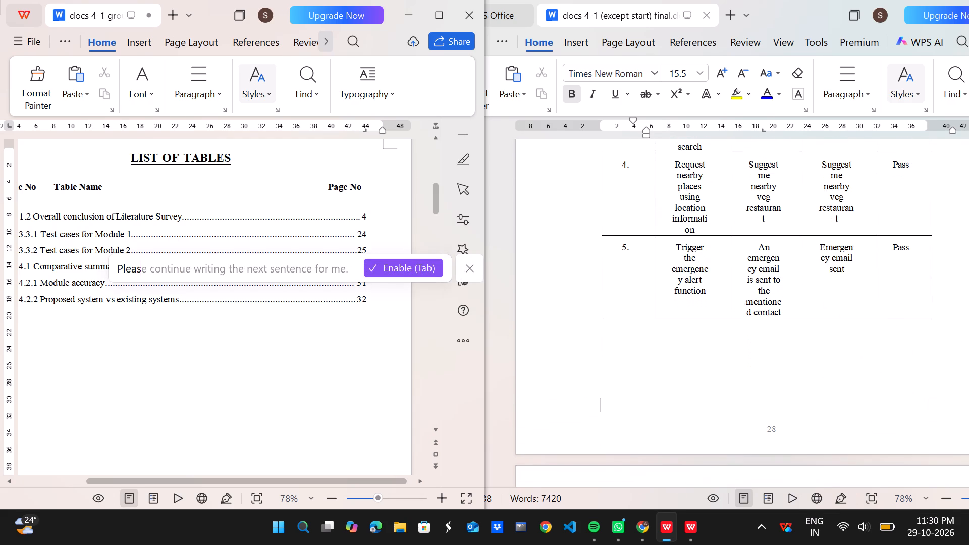
pyautogui.click(352, 351)
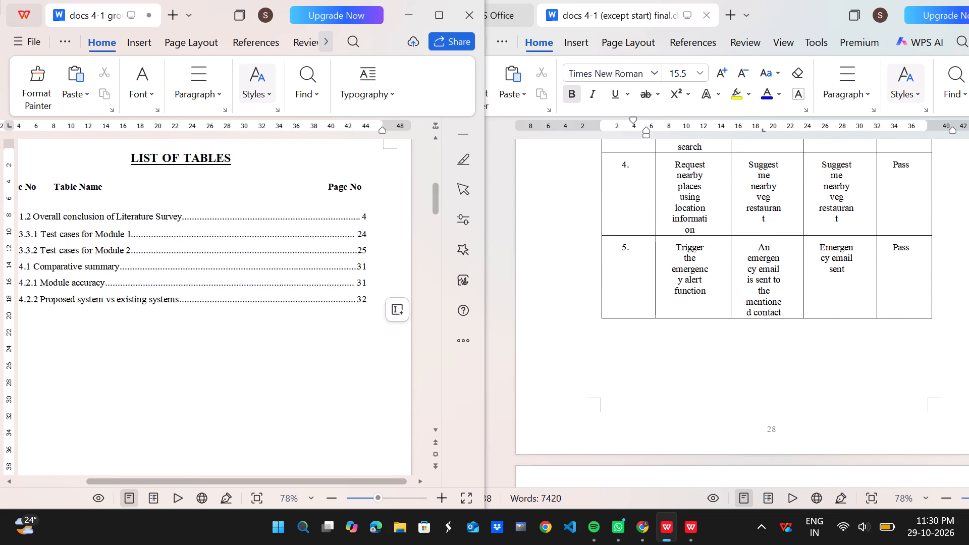
pyautogui.click(368, 252)
pyautogui.press('BackSpace')
pyautogui.press('8')
# Find Table 3.3.1 in the report body and set the Test cases for Module 1 entry in the List of Tables to page 26.
pyautogui.scroll(6, 628, 299)
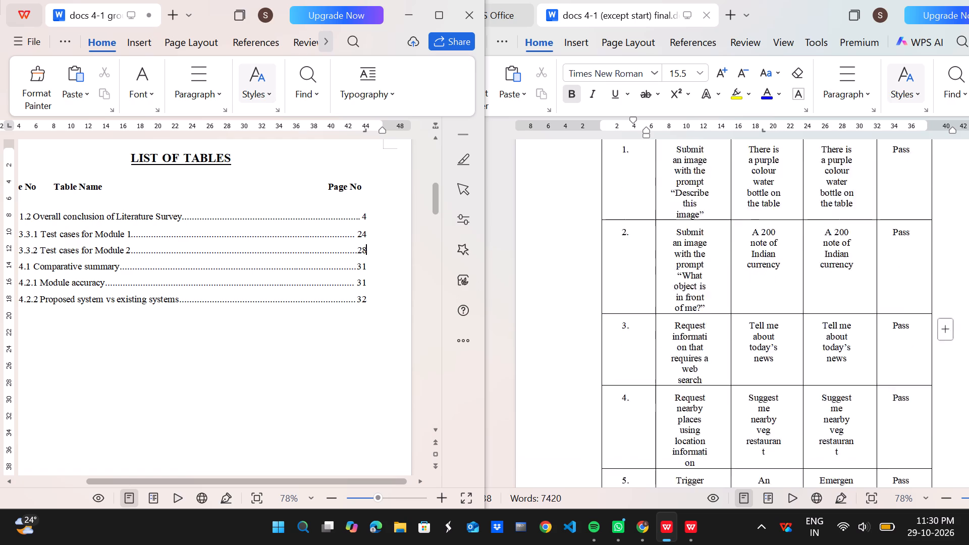
pyautogui.scroll(9, 628, 299)
pyautogui.scroll(-1, 628, 299)
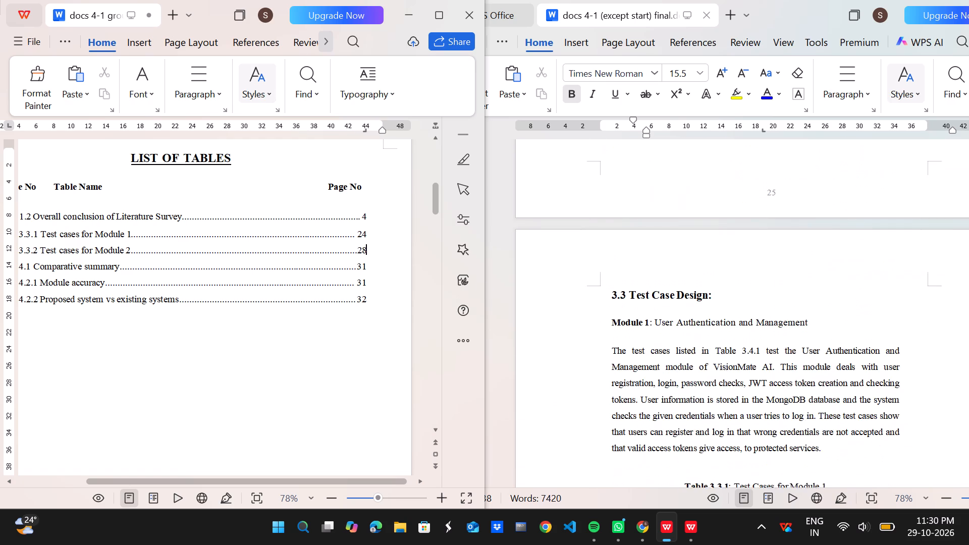
pyautogui.scroll(-4, 628, 299)
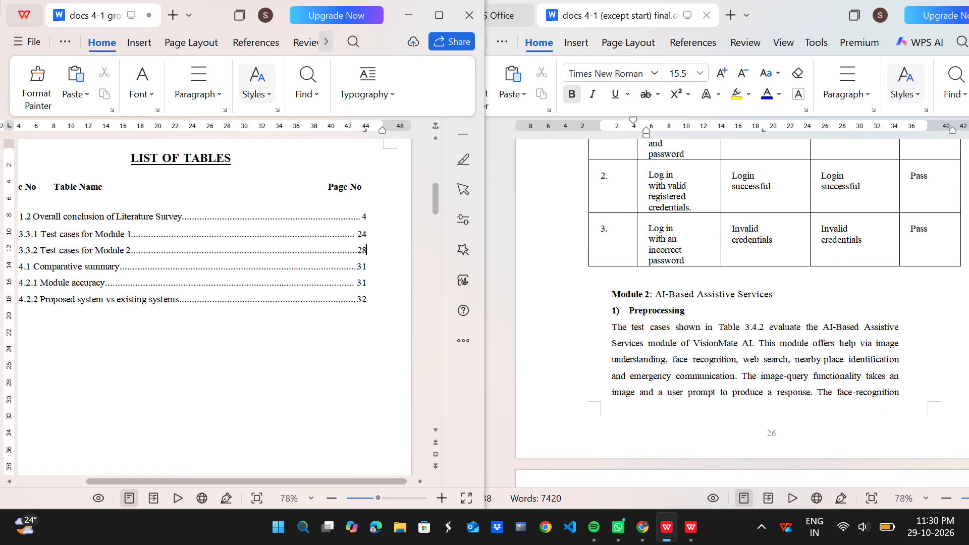
pyautogui.click(371, 232)
pyautogui.press('BackSpace')
pyautogui.press('6')
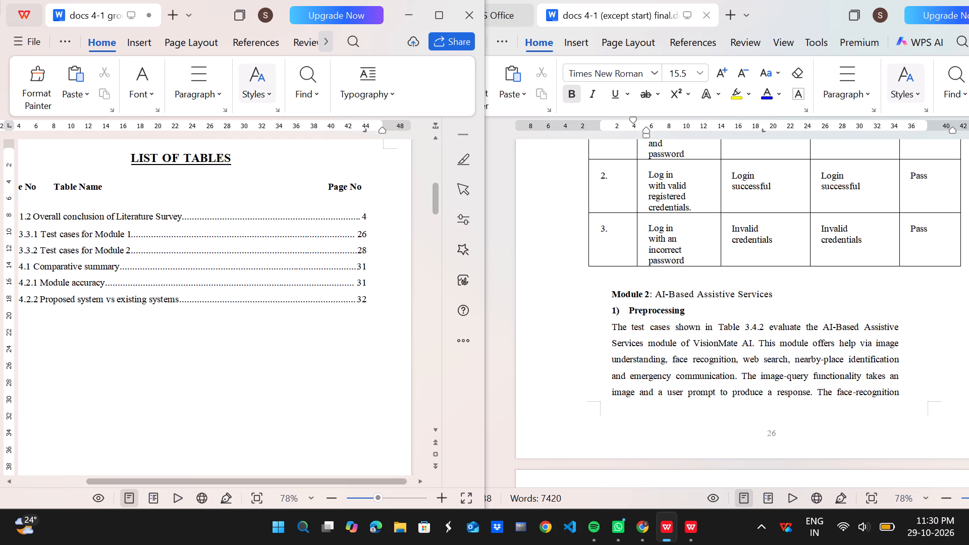
# Check the literature survey table's page in the report body against the List of Tables and save the group document.
pyautogui.scroll(7, 750, 281)
pyautogui.scroll(5, 784, 332)
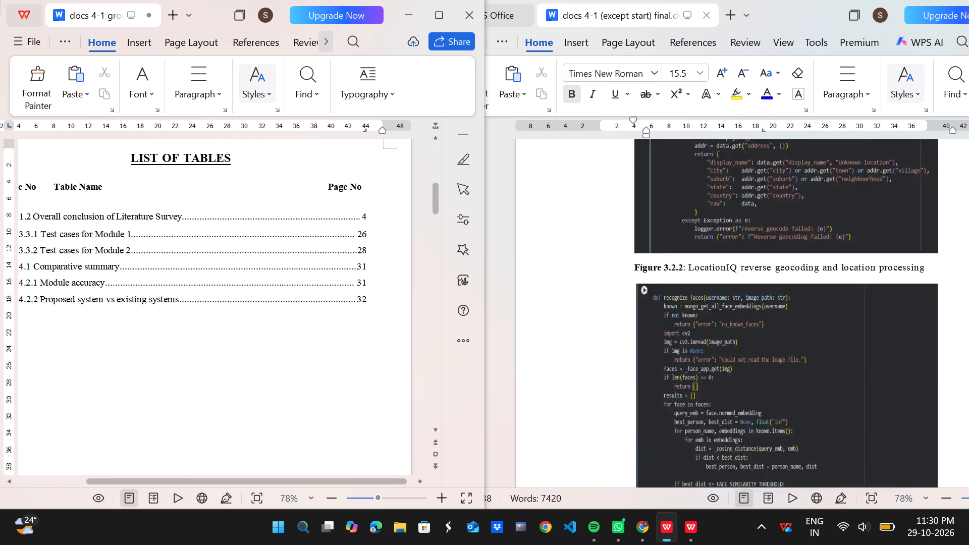
pyautogui.scroll(20, 784, 332)
pyautogui.scroll(20, 784, 332)
pyautogui.scroll(9, 784, 332)
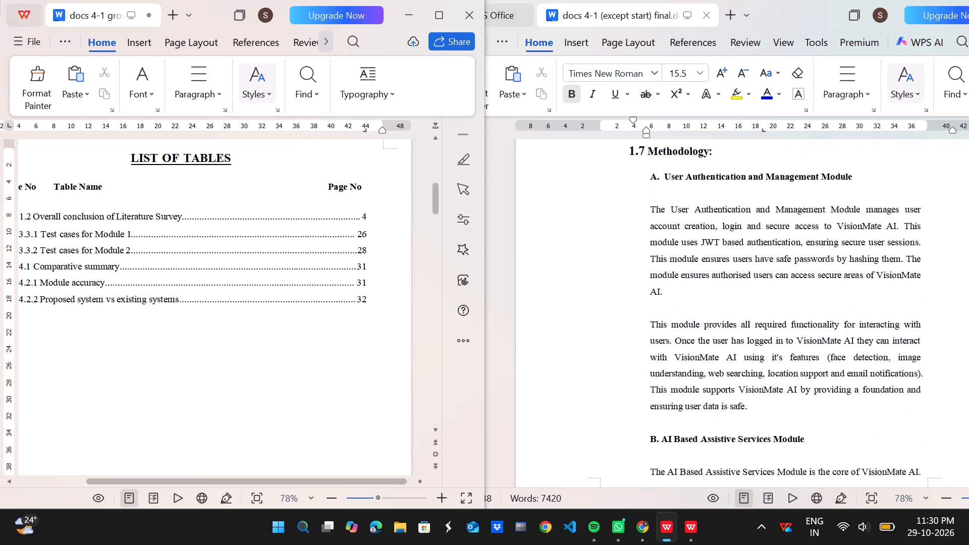
pyautogui.scroll(16, 784, 332)
pyautogui.scroll(-7, 784, 332)
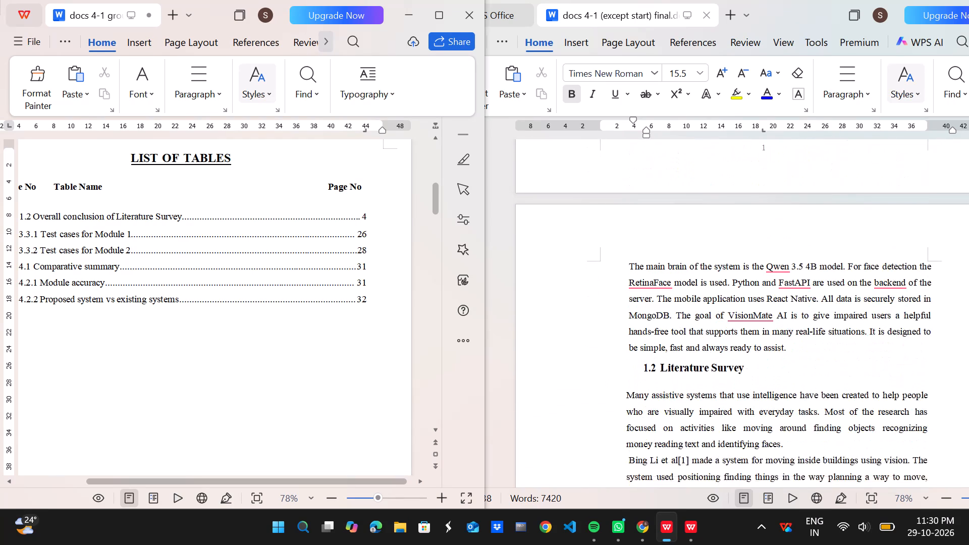
pyautogui.scroll(-10, 784, 332)
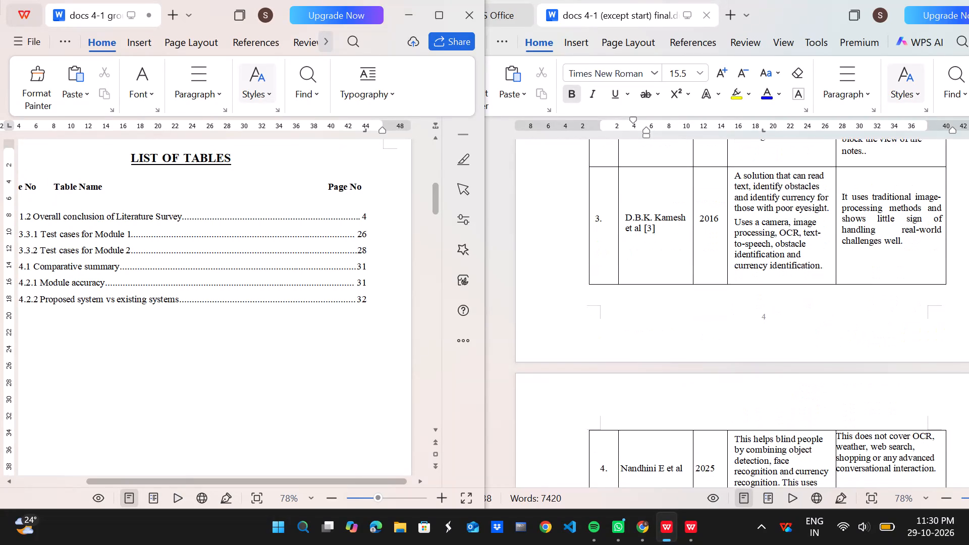
pyautogui.click(338, 354)
pyautogui.hotkey('ctrl', 's')
pyautogui.hotkey('ctrl', 's')
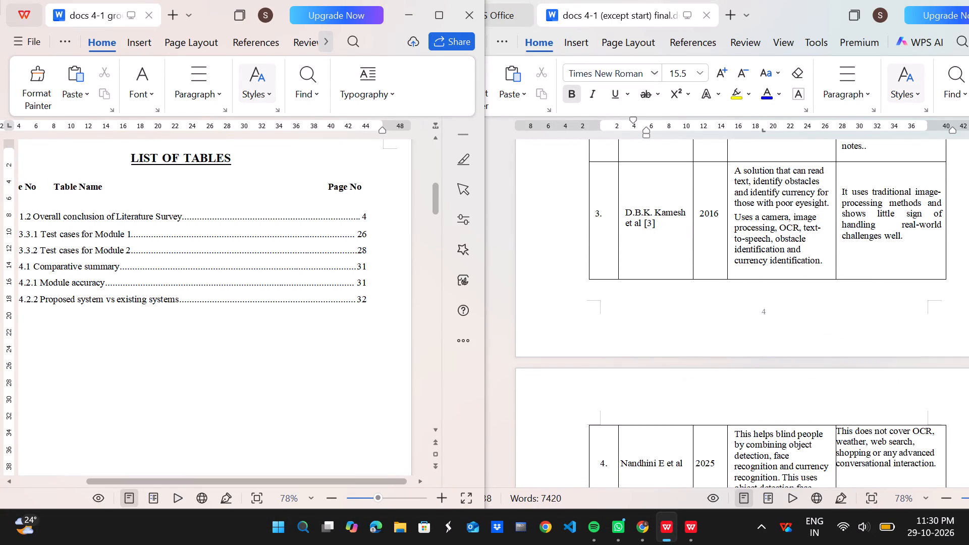
# Close the docs 4-1 (except start) final document and dismiss the WPS Office welcome pop-up.
pyautogui.click(703, 17)
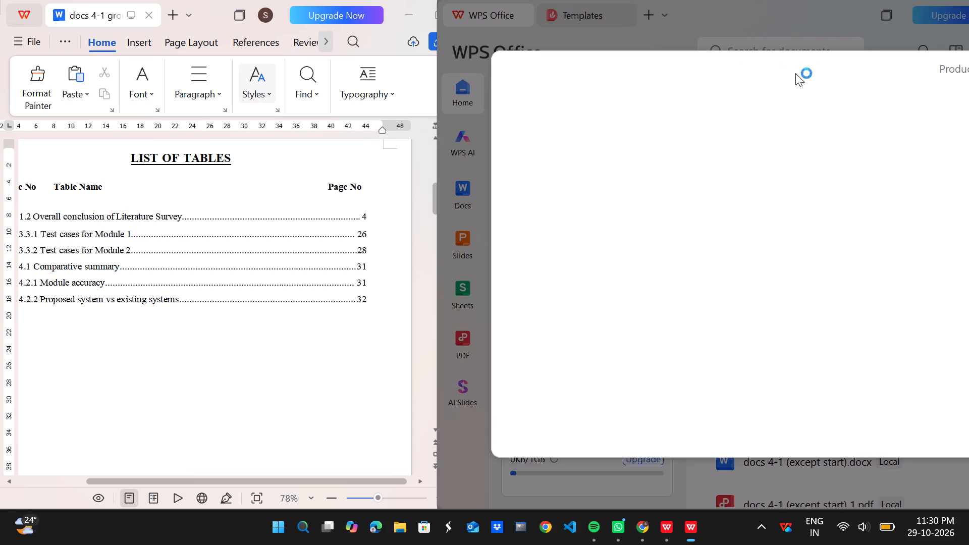
pyautogui.moveTo(790, 14); pyautogui.dragTo(535, 110)
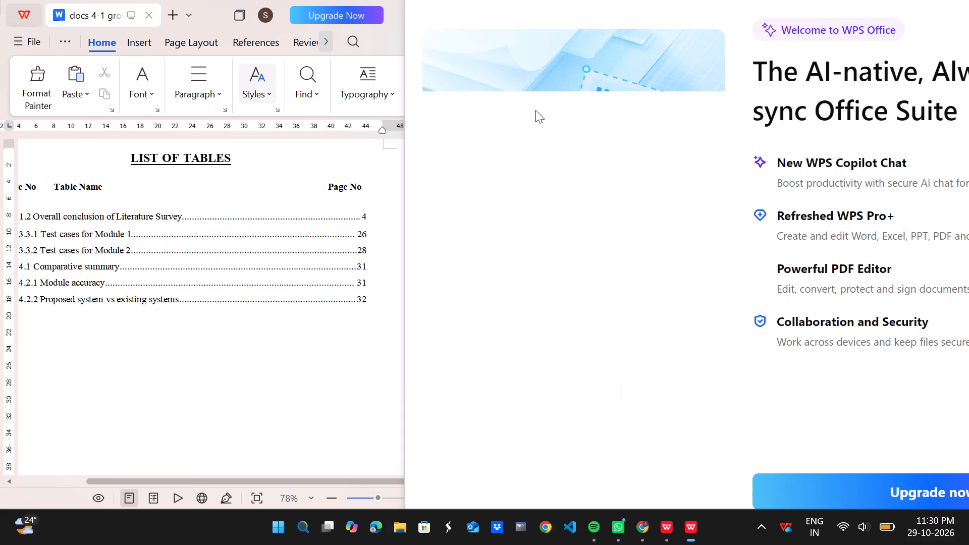
pyautogui.moveTo(535, 110); pyautogui.dragTo(534, 114)
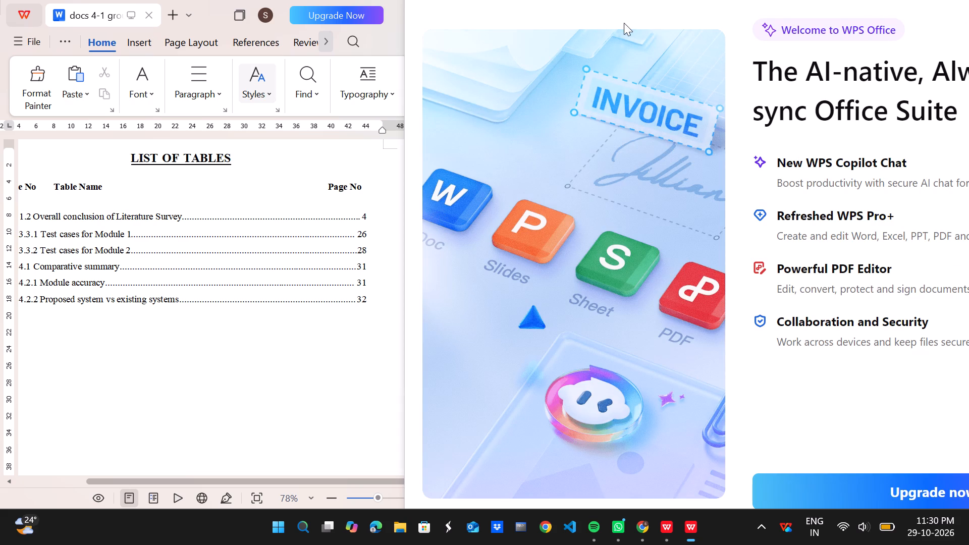
pyautogui.moveTo(622, 11); pyautogui.dragTo(419, 158)
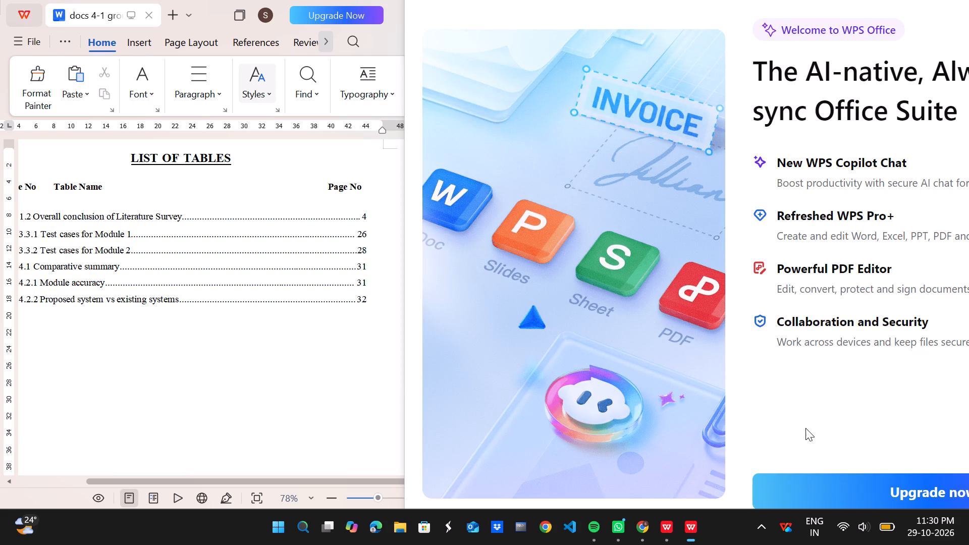
pyautogui.click(806, 428)
pyautogui.hscroll(-7, 806, 428)
pyautogui.doubleClick(806, 428)
pyautogui.click(250, 344)
pyautogui.click(384, 41)
pyautogui.click(534, 25)
pyautogui.moveTo(534, 25); pyautogui.dragTo(867, 289)
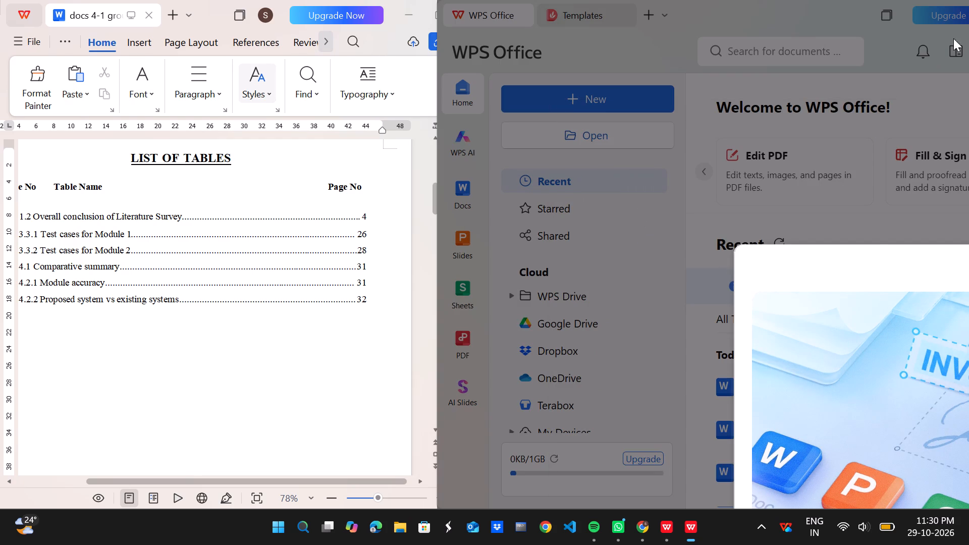
pyautogui.moveTo(885, 283); pyautogui.dragTo(238, 9)
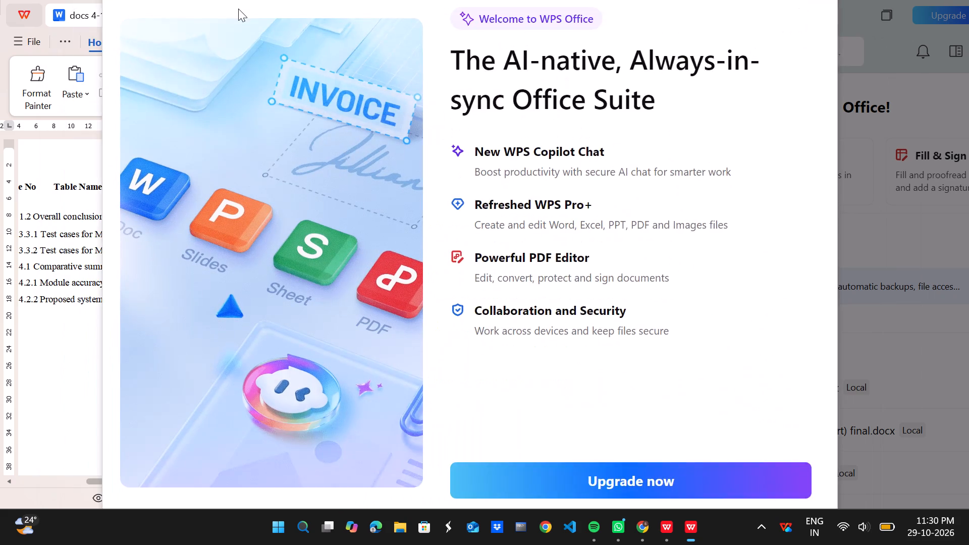
pyautogui.moveTo(238, 9); pyautogui.dragTo(214, 115)
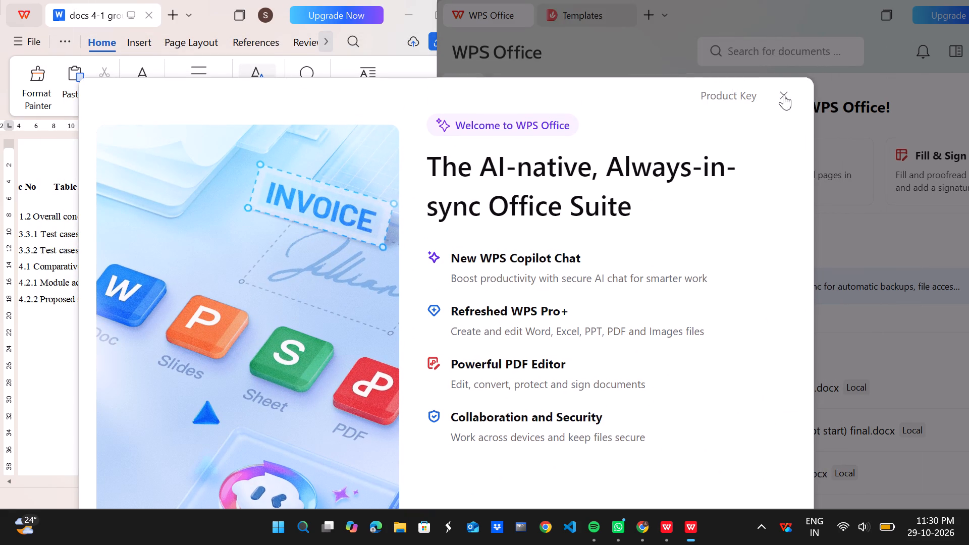
pyautogui.click(784, 94)
# Close the leftover WPS Office home window.
pyautogui.moveTo(722, 11); pyautogui.dragTo(476, 160)
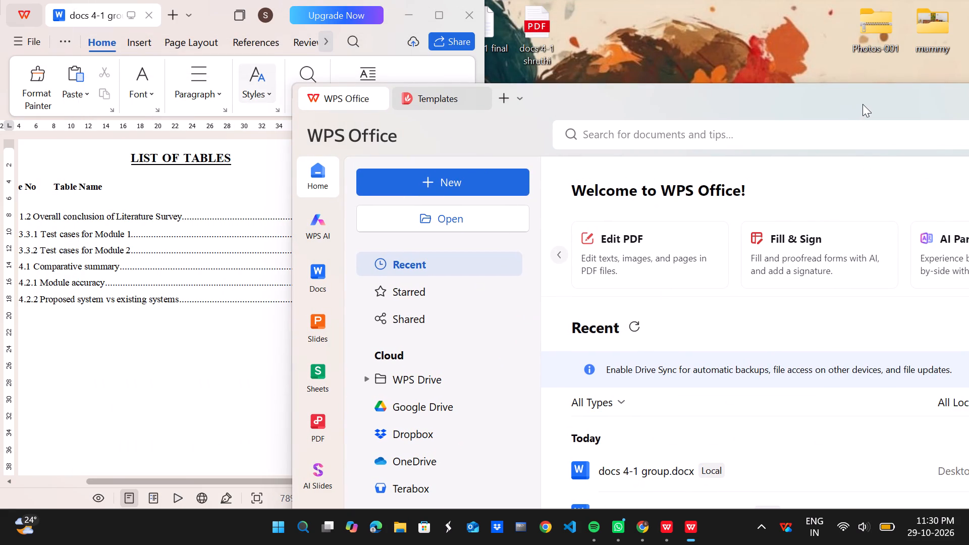
pyautogui.moveTo(863, 104); pyautogui.dragTo(565, 185)
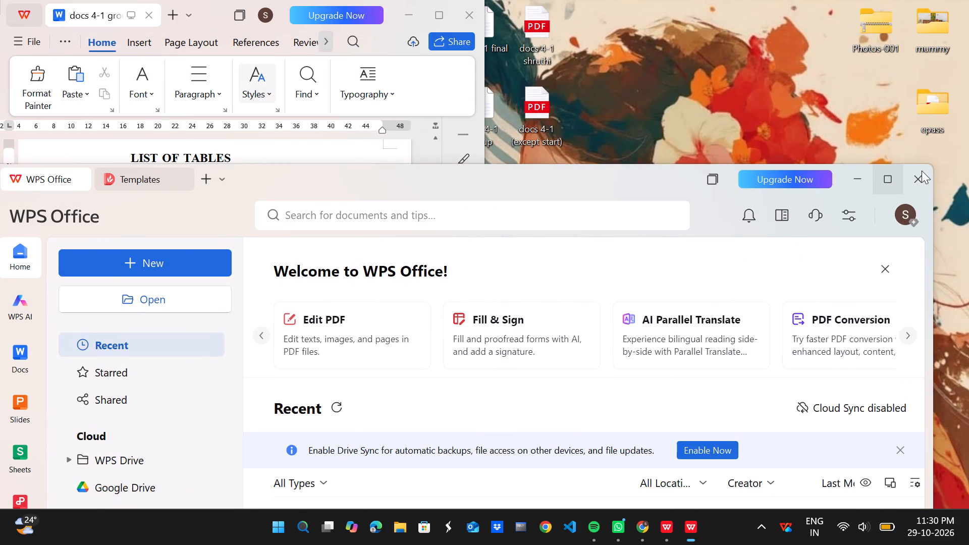
pyautogui.click(922, 171)
# Maximize the docs 4-1 group document window and save the document.
pyautogui.click(442, 9)
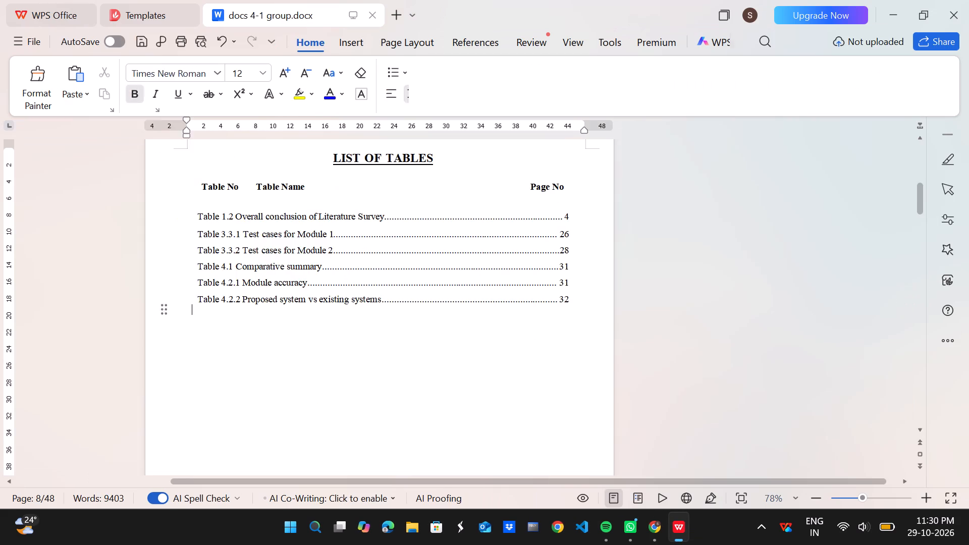
pyautogui.hotkey('ctrl', 's')
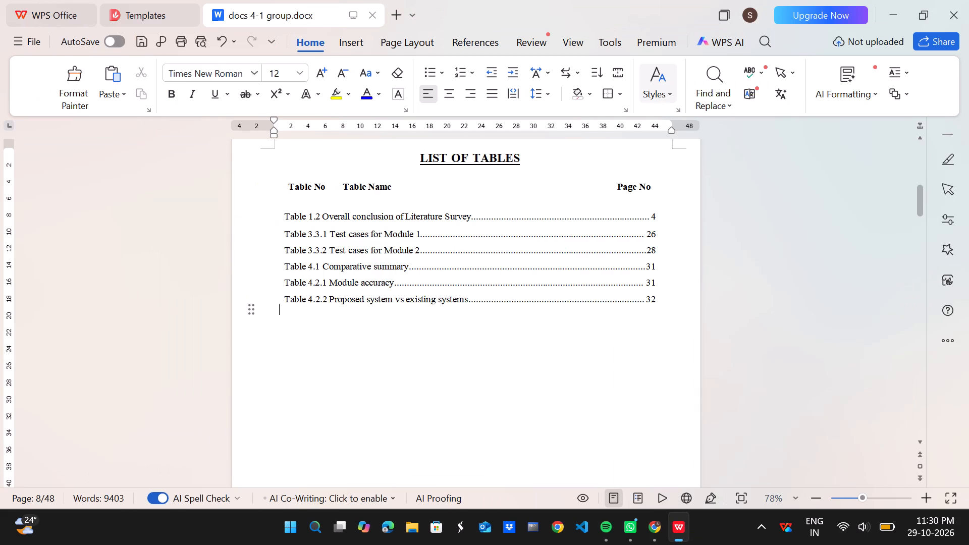
# Examine the page numbering in the group document's front matter, from the start of the Introduction back to the title page.
pyautogui.scroll(-11, 403, 402)
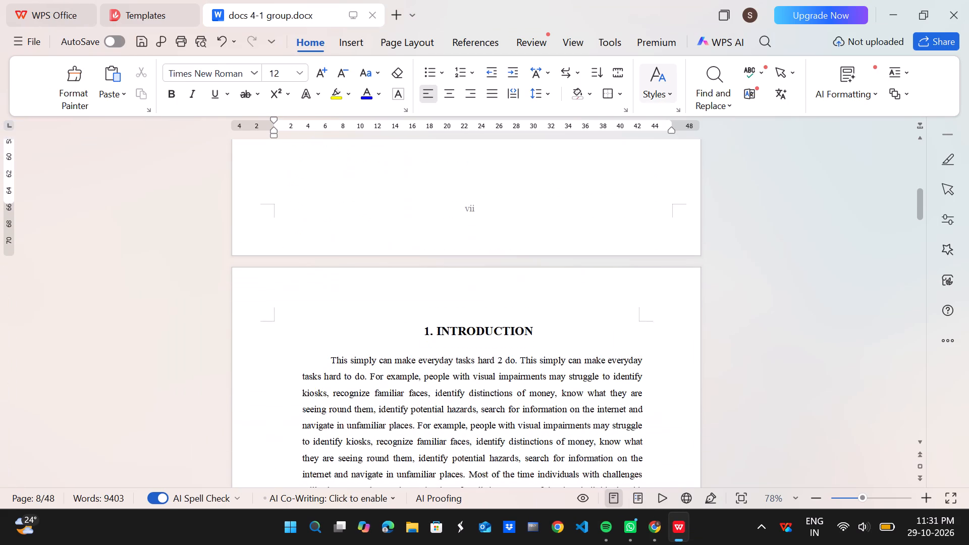
pyautogui.scroll(-1, 403, 402)
pyautogui.scroll(16, 403, 402)
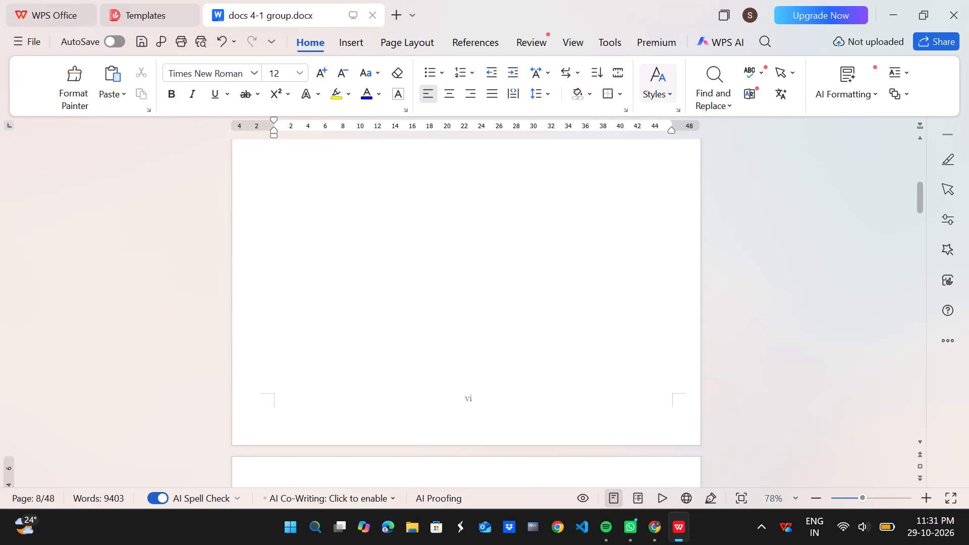
pyautogui.scroll(14, 403, 402)
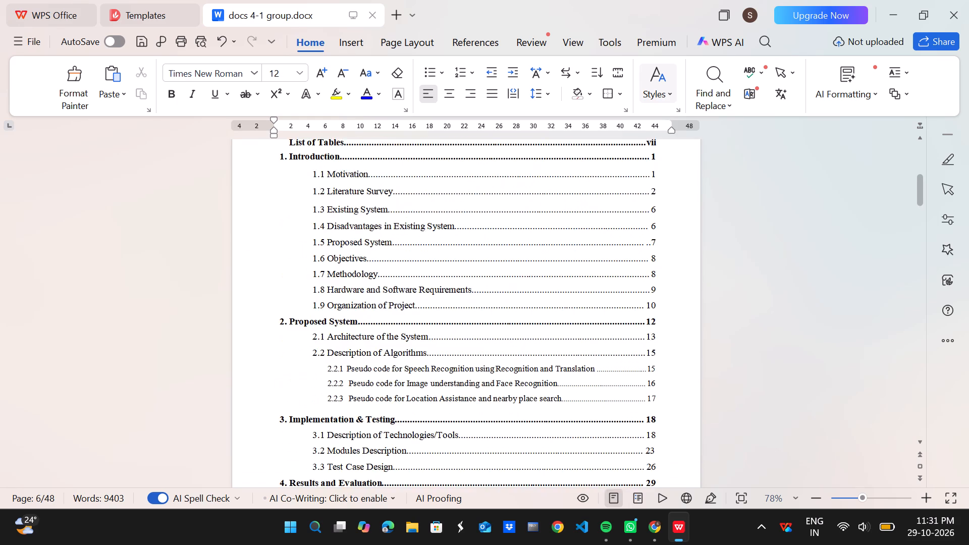
pyautogui.scroll(8, 403, 402)
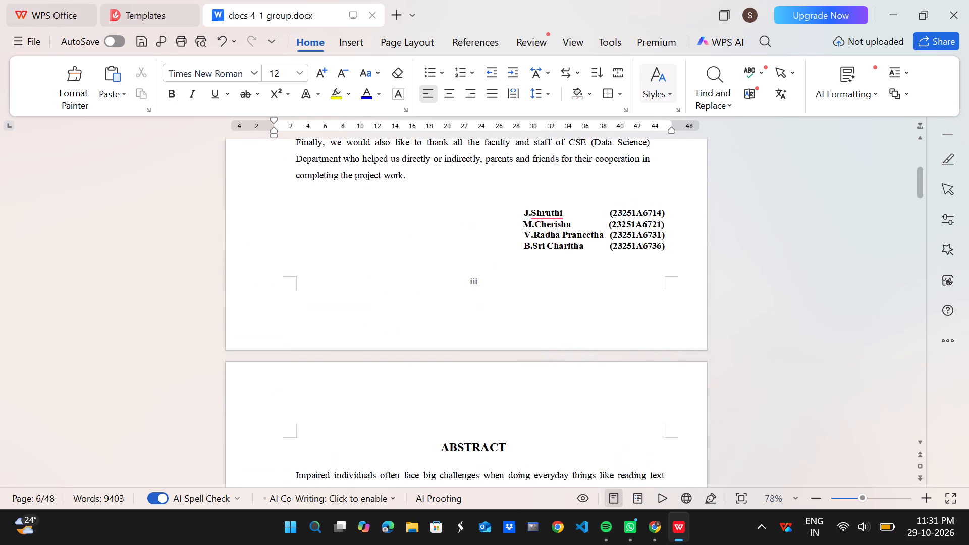
pyautogui.scroll(16, 403, 402)
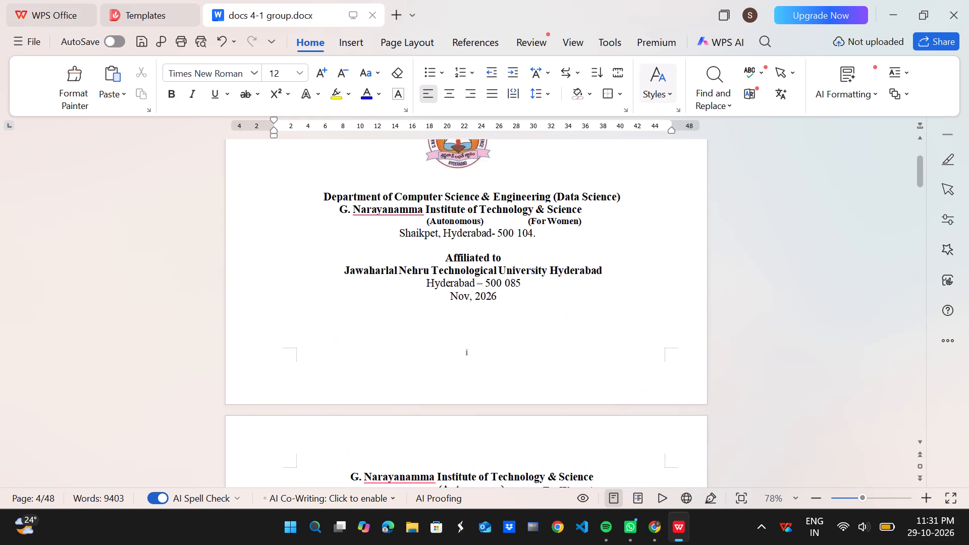
pyautogui.scroll(2, 403, 402)
pyautogui.scroll(-5, 403, 402)
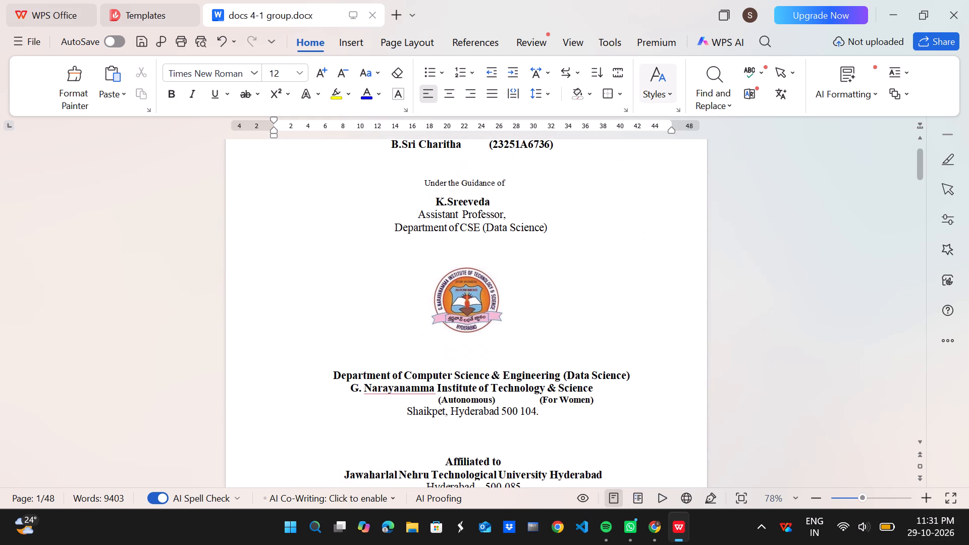
# Check the title page of the group document and save the document.
pyautogui.scroll(-3, 403, 402)
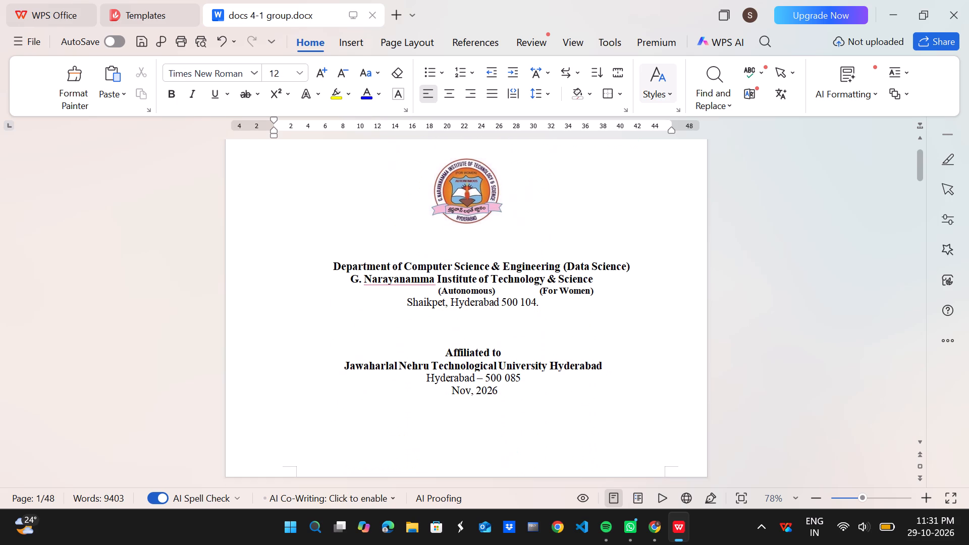
pyautogui.scroll(11, 403, 402)
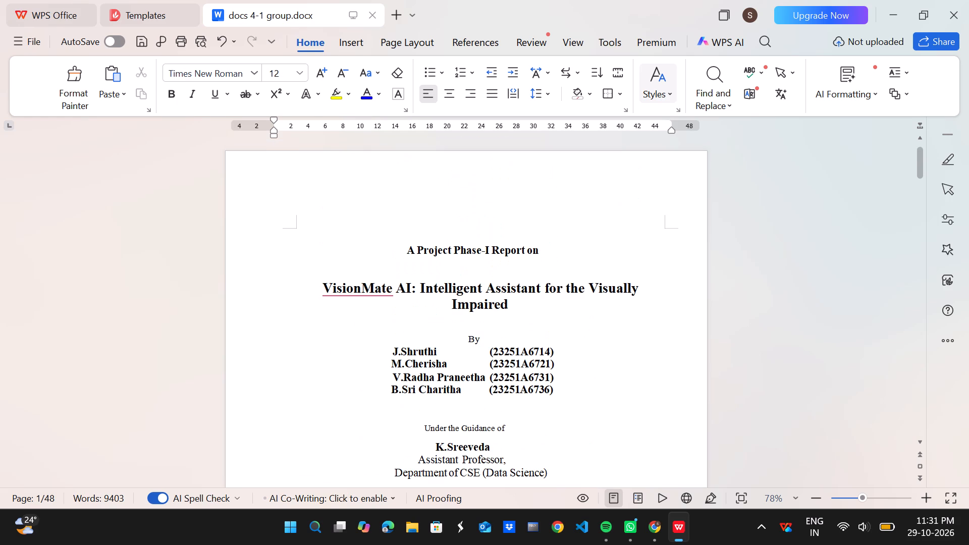
pyautogui.hotkey('ctrl', 's')
pyautogui.hotkey('ctrl', 's')
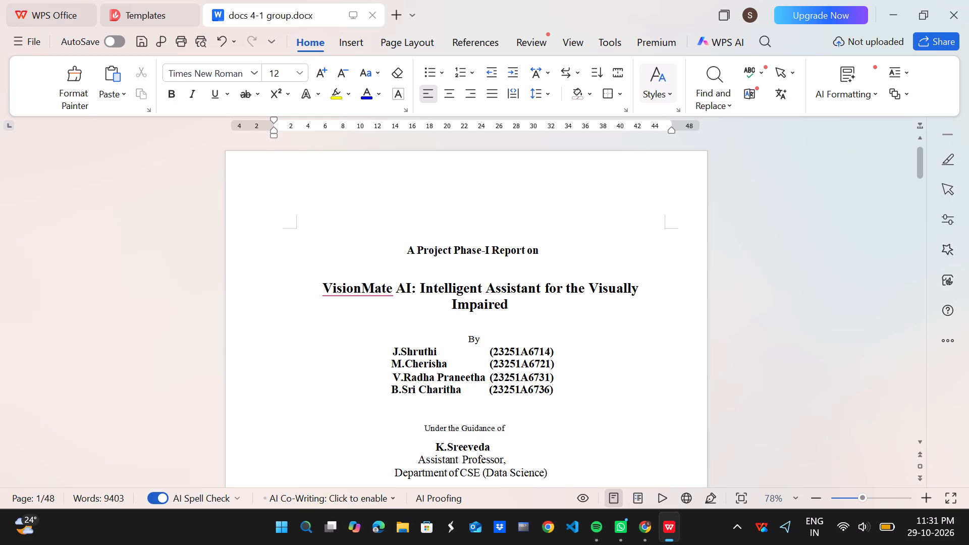
# Examine the page numbering from the front matter through the Introduction and Motivation pages to the literature survey.
pyautogui.scroll(-7, 598, 402)
pyautogui.scroll(-14, 598, 402)
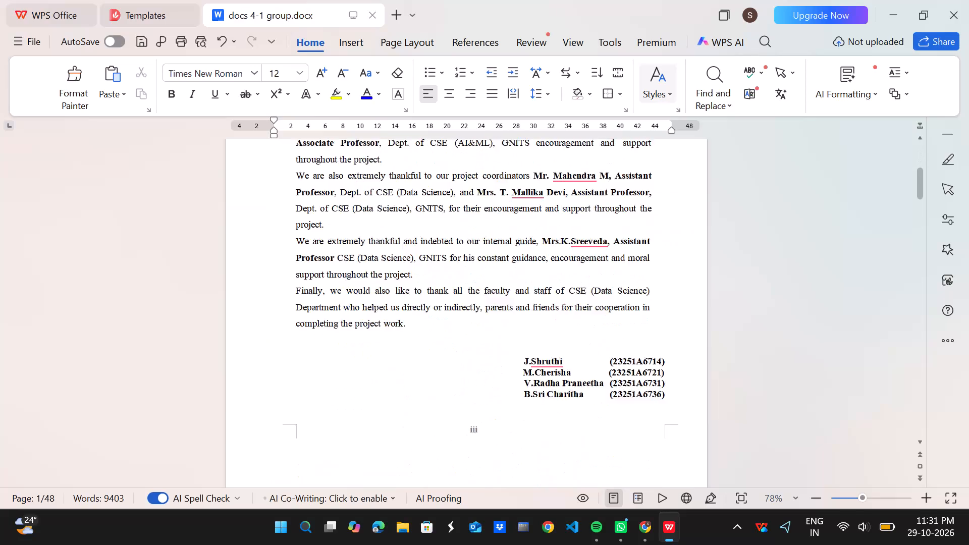
pyautogui.scroll(-7, 598, 402)
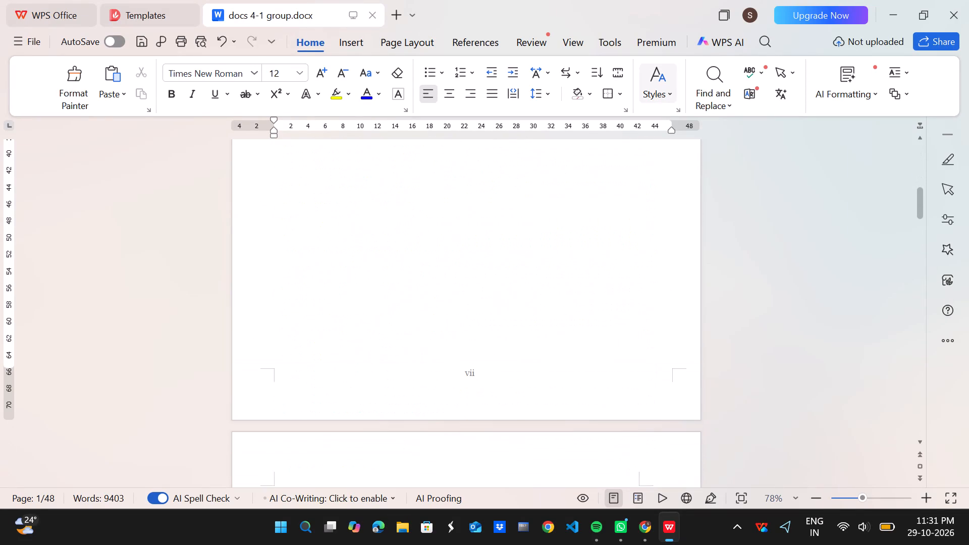
pyautogui.scroll(-4, 598, 402)
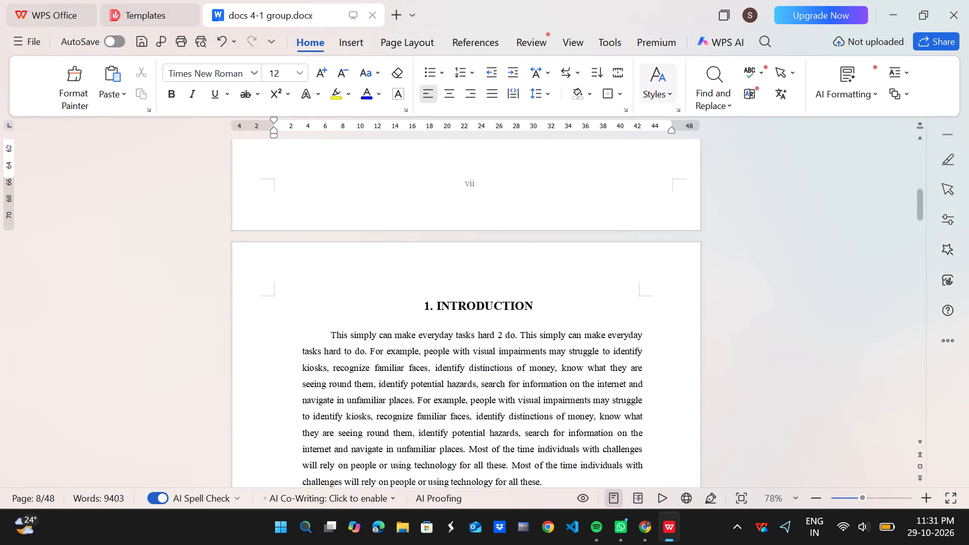
pyautogui.scroll(-4, 598, 402)
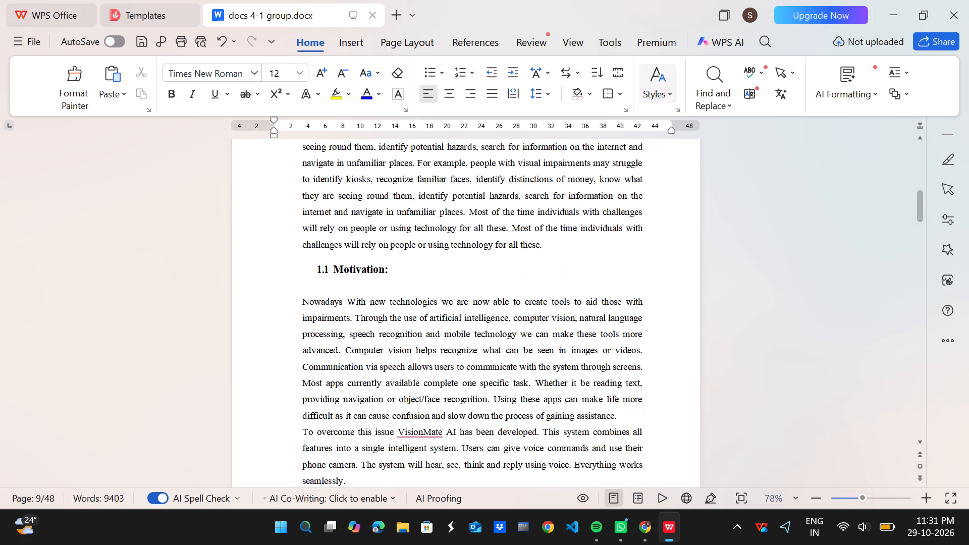
pyautogui.scroll(-2, 598, 402)
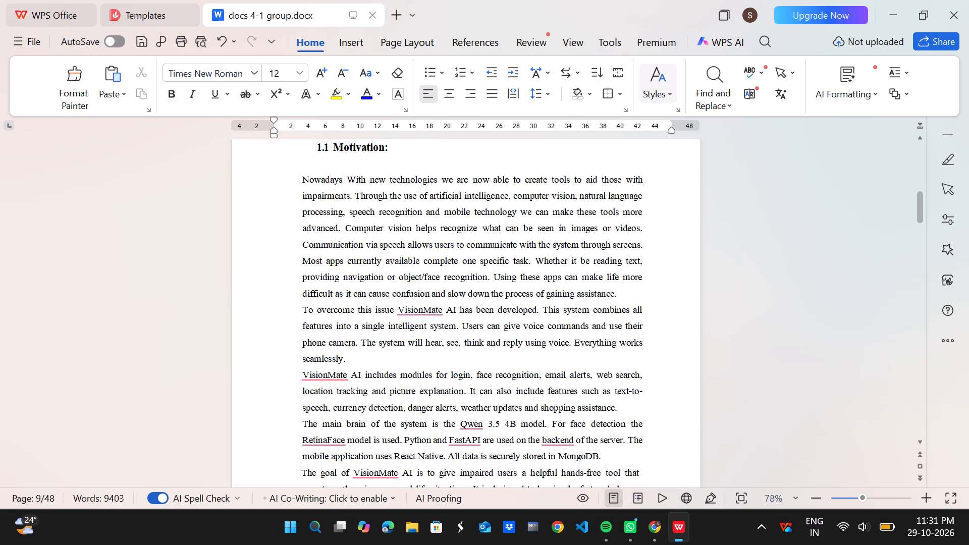
pyautogui.scroll(-7, 598, 402)
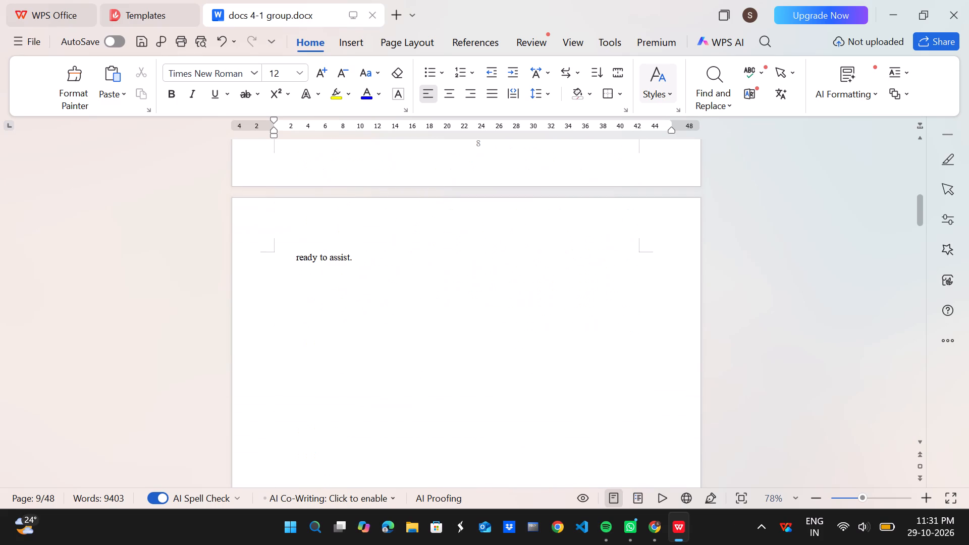
pyautogui.scroll(-6, 598, 402)
pyautogui.scroll(5, 598, 402)
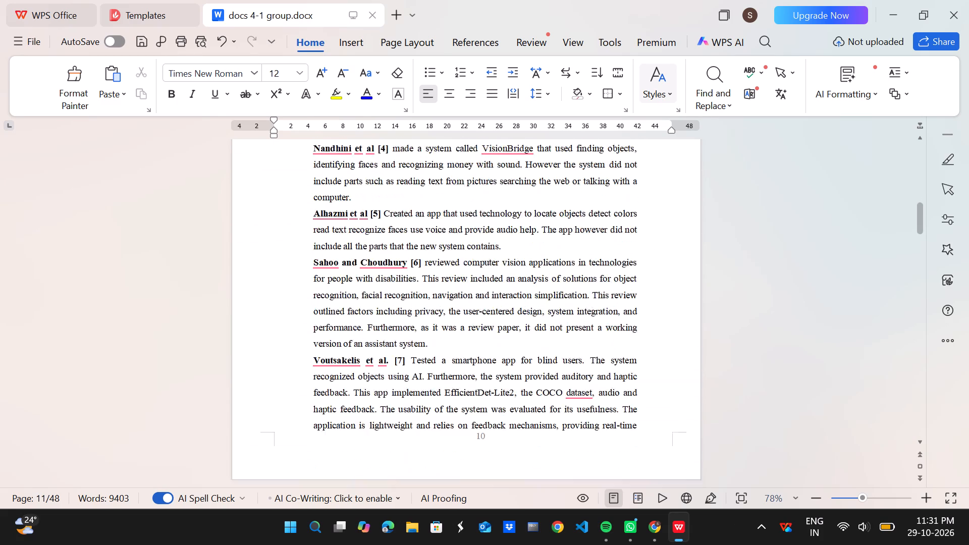
# Delete two of the extra spaces before "them in many real-life situations" in the last Motivation paragraph and save the document.
pyautogui.scroll(6, 598, 402)
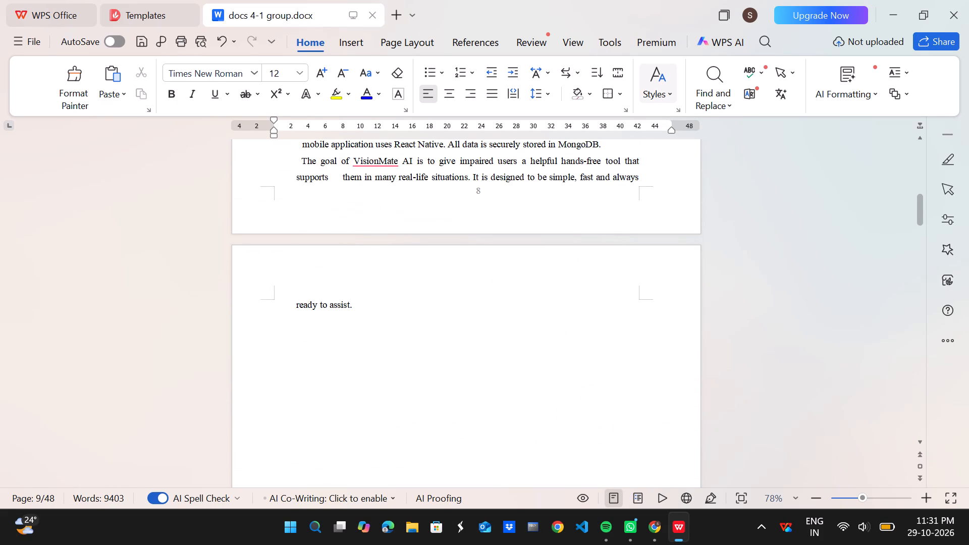
pyautogui.scroll(1, 598, 402)
pyautogui.click(342, 177)
pyautogui.press('BackSpace')
pyautogui.press('BackSpace')
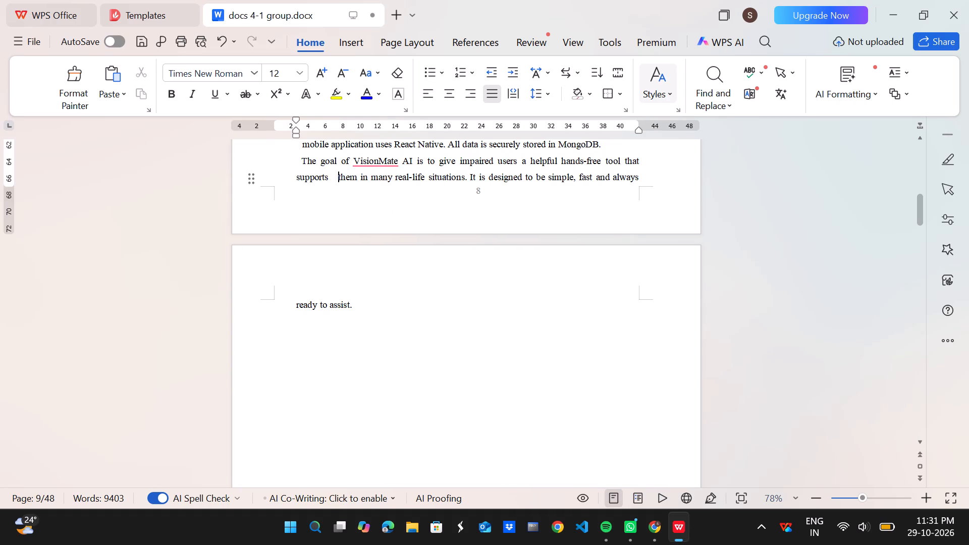
pyautogui.scroll(14, 342, 177)
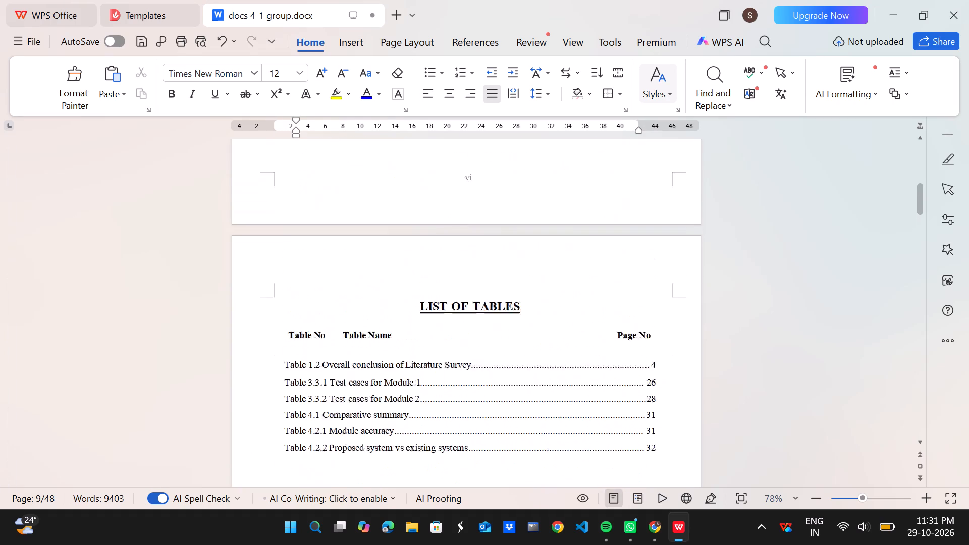
pyautogui.hotkey('ctrl', 's')
pyautogui.hotkey('ctrl', 's')
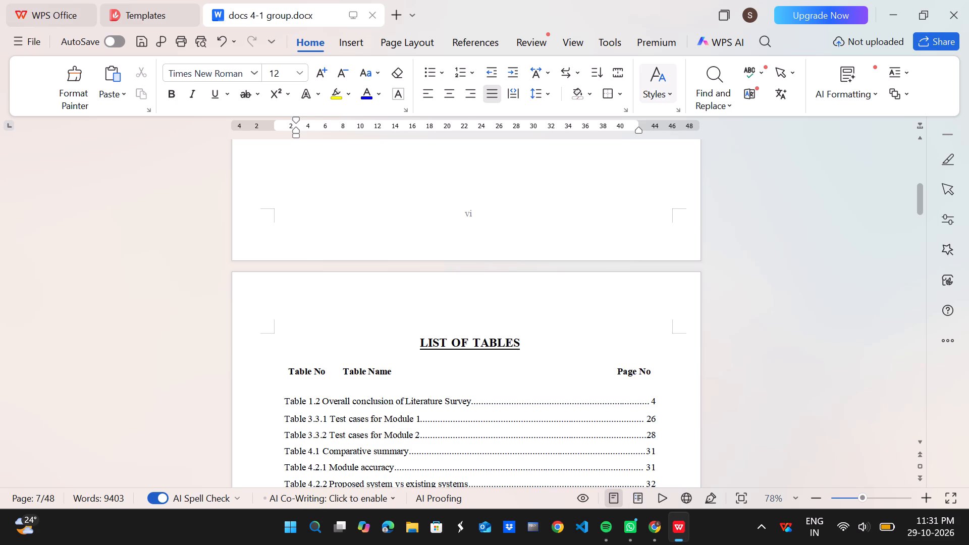
# Examine the lists of figures and tables, the Introduction's start and the contents page, going back to the title page.
pyautogui.scroll(6, 724, 198)
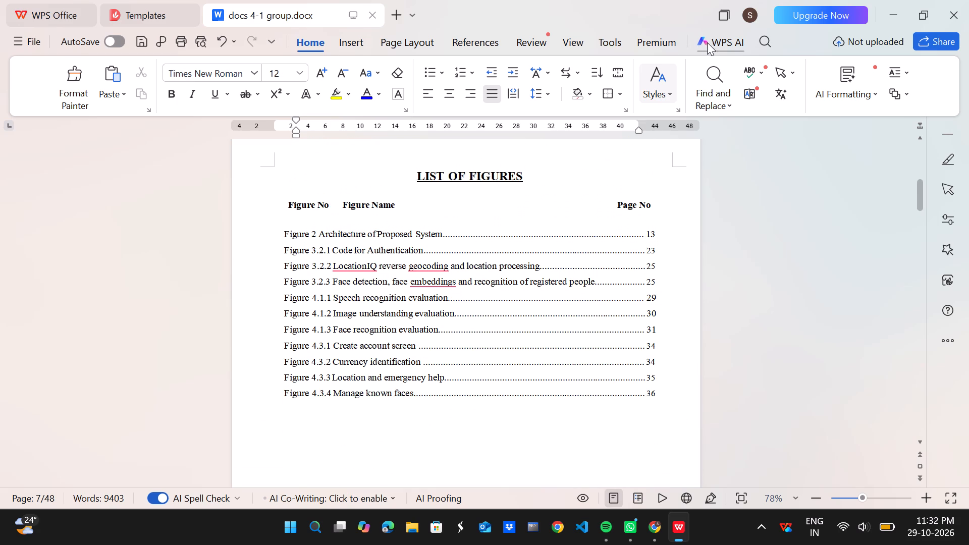
pyautogui.scroll(-12, 725, 349)
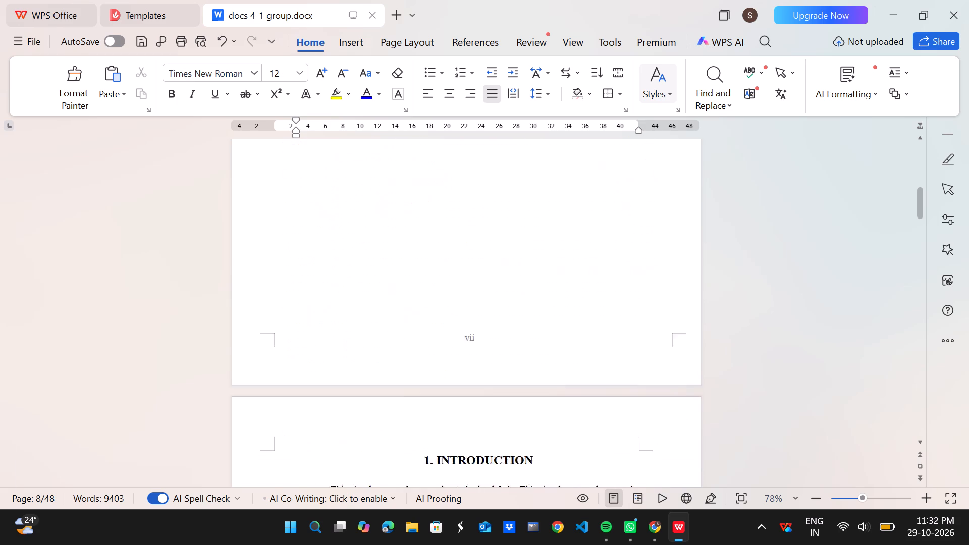
pyautogui.scroll(-2, 725, 349)
pyautogui.hscroll(1, 725, 349)
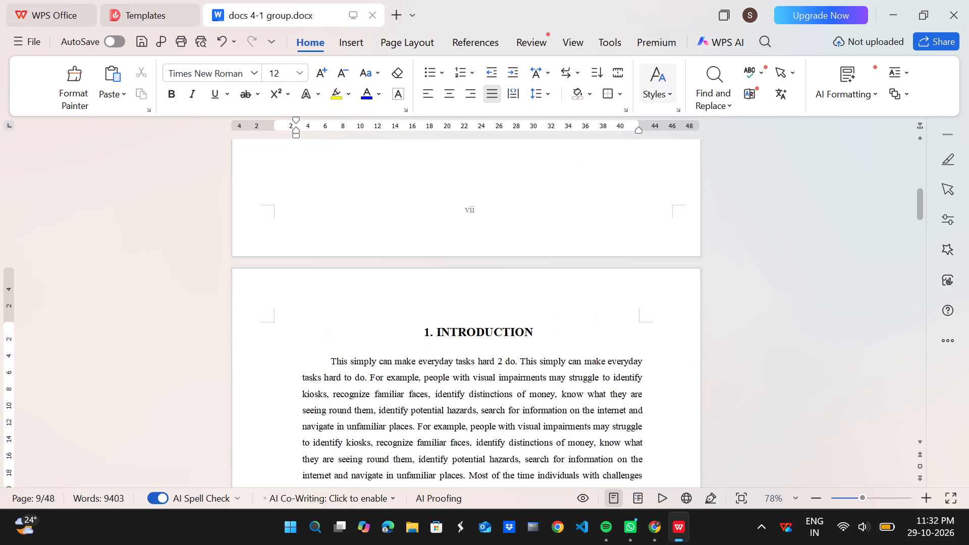
pyautogui.scroll(15, 725, 349)
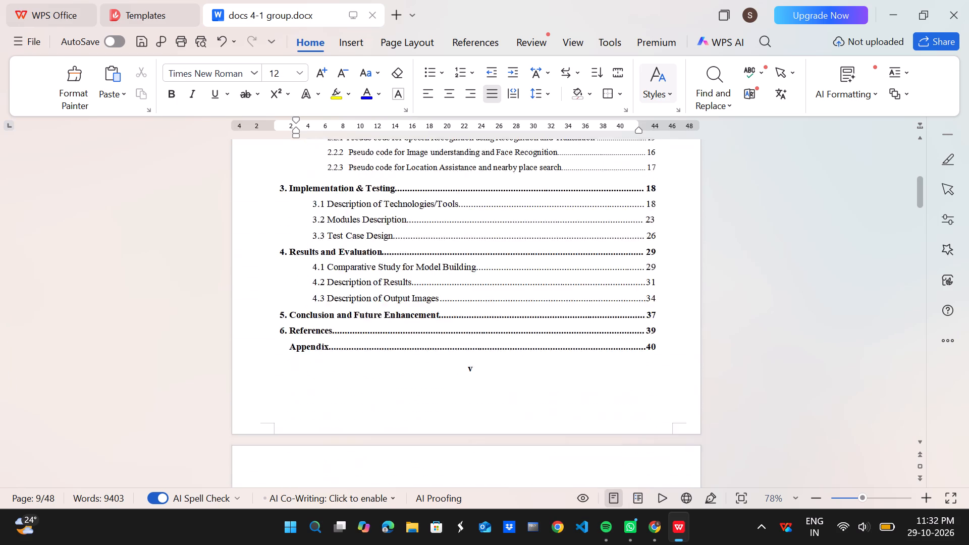
pyautogui.scroll(16, 725, 349)
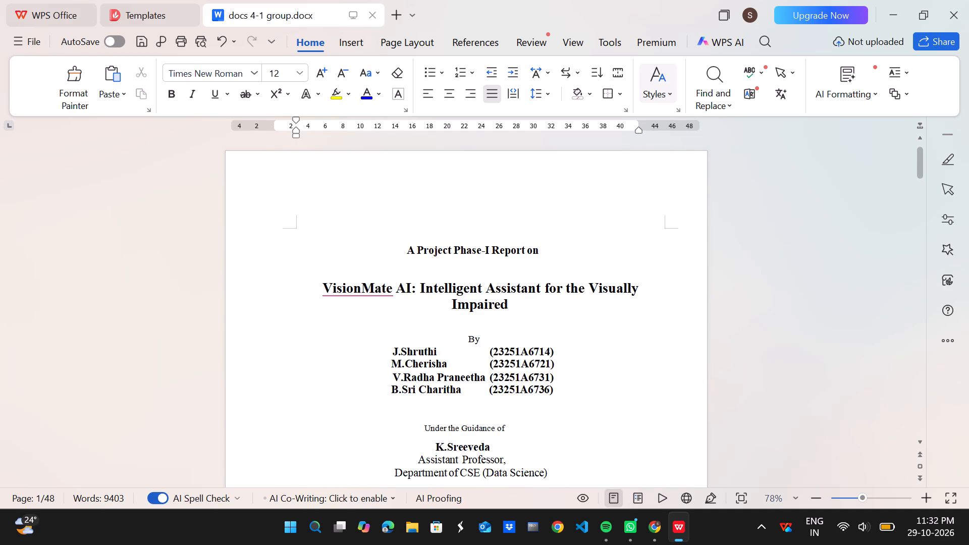
# Switch to Spotify and dismiss the Premium Standard offer.
pyautogui.click(606, 516)
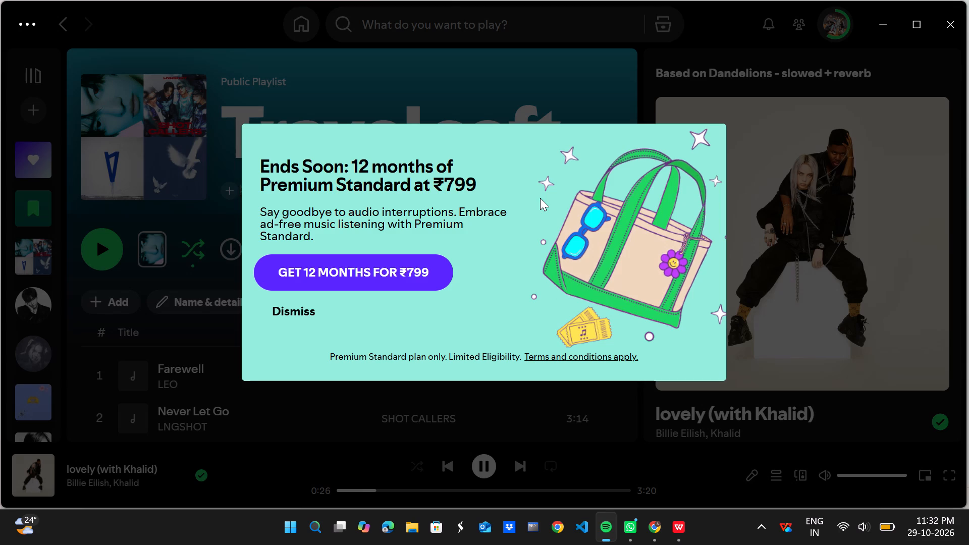
pyautogui.click(636, 86)
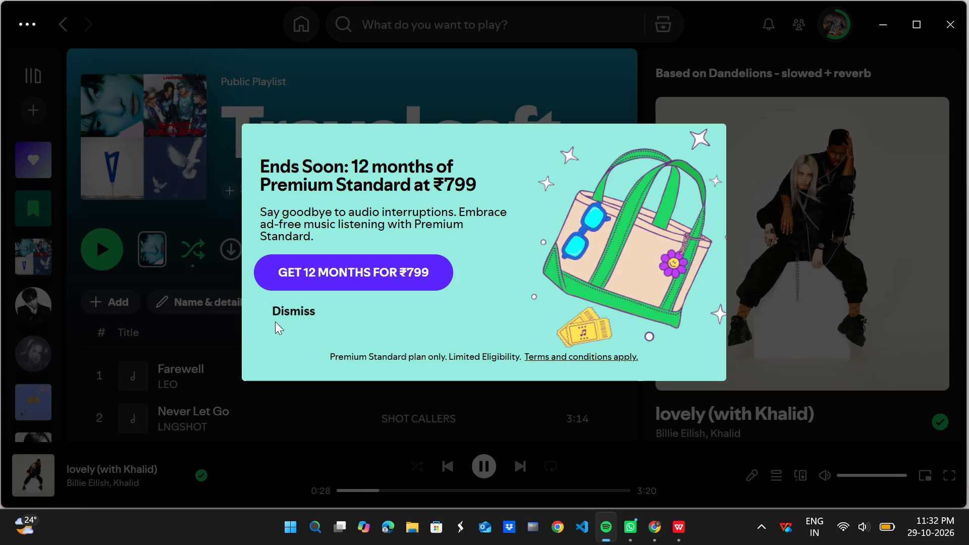
pyautogui.click(279, 313)
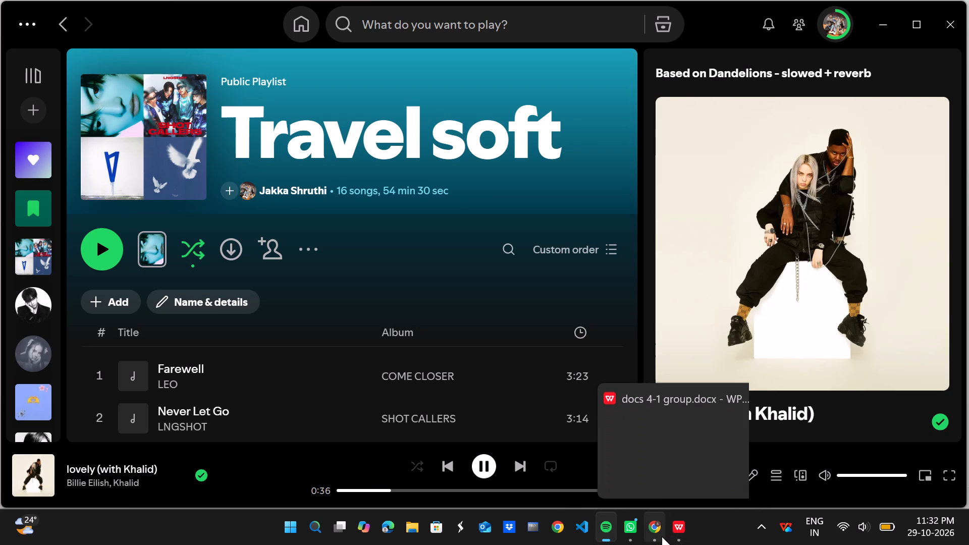
# Close the Chrome window holding the "how to remove secti..." search.
pyautogui.click(715, 404)
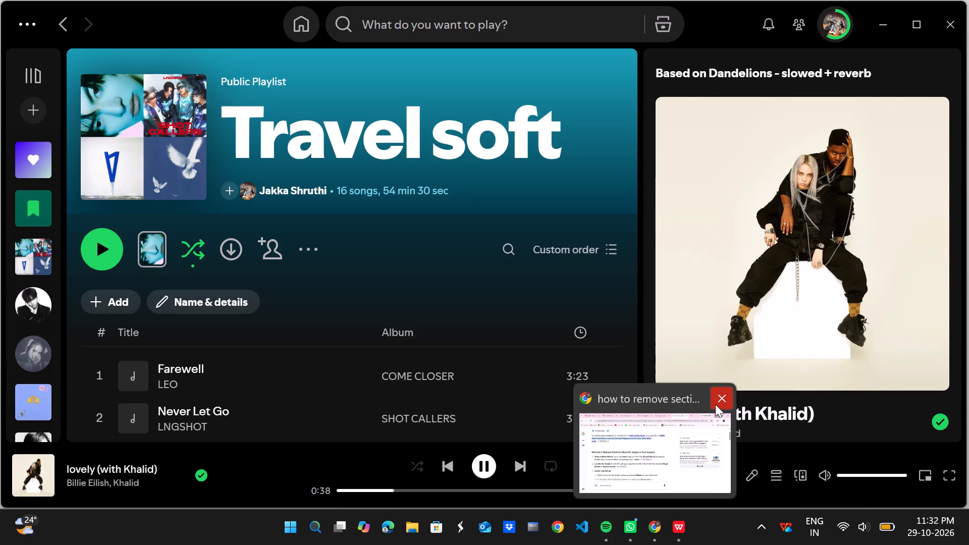
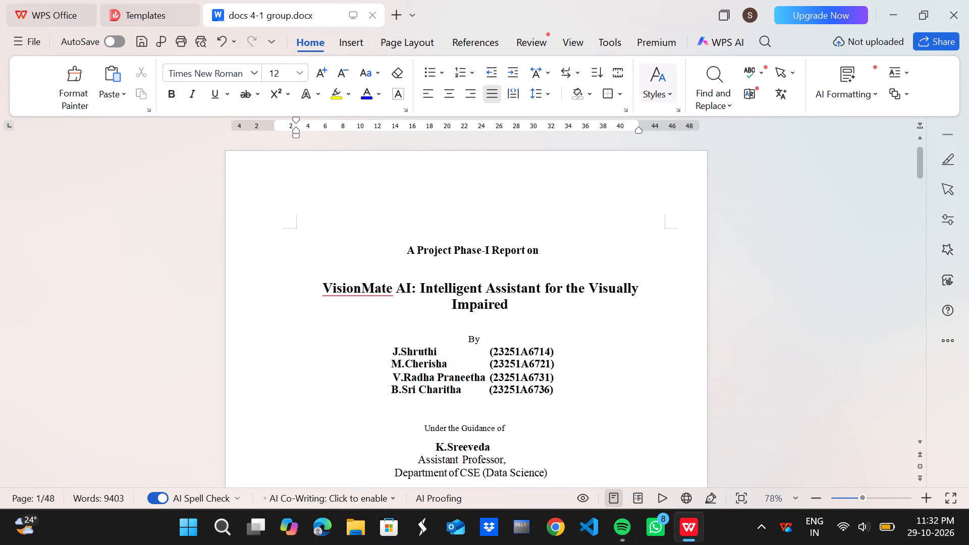
# Close the docs 4-1 group document window to return to the desktop.
pyautogui.click(968, 0)
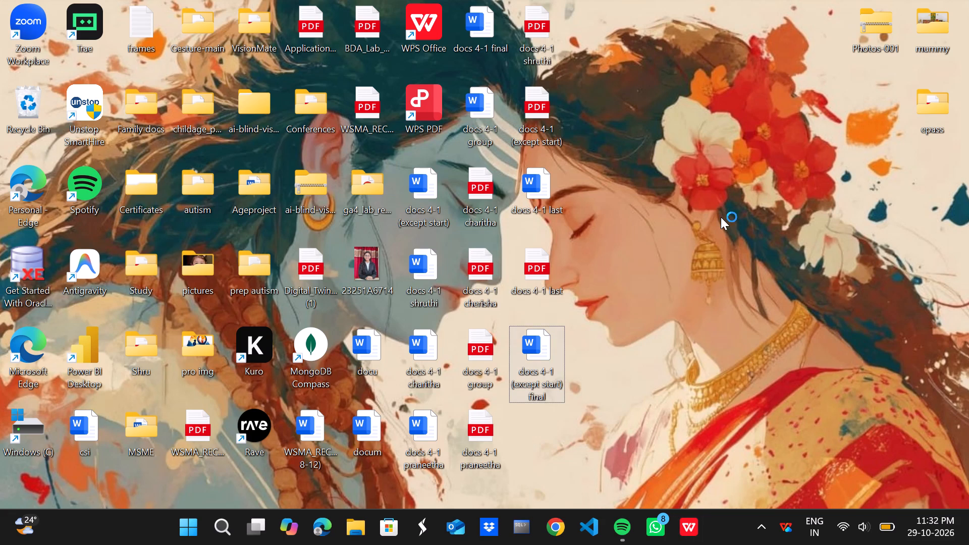
# Delete the docs 4-1 PDFs for charitha, cherisha, group, praneetha, (except start) and shruthi from the desktop.
pyautogui.click(496, 220)
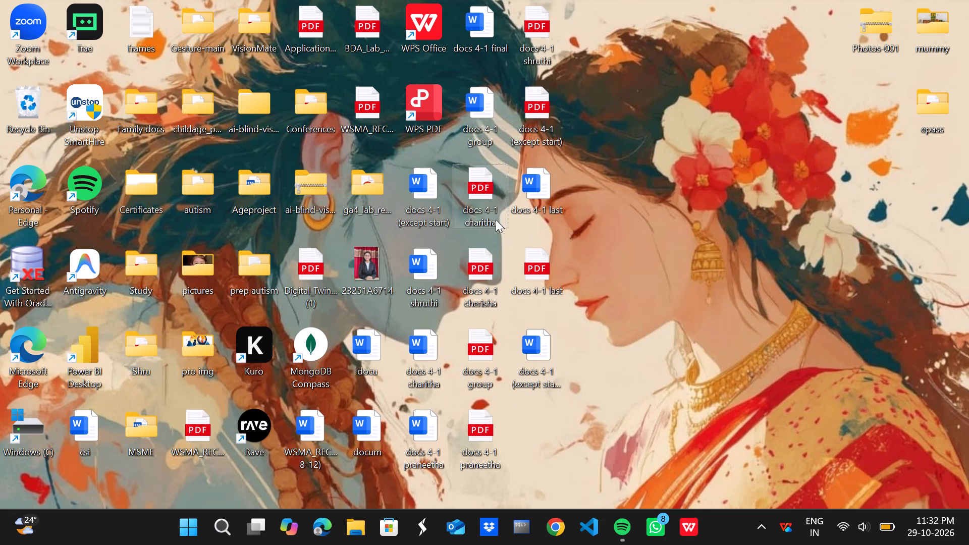
pyautogui.press('Delete')
pyautogui.click(485, 264)
pyautogui.press('Delete')
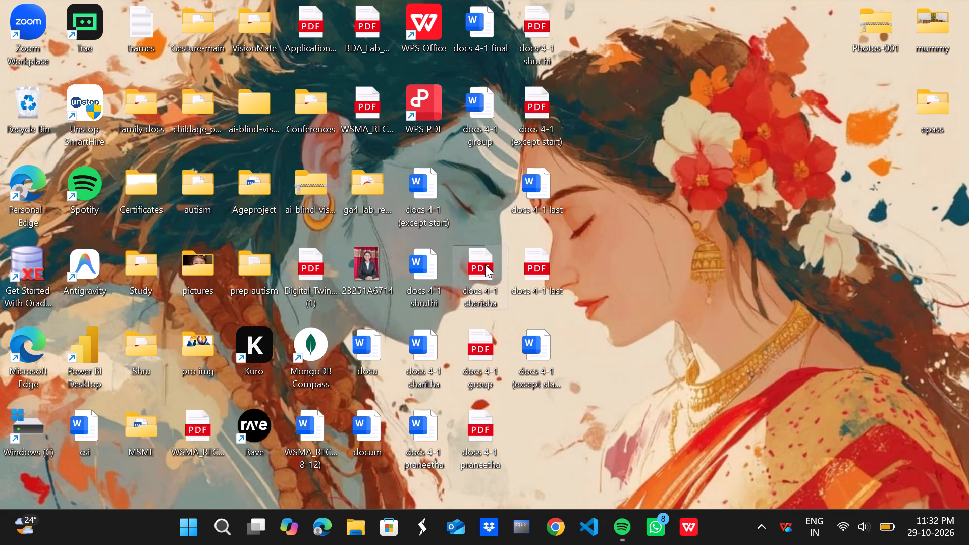
pyautogui.click(486, 346)
pyautogui.press('Delete')
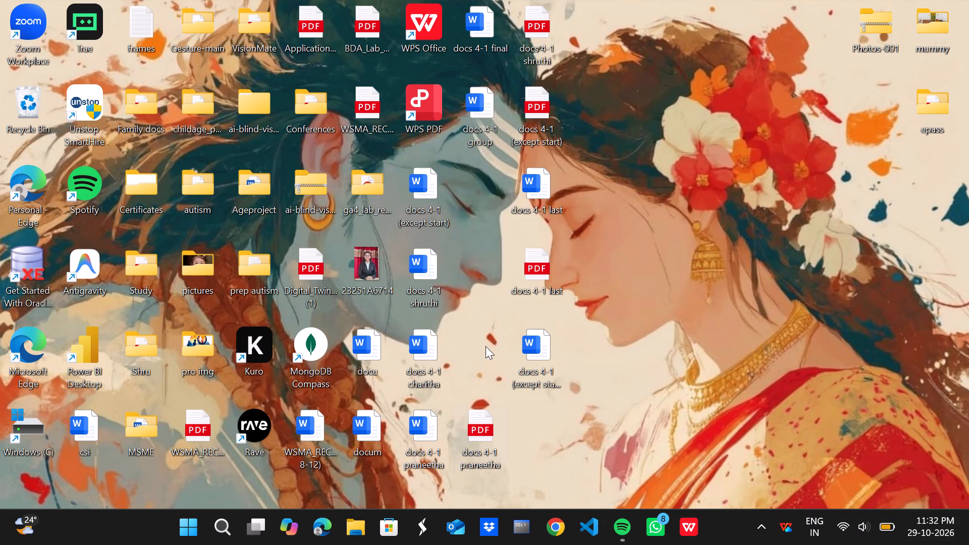
pyautogui.click(487, 416)
pyautogui.press('Delete')
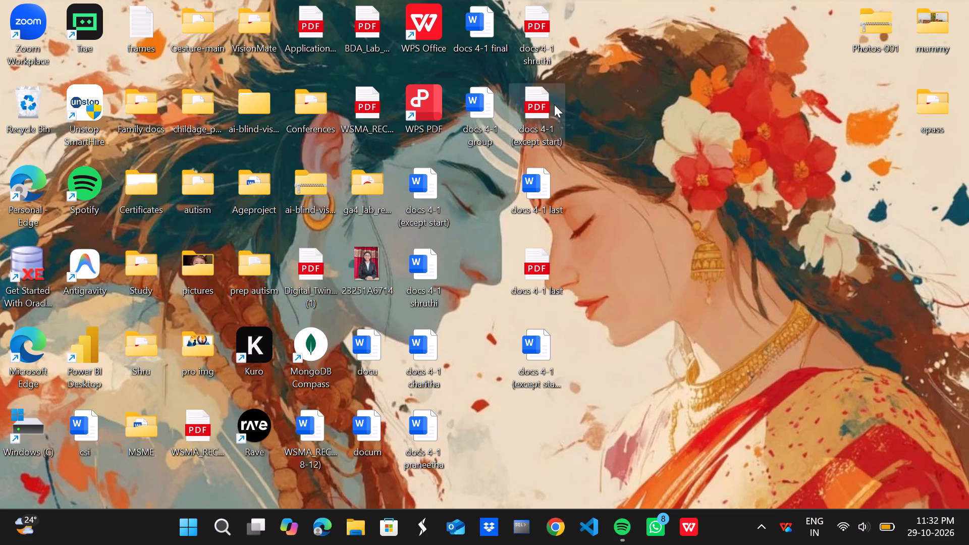
pyautogui.click(554, 106)
pyautogui.press('Delete')
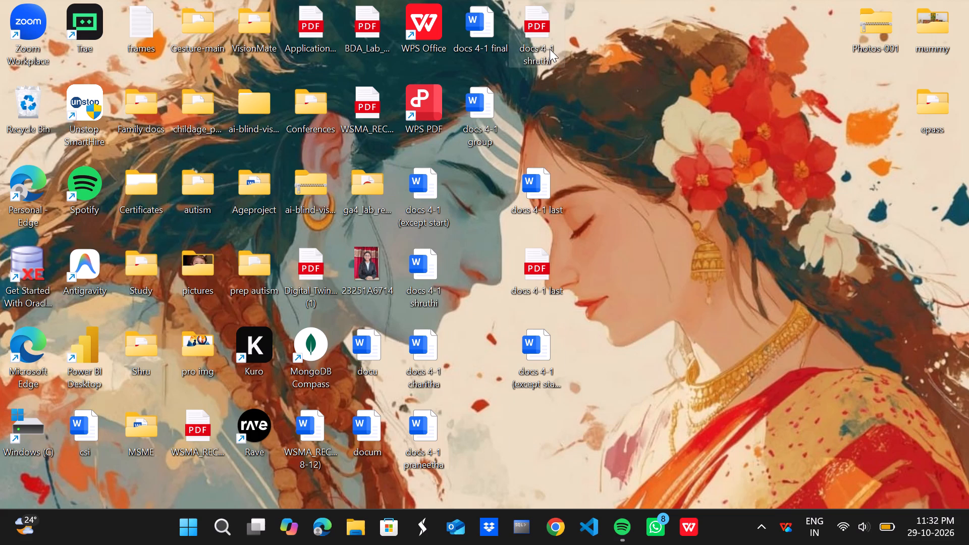
pyautogui.click(550, 49)
pyautogui.press('Delete')
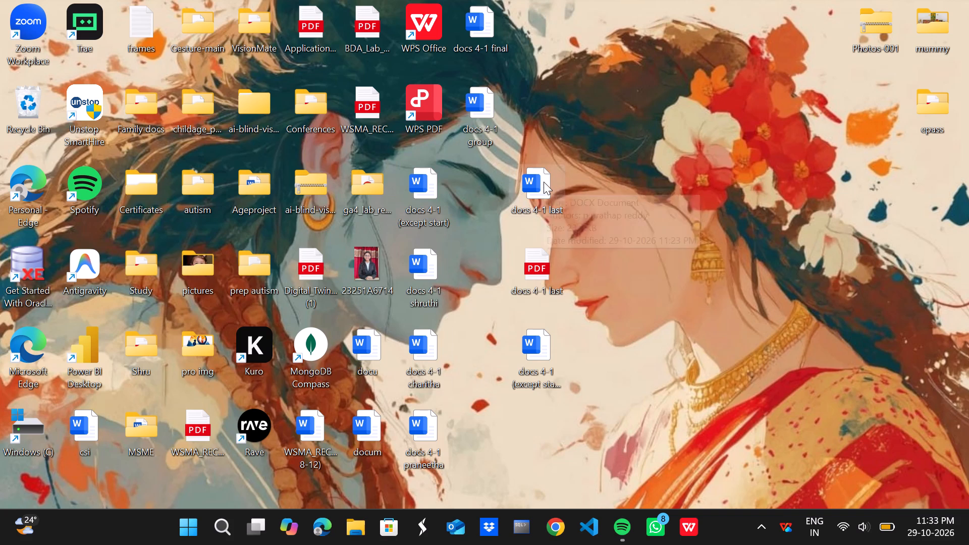
# Move the docs 4-1 last Word file and PDF side by side into the free desktop area beside the Photos-001 folder.
pyautogui.moveTo(545, 259); pyautogui.dragTo(900, 175)
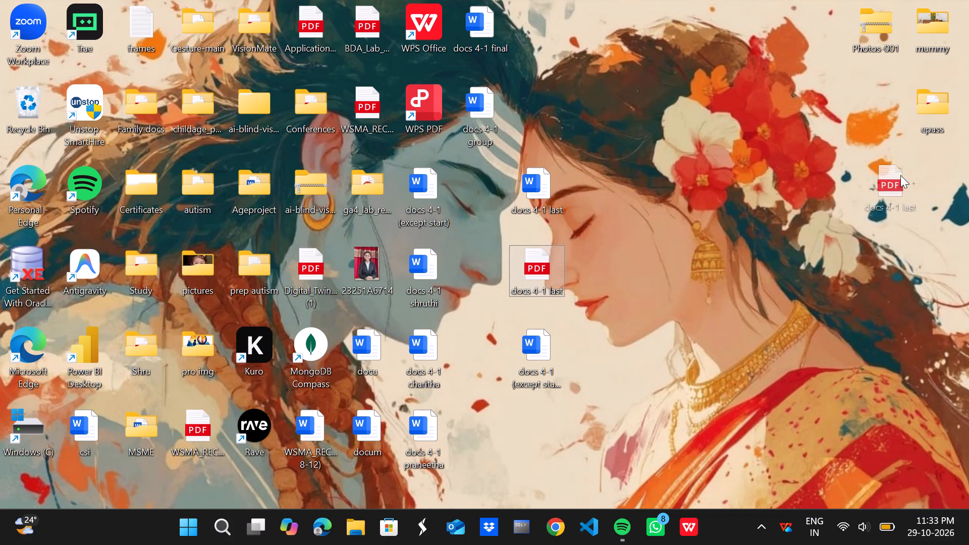
pyautogui.moveTo(900, 175); pyautogui.dragTo(930, 174)
pyautogui.moveTo(550, 194); pyautogui.dragTo(718, 48)
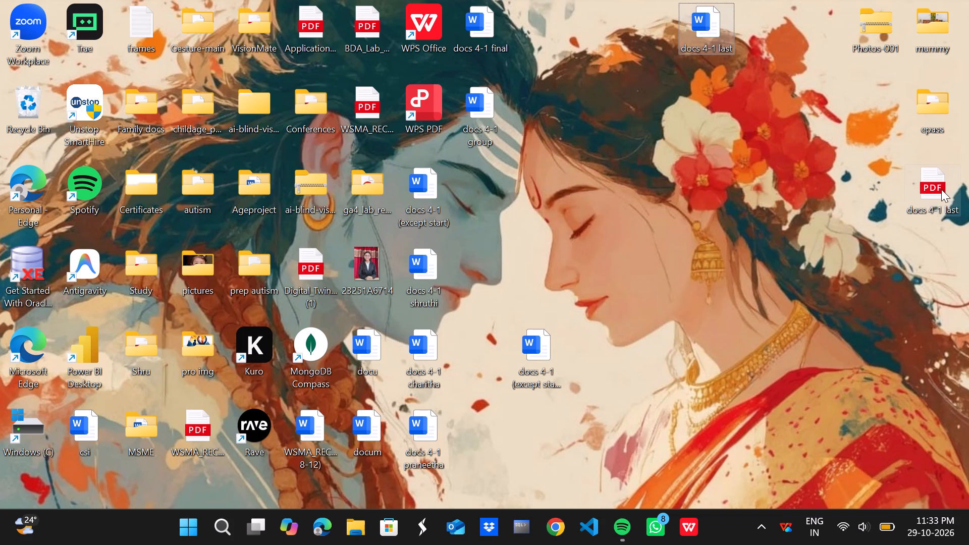
pyautogui.moveTo(944, 189); pyautogui.dragTo(788, 38)
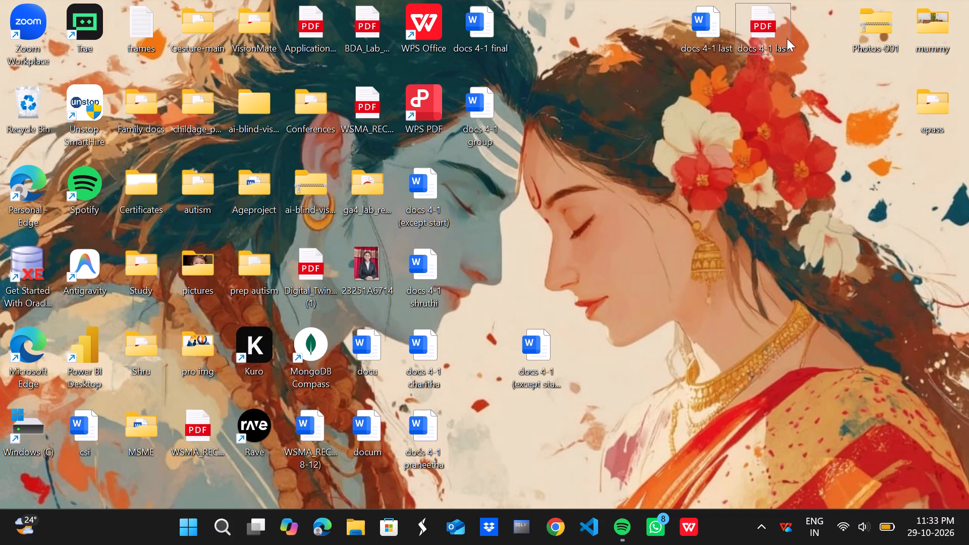
# Check the references page in the docs 4-1 last PDF, close it and delete that PDF from the desktop.
pyautogui.doubleClick(771, 37)
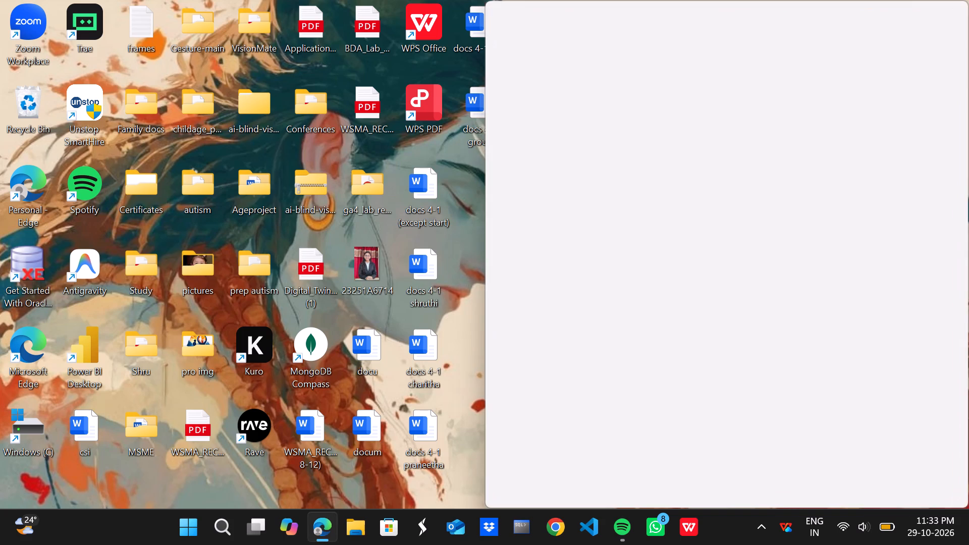
pyautogui.scroll(-6, 805, 403)
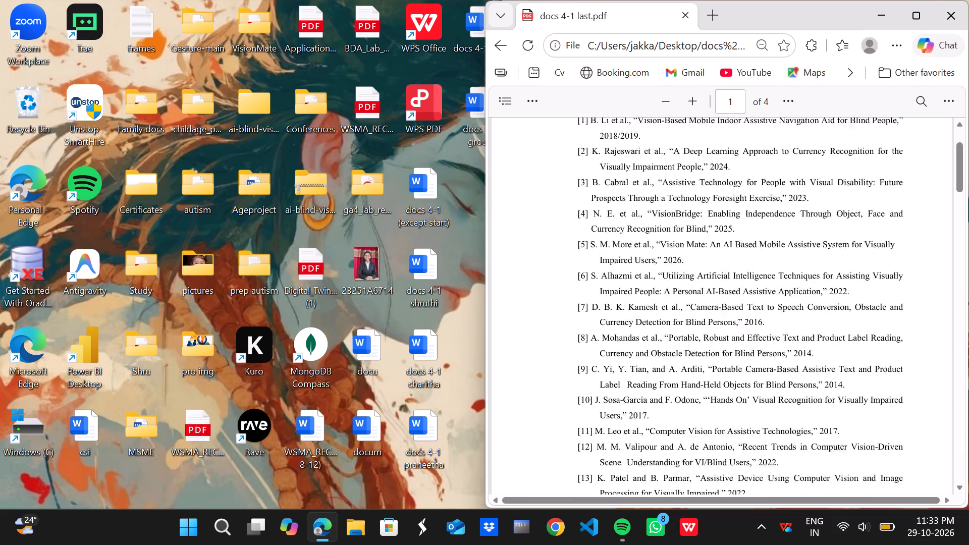
pyautogui.scroll(-3, 805, 403)
pyautogui.click(943, 16)
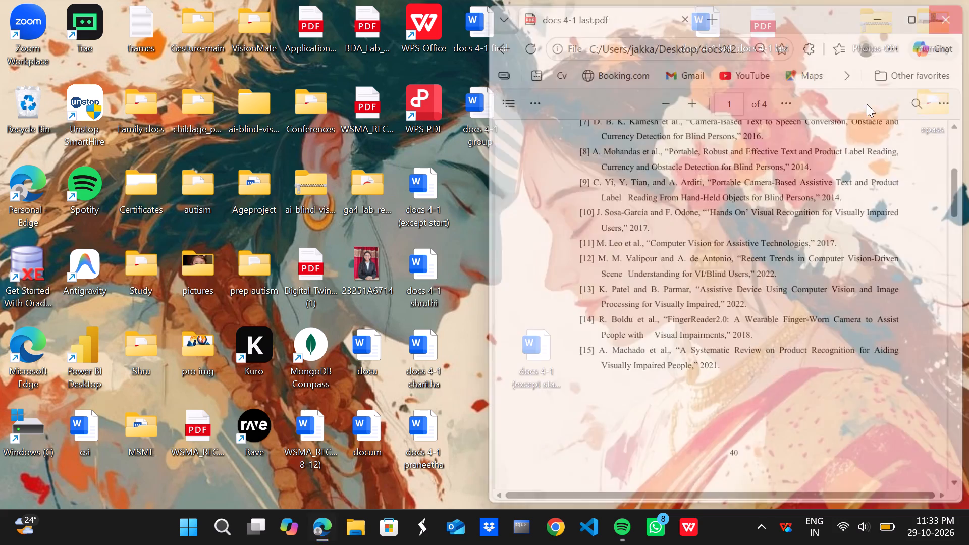
pyautogui.press('Delete')
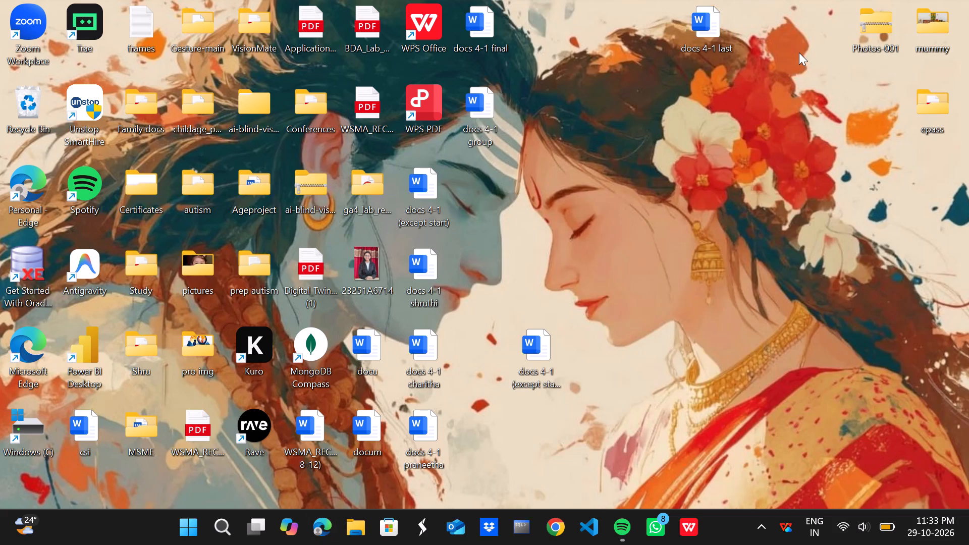
# Export pages 1 to 4 of the docs 4-1 last Word document as a PDF in its source folder, and close the document.
pyautogui.doubleClick(710, 34)
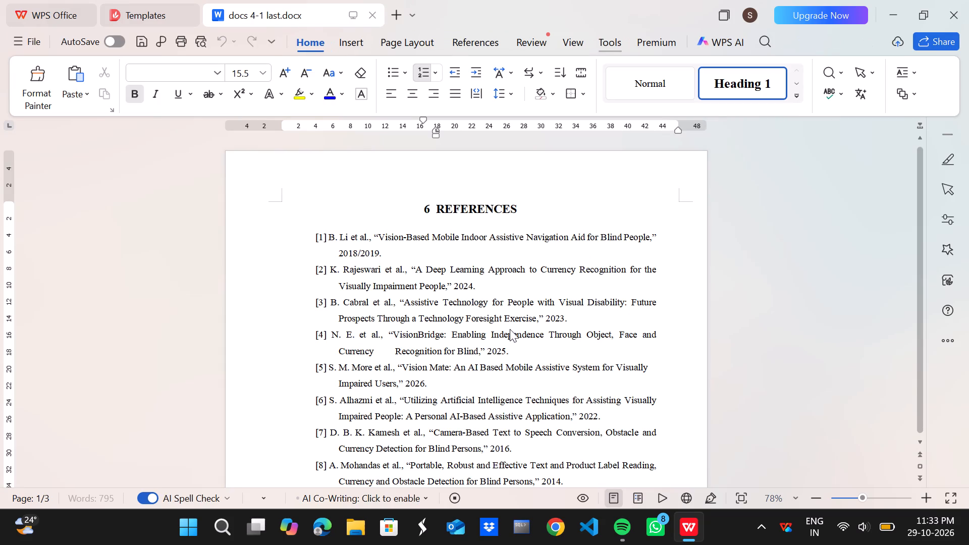
pyautogui.scroll(-9, 510, 329)
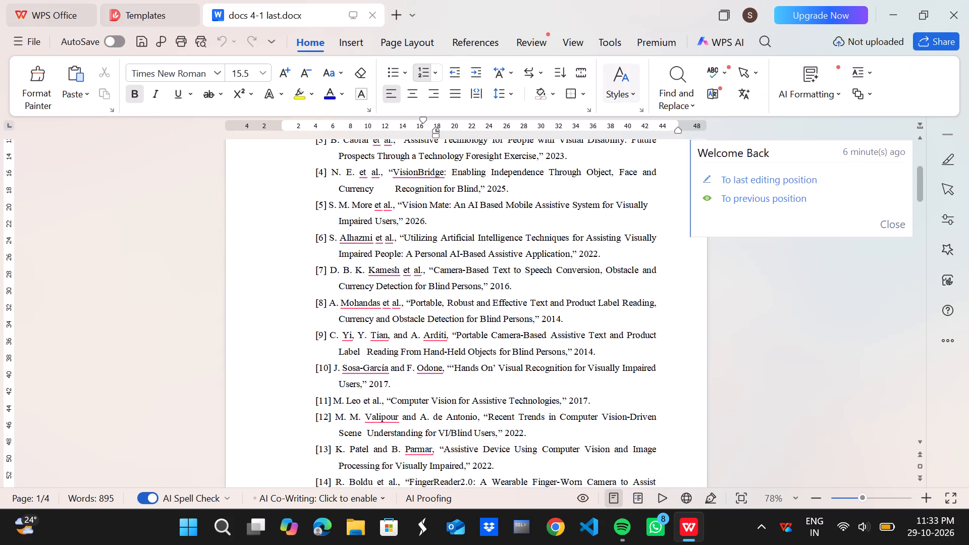
pyautogui.scroll(-2, 510, 329)
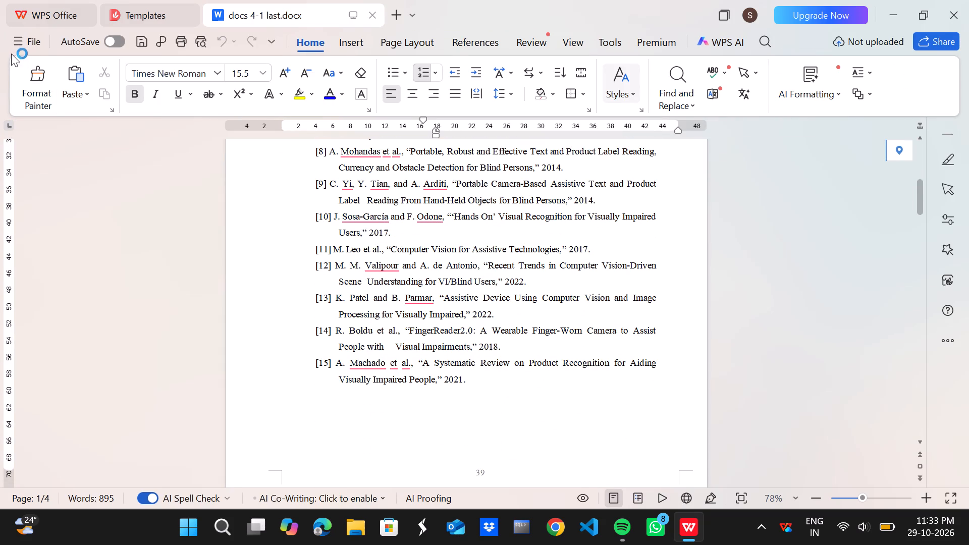
pyautogui.click(11, 45)
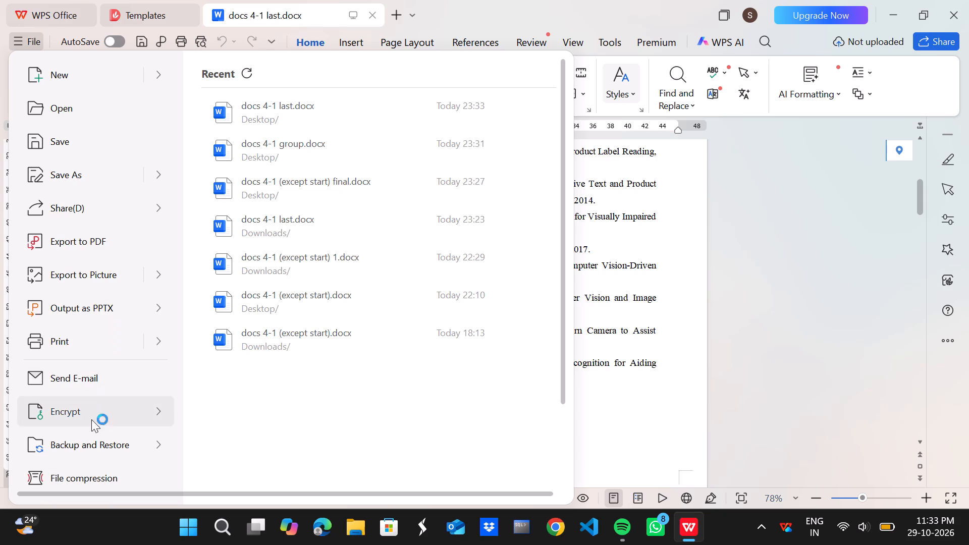
pyautogui.click(98, 253)
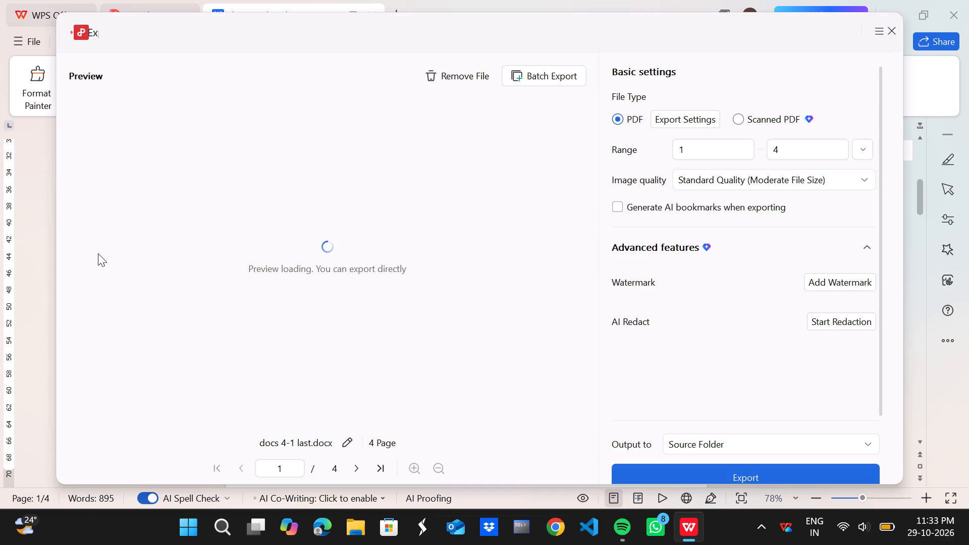
pyautogui.scroll(-2, 679, 277)
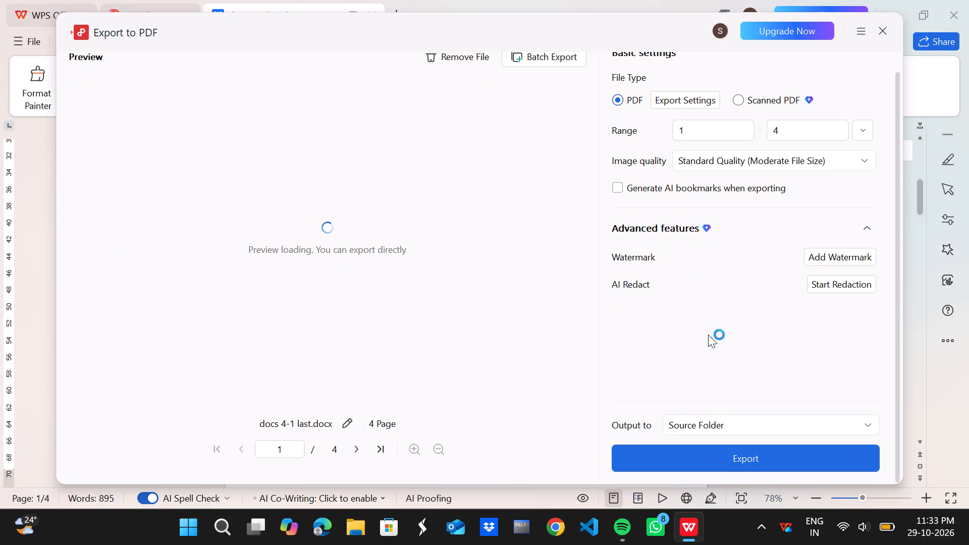
pyautogui.click(743, 452)
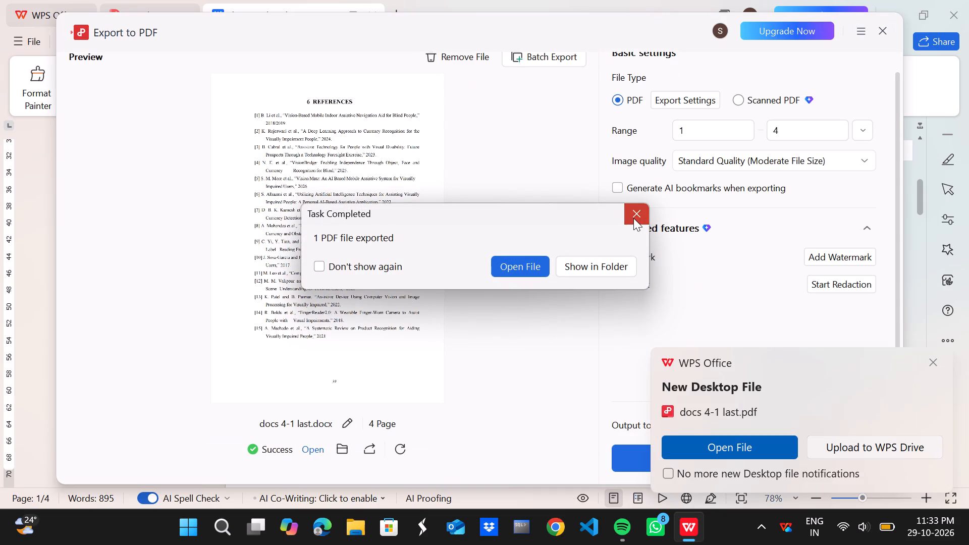
pyautogui.click(633, 218)
pyautogui.click(877, 38)
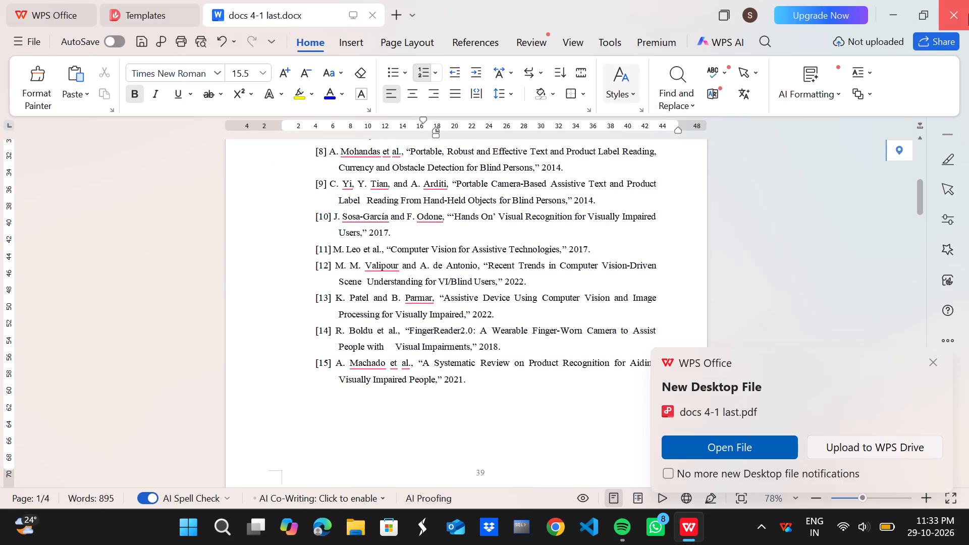
pyautogui.click(968, 13)
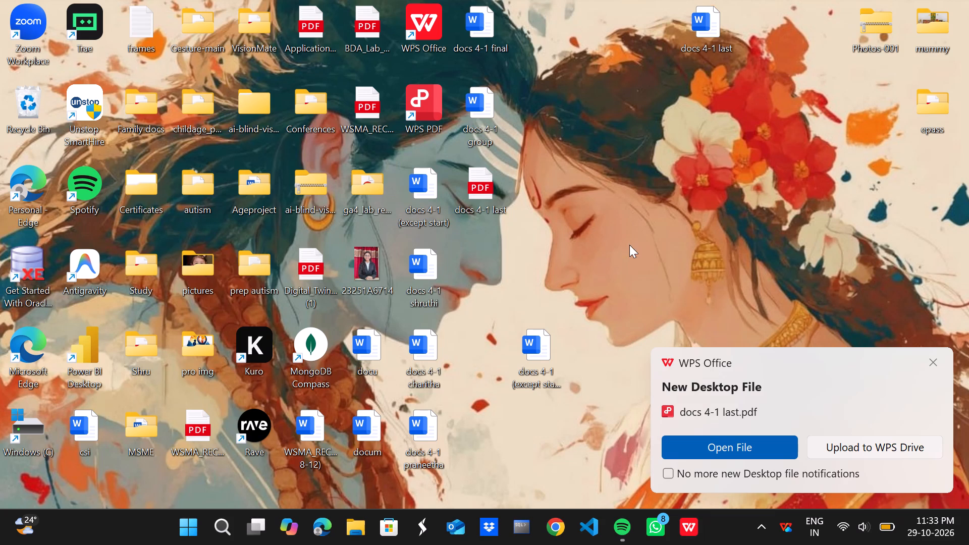
pyautogui.moveTo(920, 361); pyautogui.dragTo(938, 358)
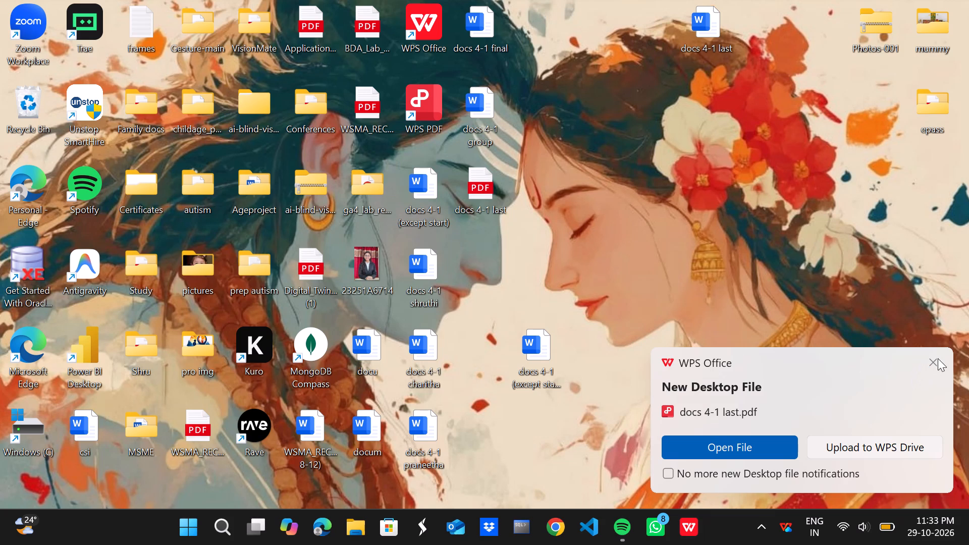
pyautogui.moveTo(938, 358); pyautogui.dragTo(940, 358)
pyautogui.click(940, 358)
# Move the newly exported docs 4-1 last PDF next to its Word file on the desktop.
pyautogui.moveTo(489, 206); pyautogui.dragTo(750, 97)
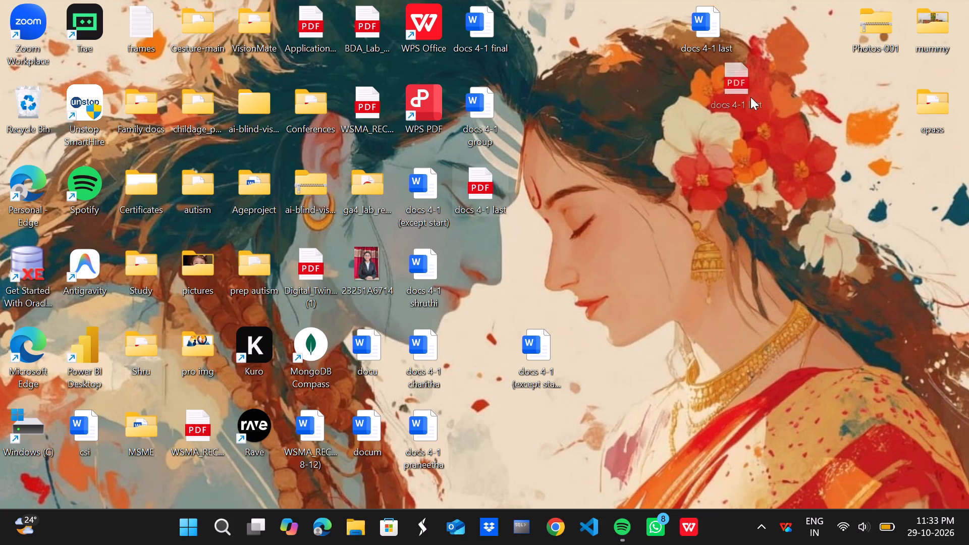
pyautogui.moveTo(750, 97); pyautogui.dragTo(797, 46)
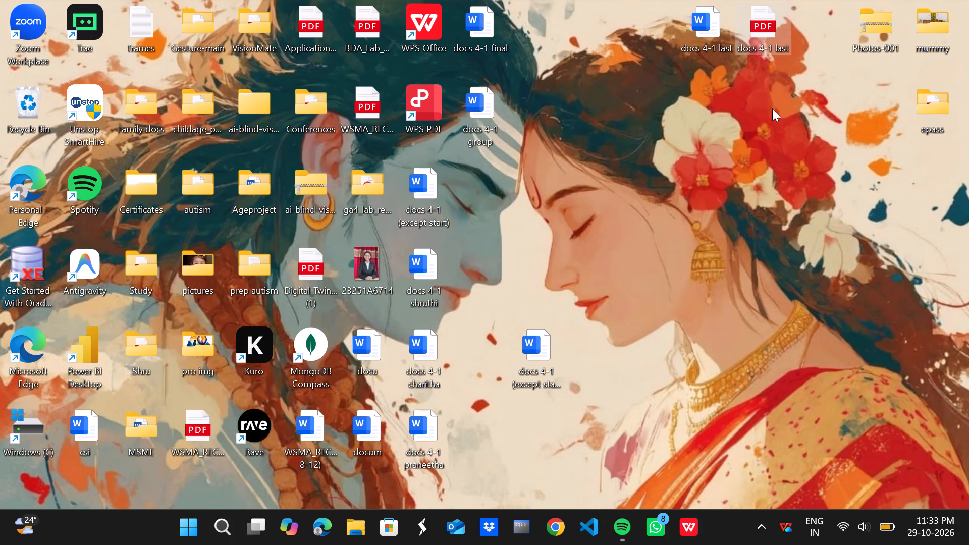
pyautogui.click(627, 198)
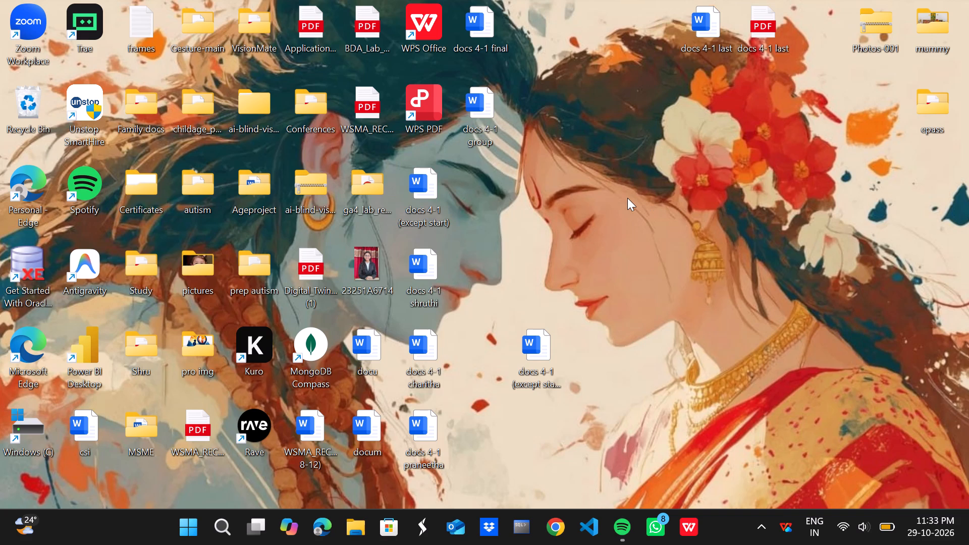
# Review the docs 4-1 group Word document from the cover page through the contents and List of Tables, and close it.
pyautogui.doubleClick(488, 113)
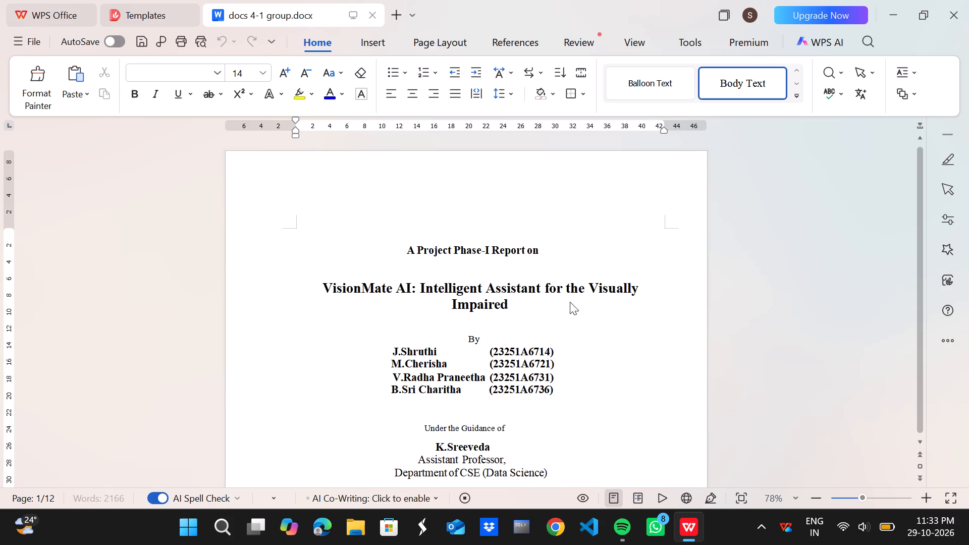
pyautogui.scroll(-7, 595, 354)
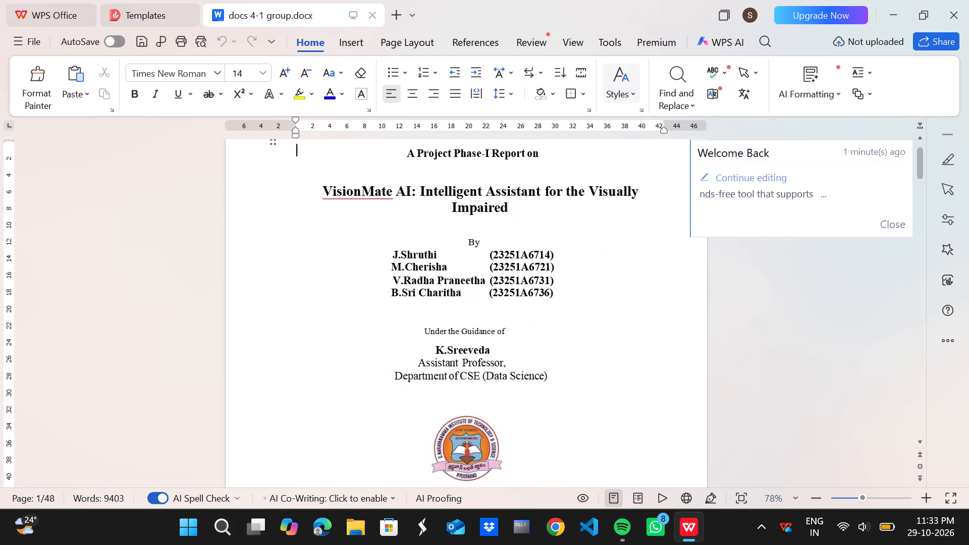
pyautogui.scroll(-4, 543, 381)
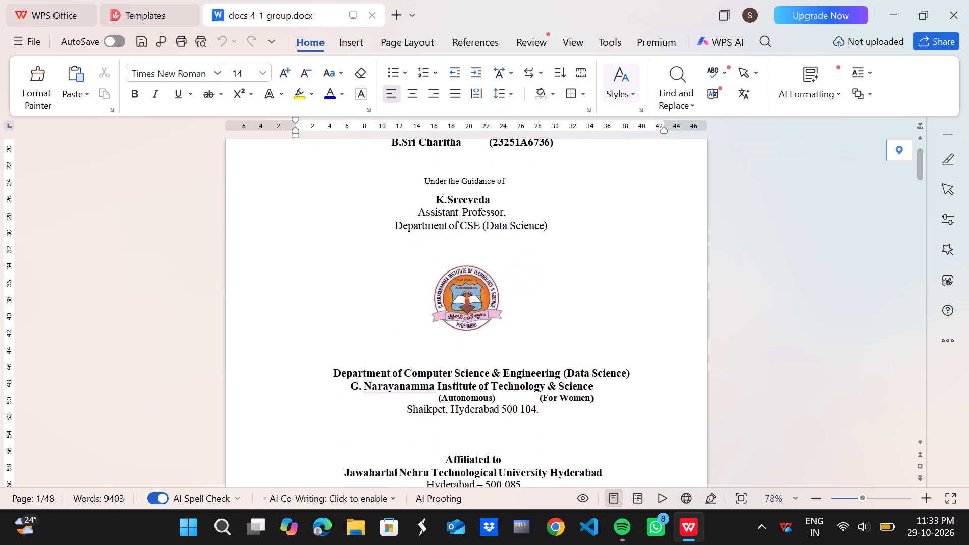
pyautogui.scroll(-12, 543, 381)
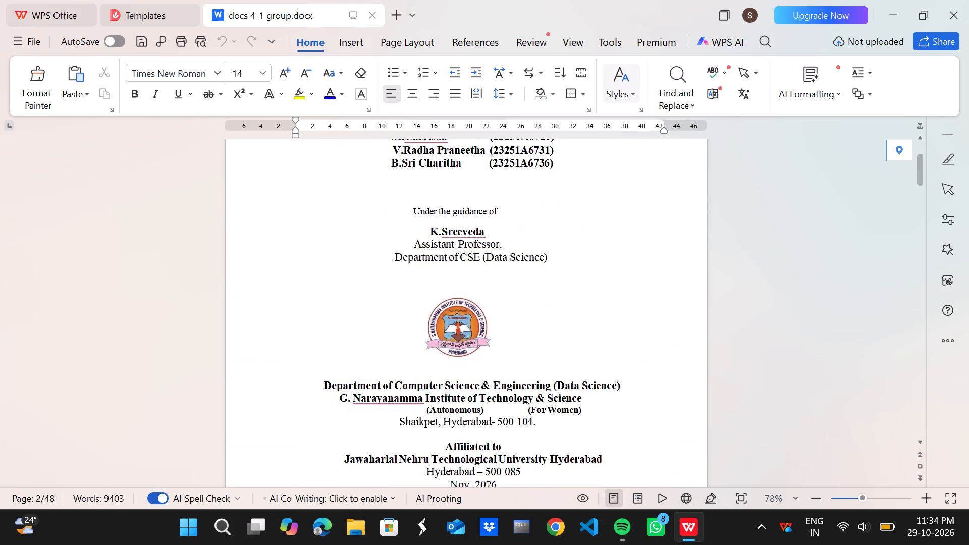
pyautogui.scroll(-8, 543, 381)
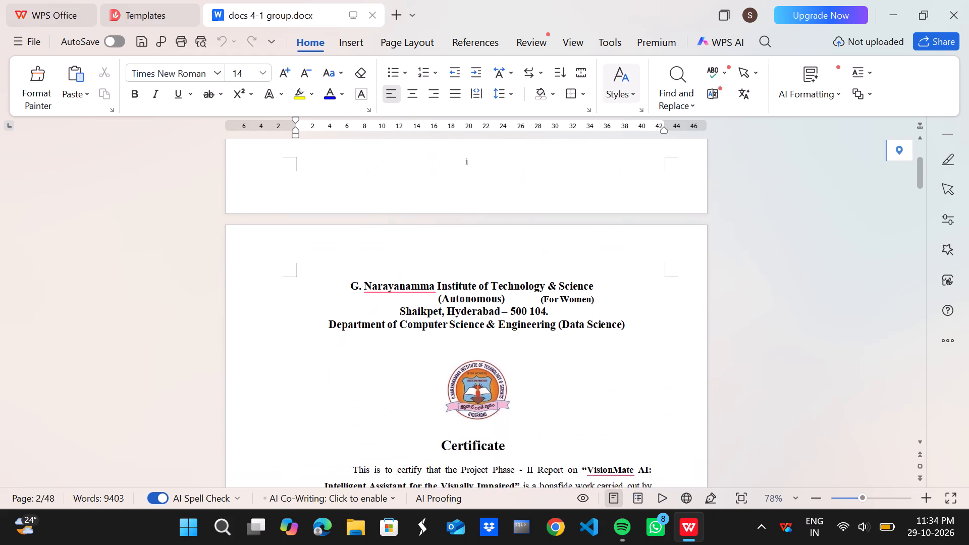
pyautogui.scroll(-4, 543, 381)
pyautogui.scroll(5, 543, 381)
pyautogui.scroll(-2, 543, 381)
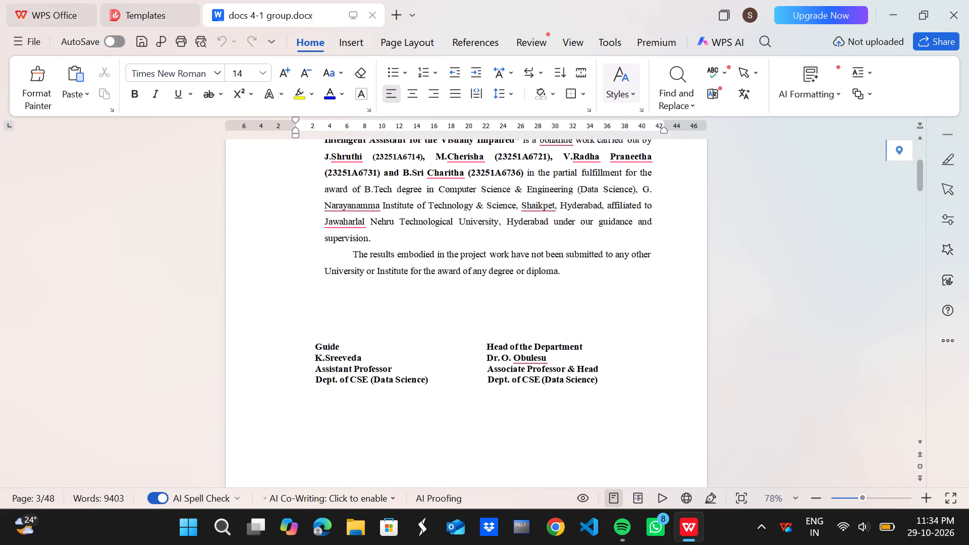
pyautogui.scroll(-7, 543, 381)
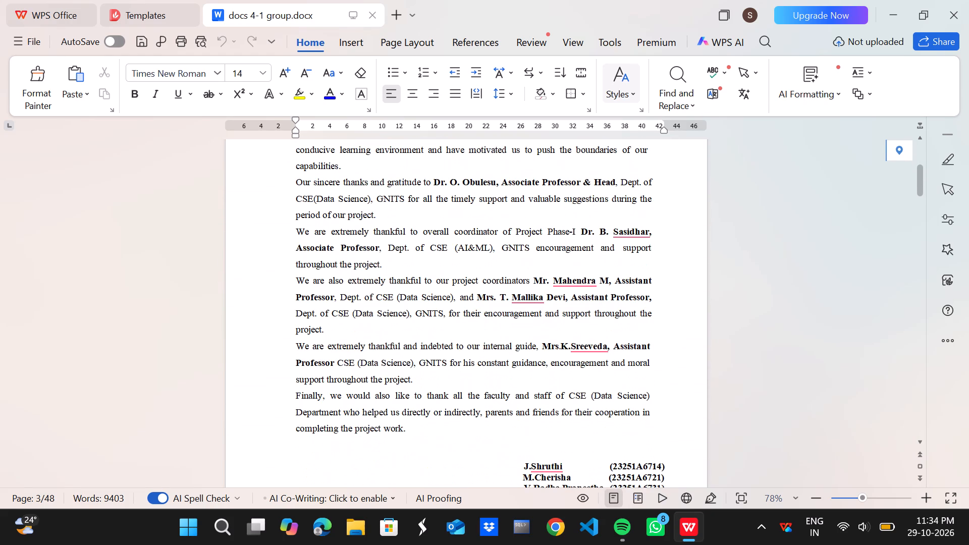
pyautogui.scroll(-1, 543, 381)
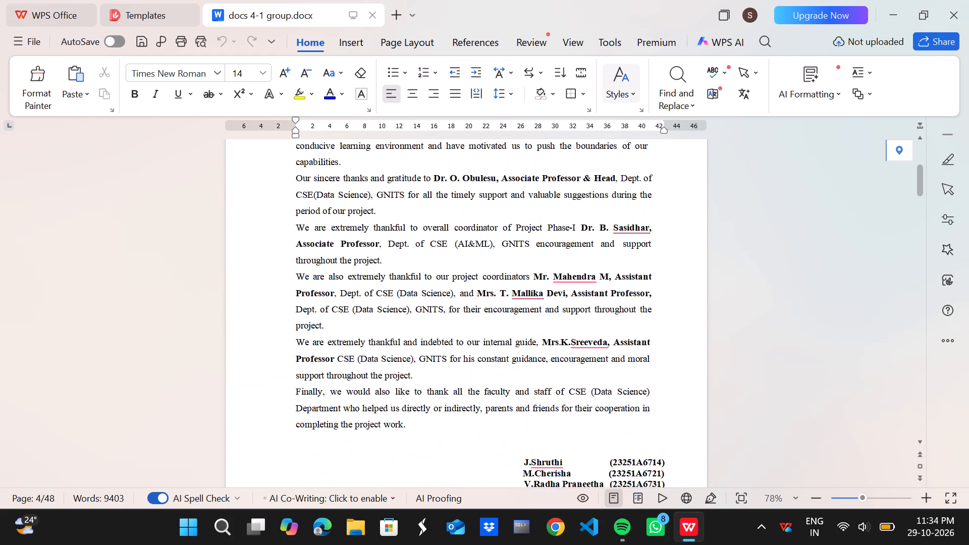
pyautogui.scroll(-8, 543, 381)
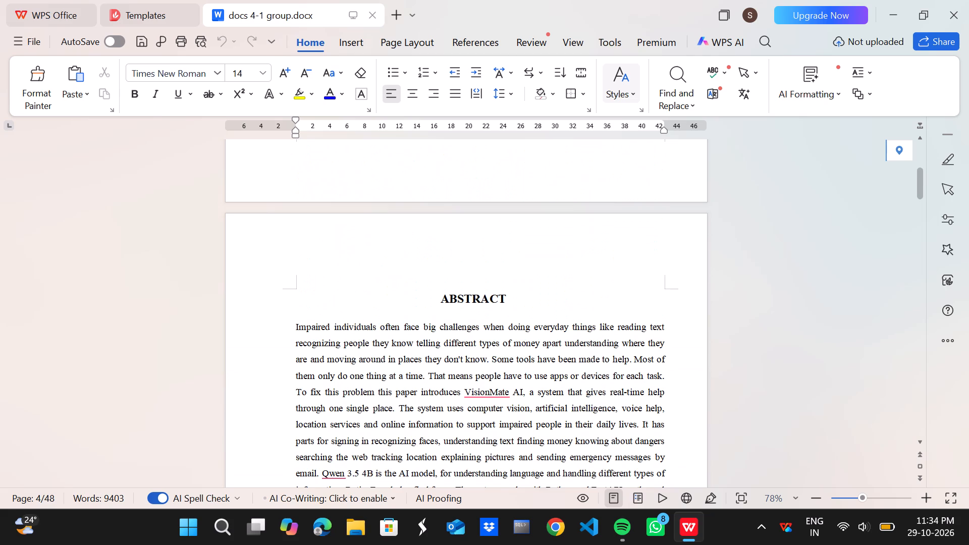
pyautogui.scroll(-9, 543, 381)
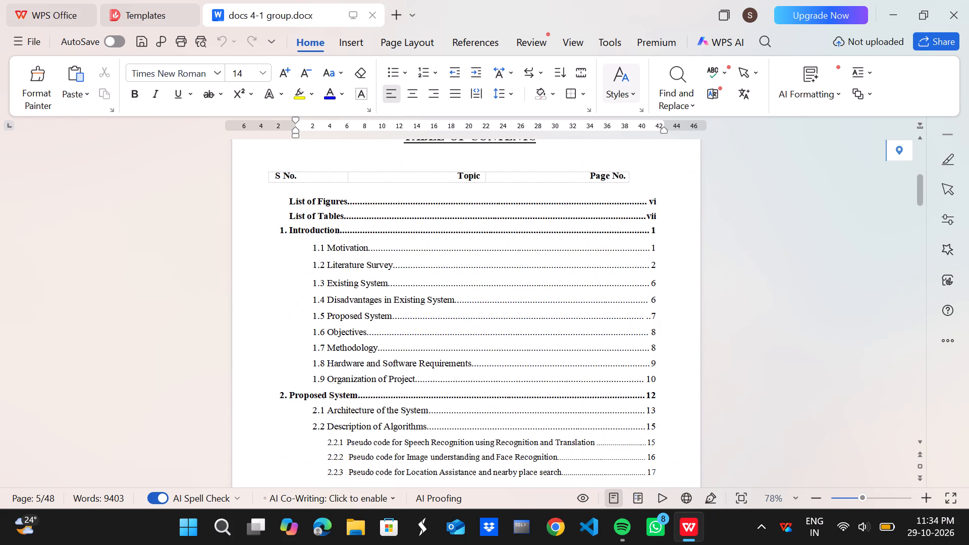
pyautogui.scroll(-11, 543, 381)
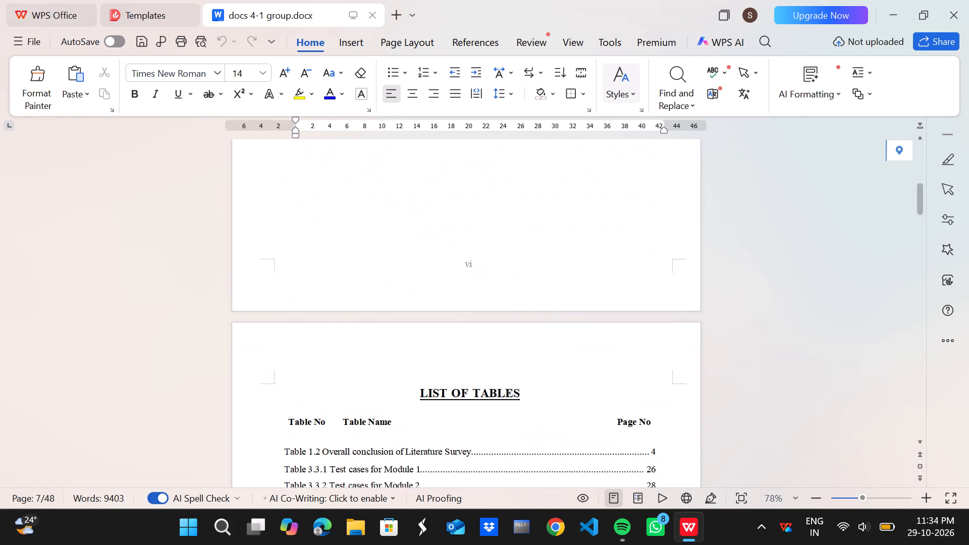
pyautogui.scroll(-8, 543, 381)
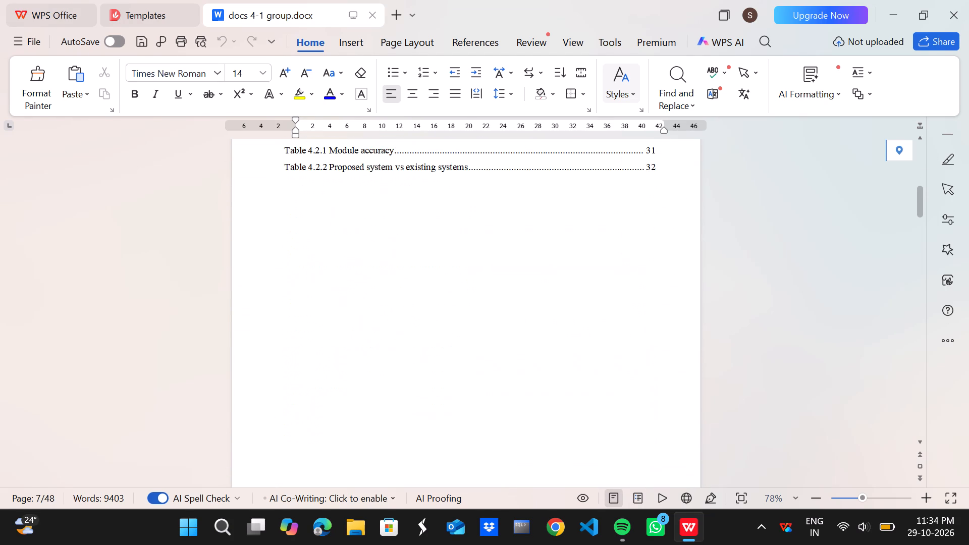
pyautogui.click(967, 18)
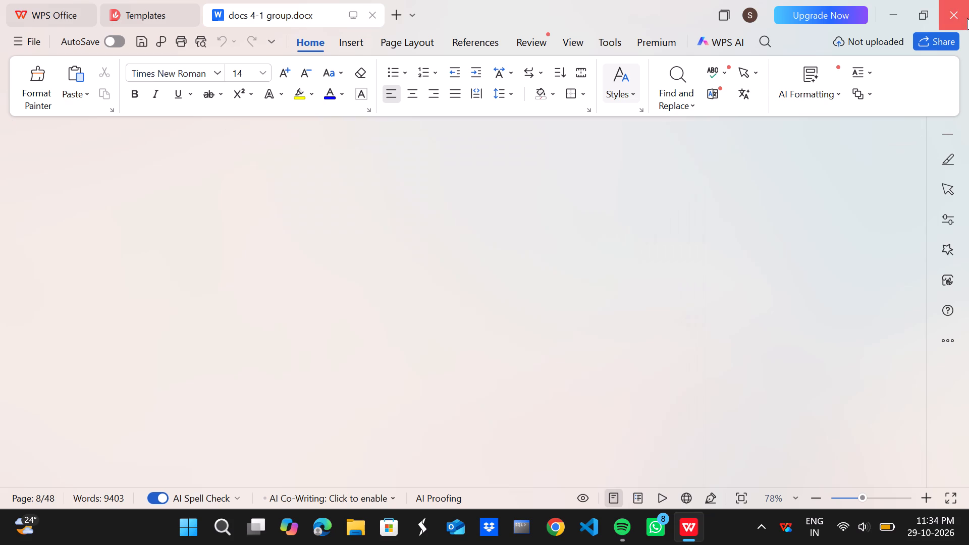
# Export pages 1 to 48 of the docs 4-1 group Word document as a PDF in its source folder, and close the document.
pyautogui.doubleClick(495, 117)
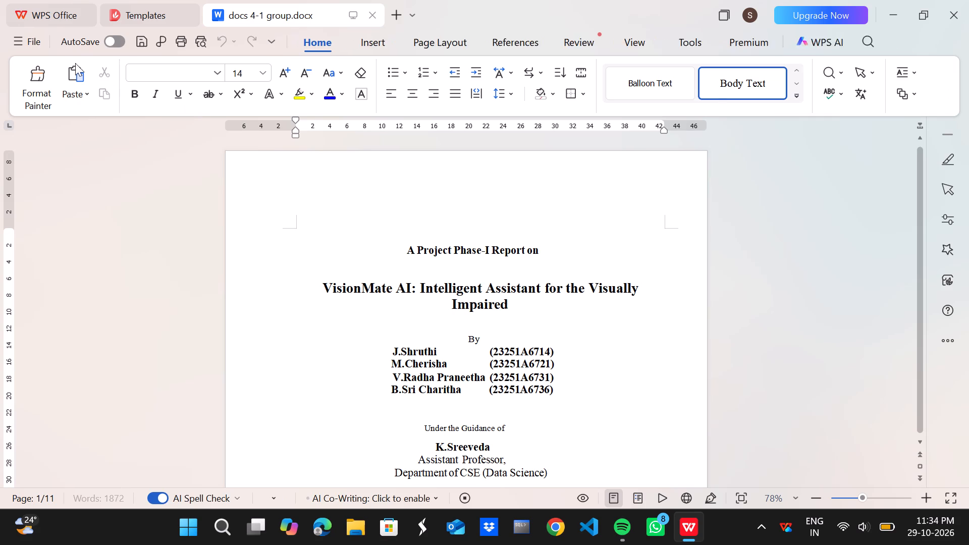
pyautogui.click(25, 38)
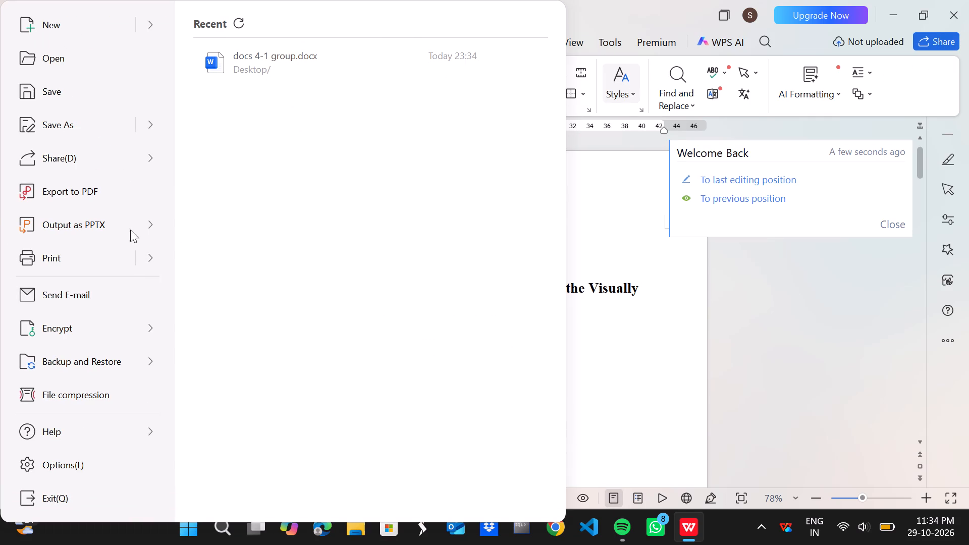
pyautogui.click(122, 200)
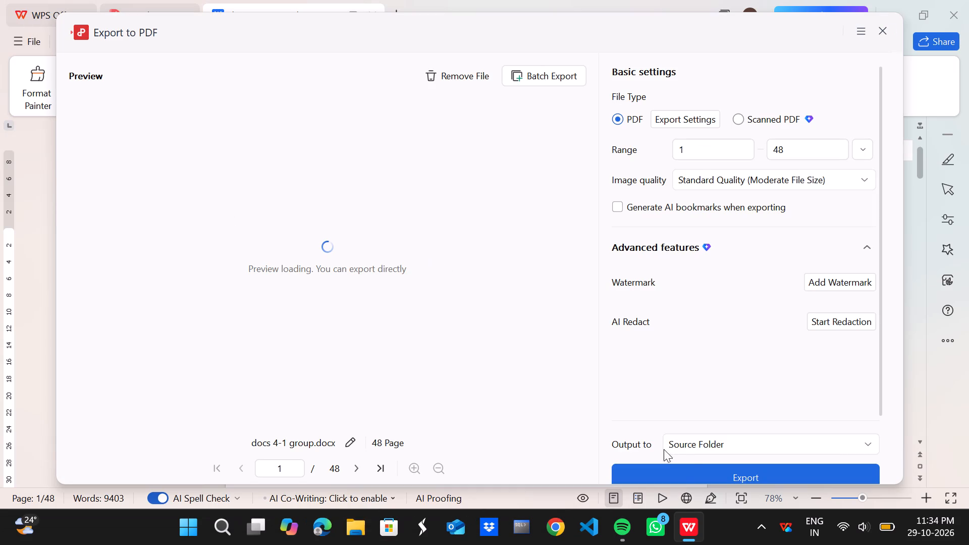
pyautogui.click(691, 470)
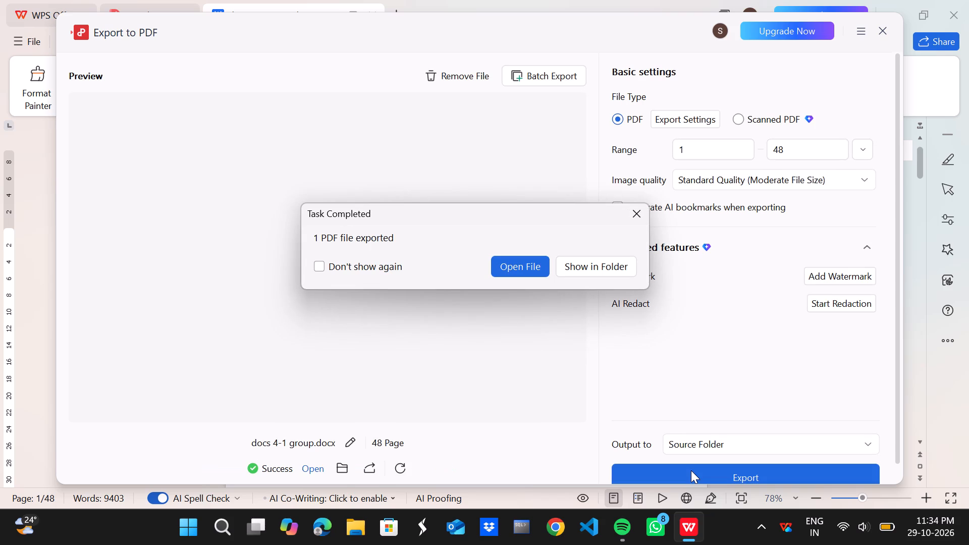
pyautogui.click(637, 210)
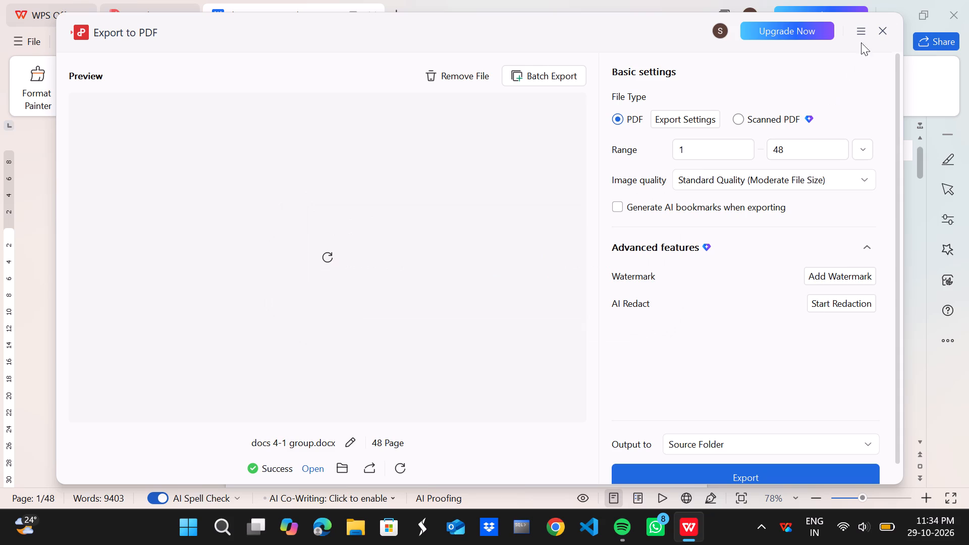
pyautogui.click(888, 29)
pyautogui.click(954, 20)
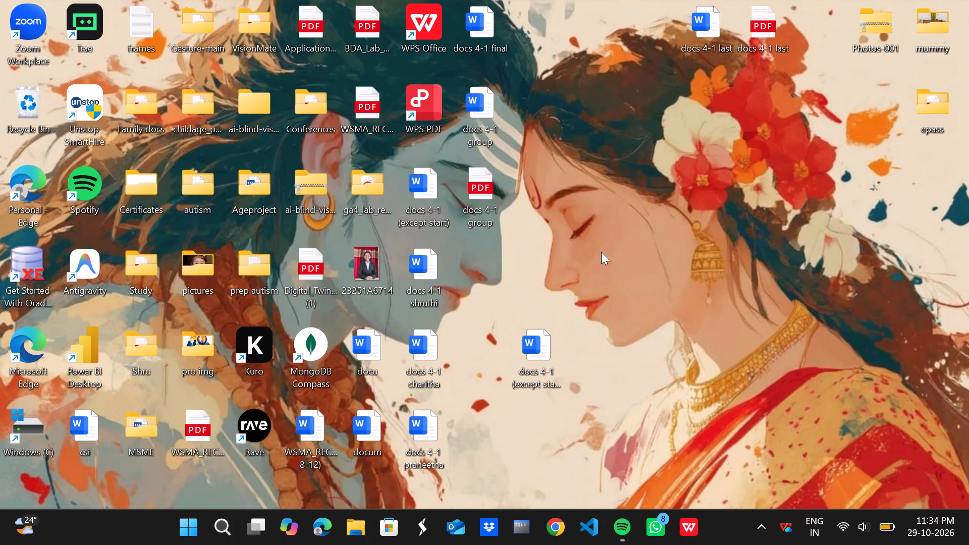
# Move the docs 4-1 group Word file and PDF side by side below the docs 4-1 last pair on the desktop.
pyautogui.moveTo(472, 115); pyautogui.dragTo(694, 103)
pyautogui.moveTo(496, 183); pyautogui.dragTo(752, 122)
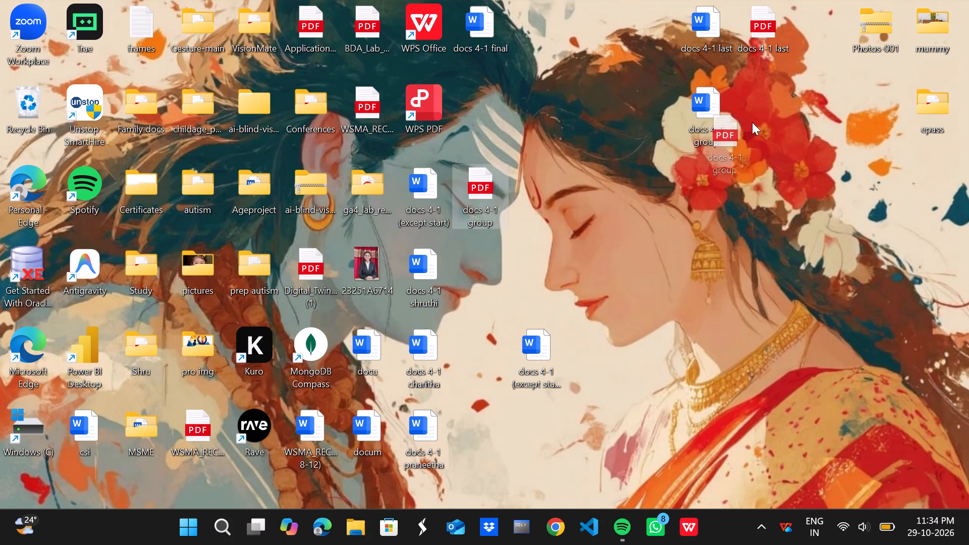
pyautogui.moveTo(752, 122); pyautogui.dragTo(779, 99)
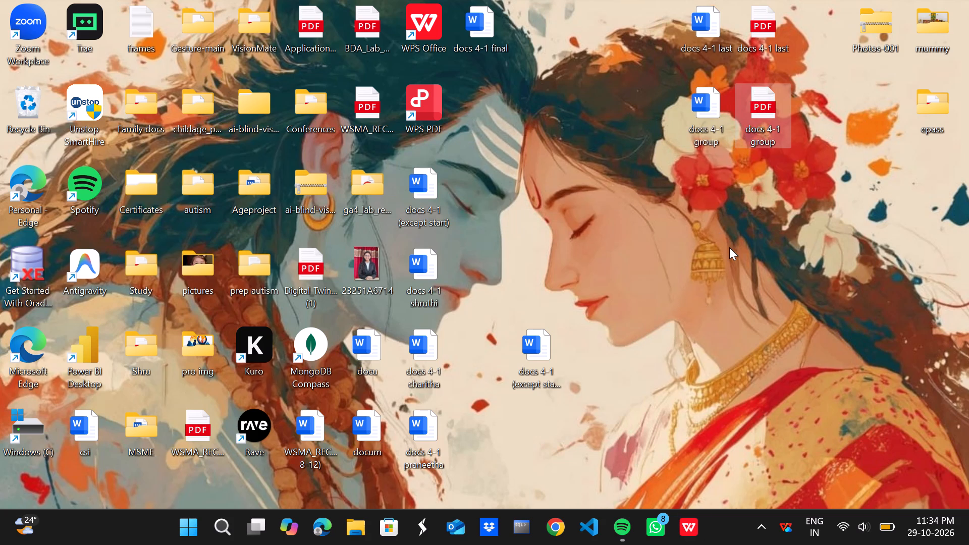
# Export pages 1 to 38 of the docs 4-1 (except start) final Word document as a PDF in its source folder, and close the document.
pyautogui.doubleClick(544, 350)
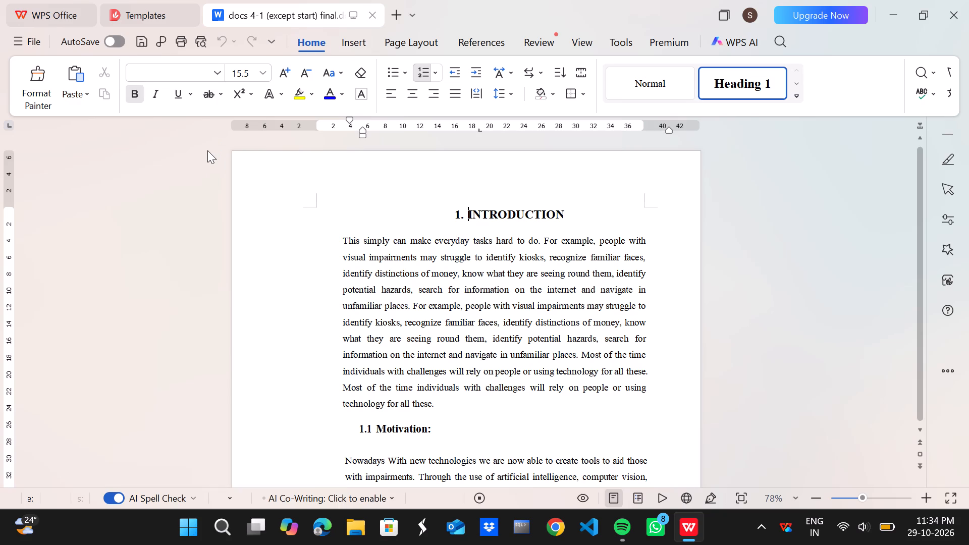
pyautogui.click(14, 39)
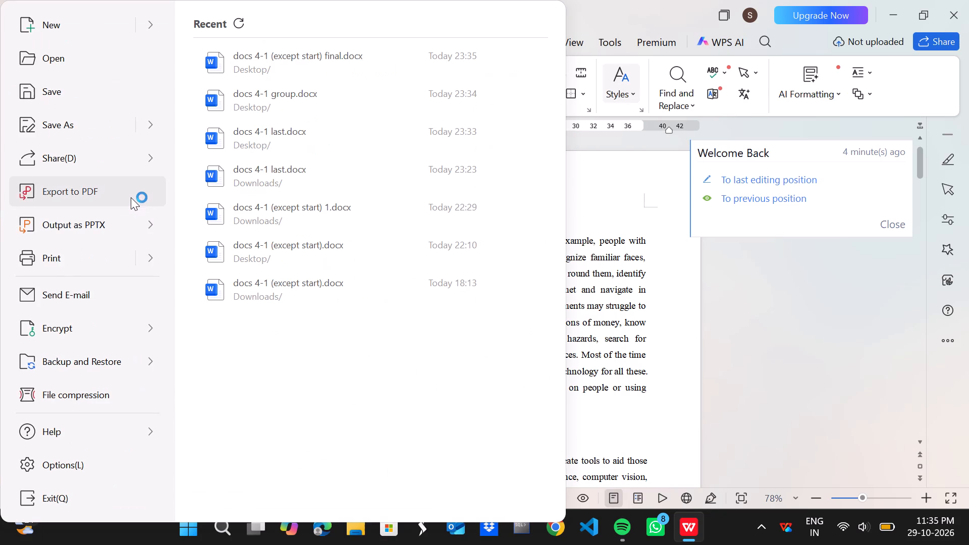
pyautogui.click(129, 195)
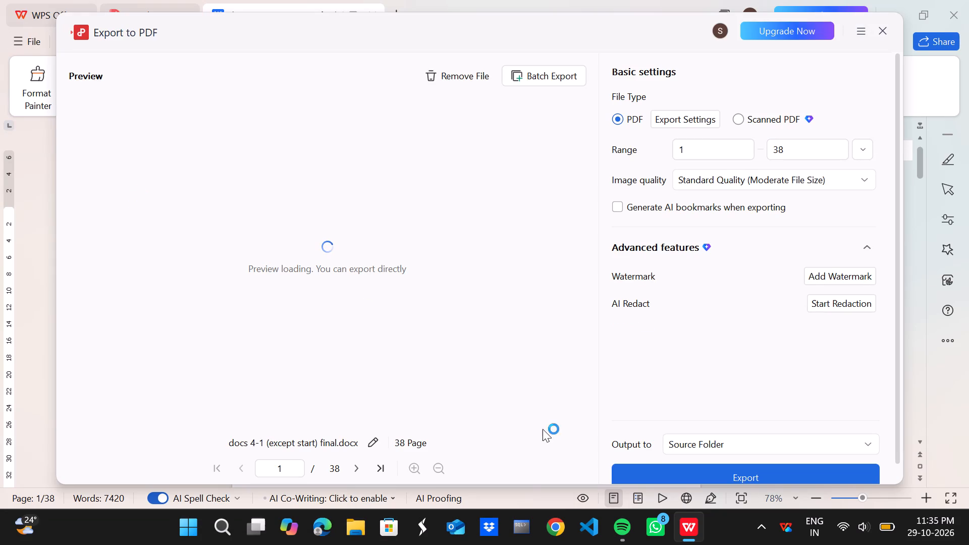
pyautogui.click(655, 467)
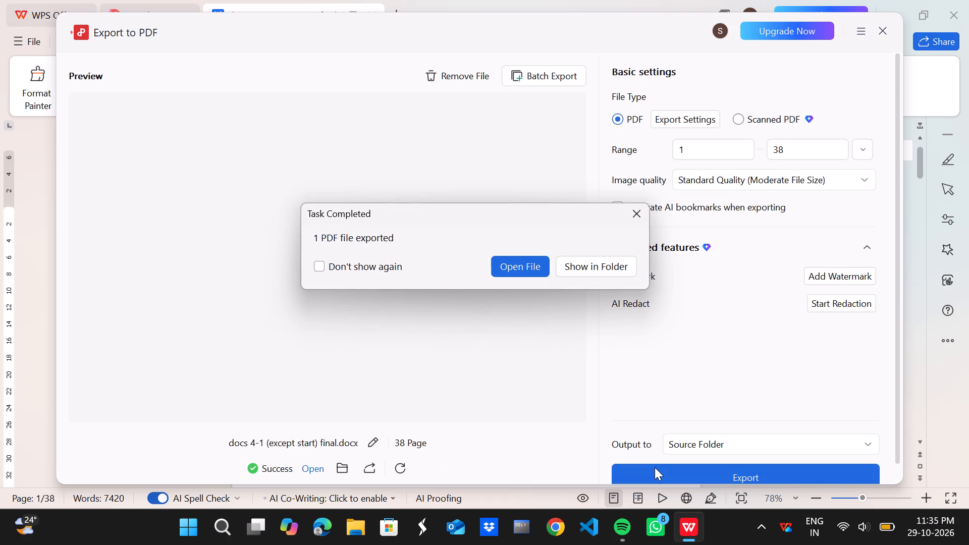
pyautogui.click(875, 40)
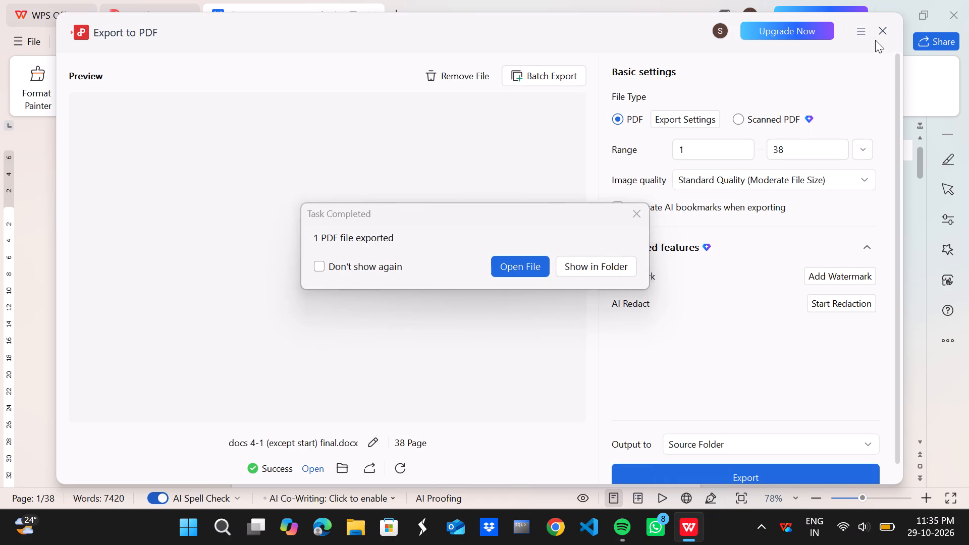
pyautogui.click(884, 31)
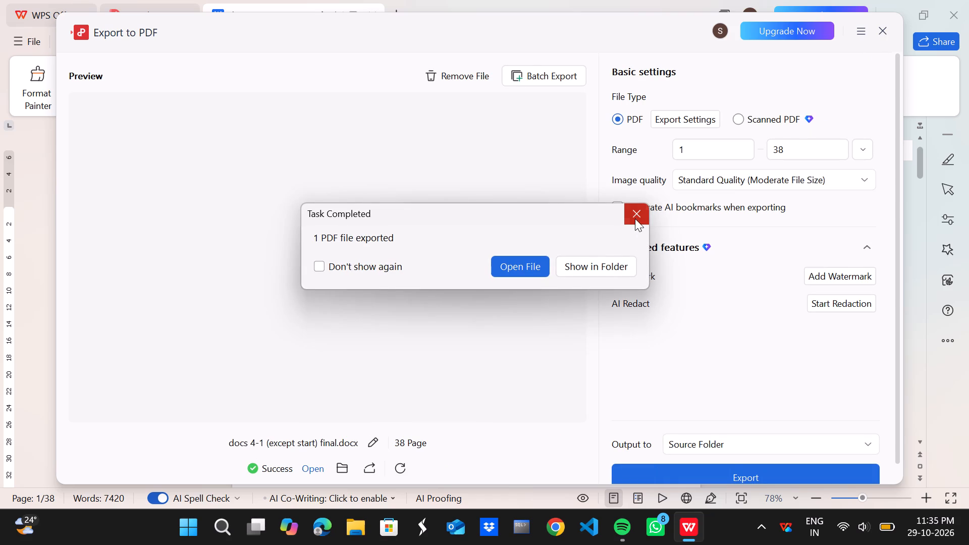
pyautogui.click(635, 219)
pyautogui.click(884, 35)
pyautogui.click(968, 0)
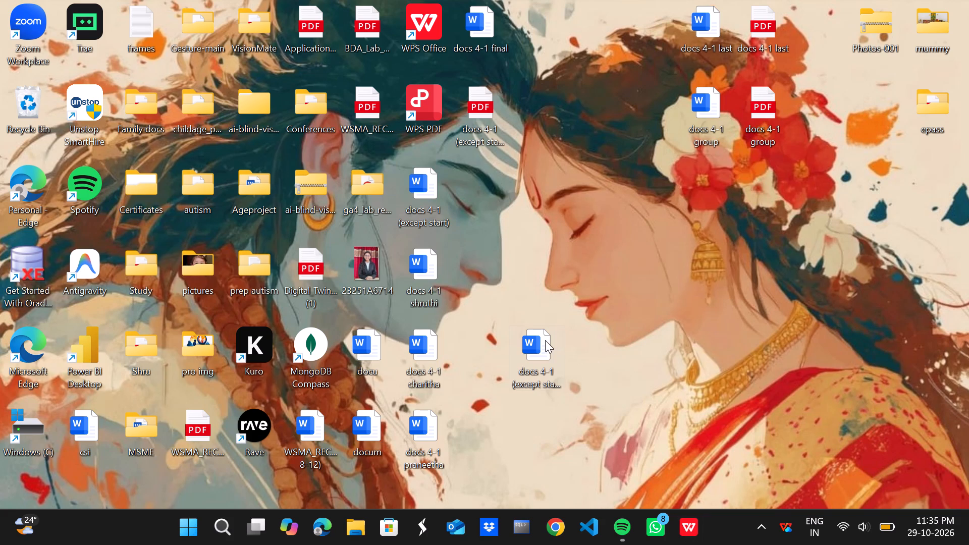
# Move the docs 4-1 (except start) final Word file and PDF side by side below the docs 4-1 group pair.
pyautogui.moveTo(545, 340); pyautogui.dragTo(712, 179)
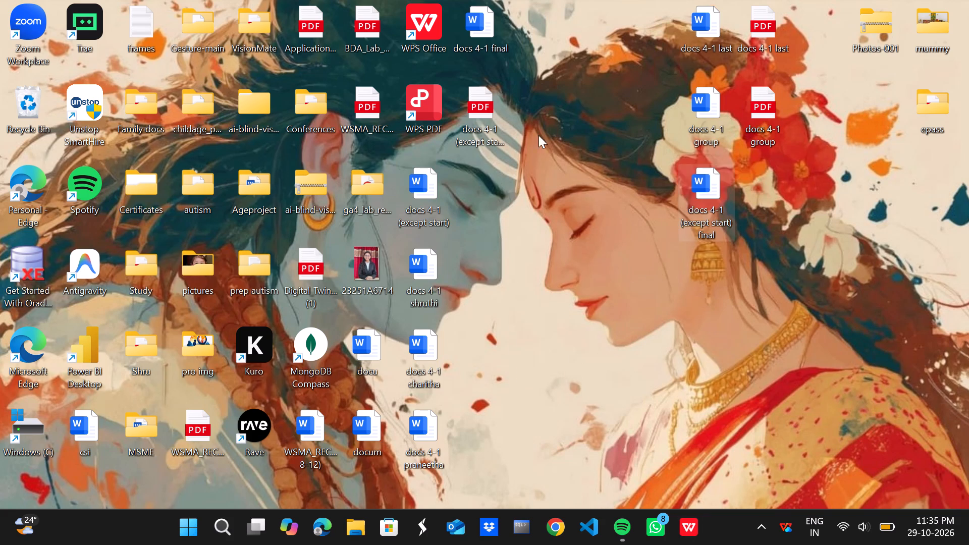
pyautogui.moveTo(490, 114); pyautogui.dragTo(775, 184)
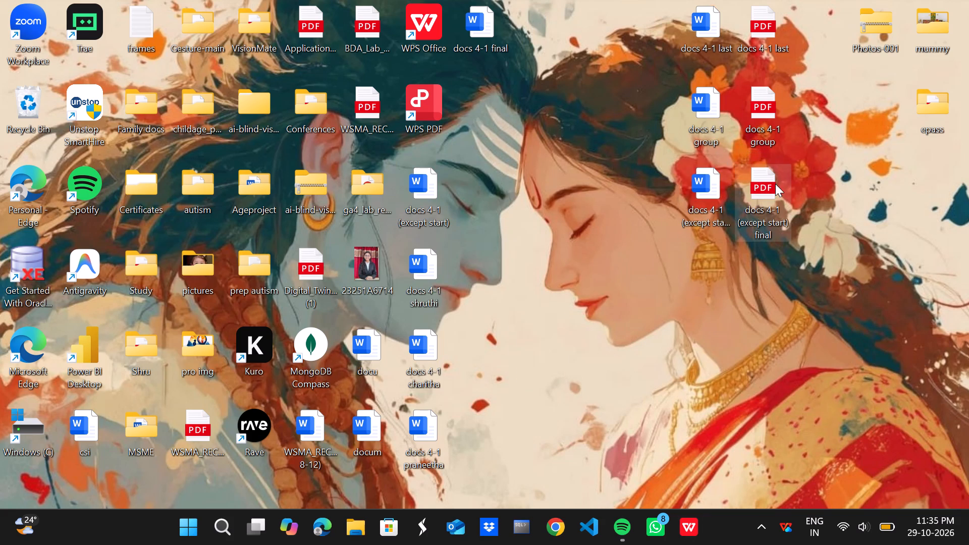
pyautogui.click(526, 332)
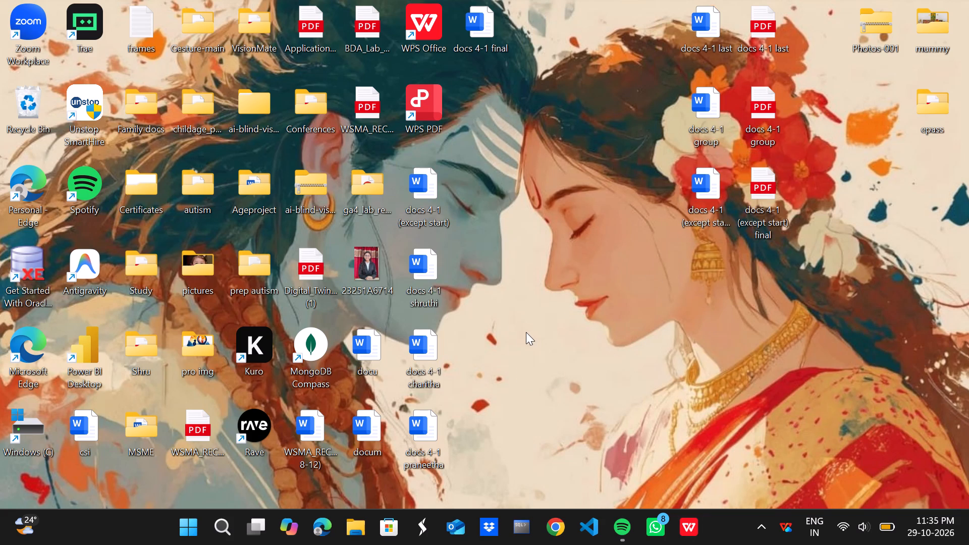
# Open the docs 4-1 shruthi Word document from the desktop and return to the desktop.
pyautogui.doubleClick(438, 277)
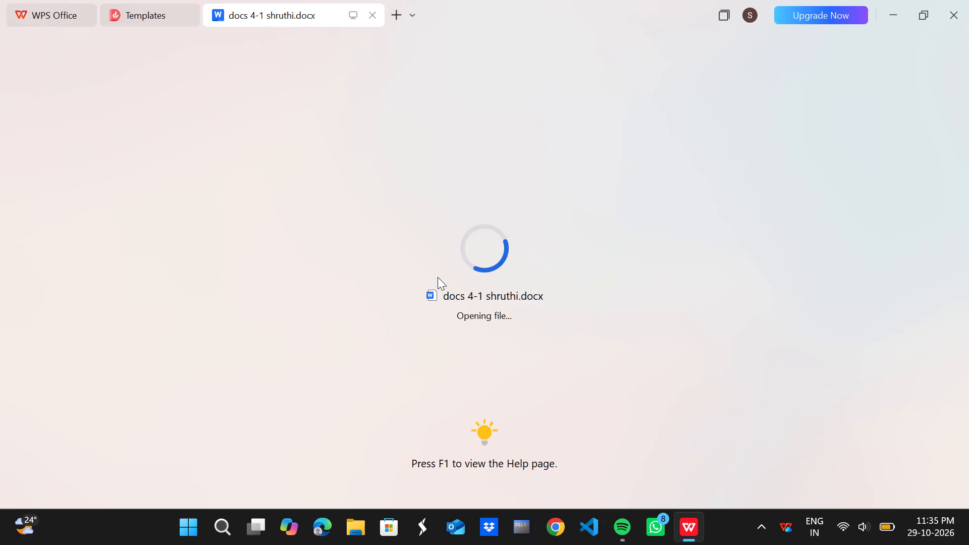
pyautogui.click(879, 7)
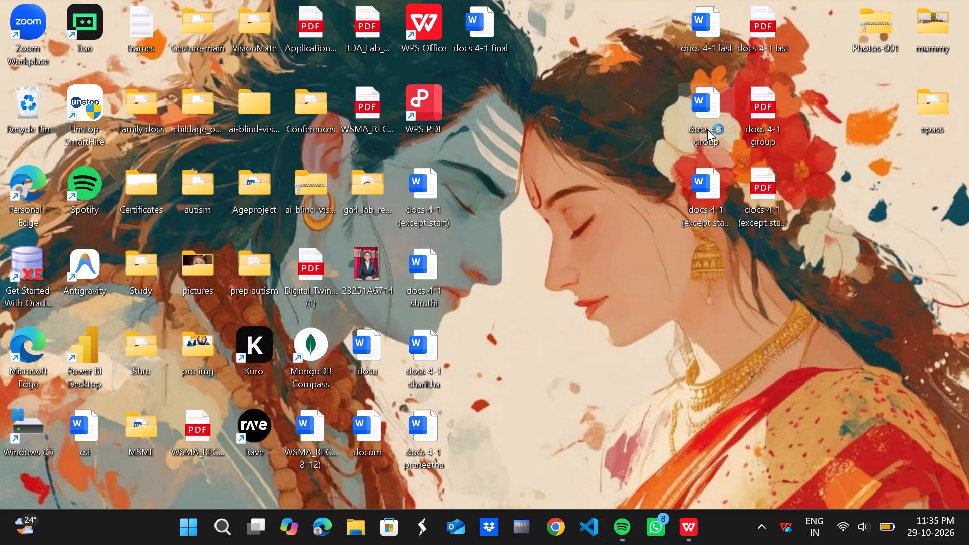
# Open the docs 4-1 group Word document, examine its table of contents and figure and table lists for page numbers, and close it.
pyautogui.doubleClick(707, 129)
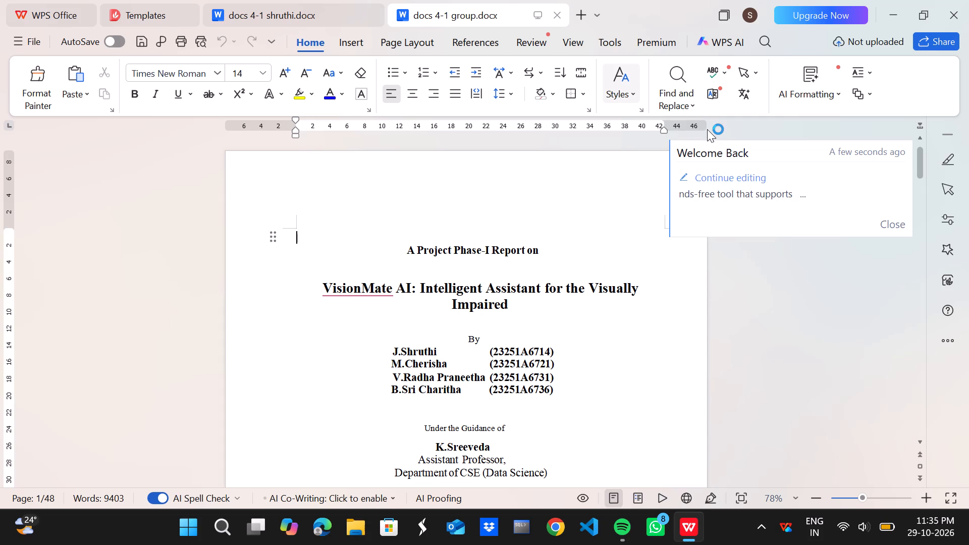
pyautogui.scroll(-18, 650, 312)
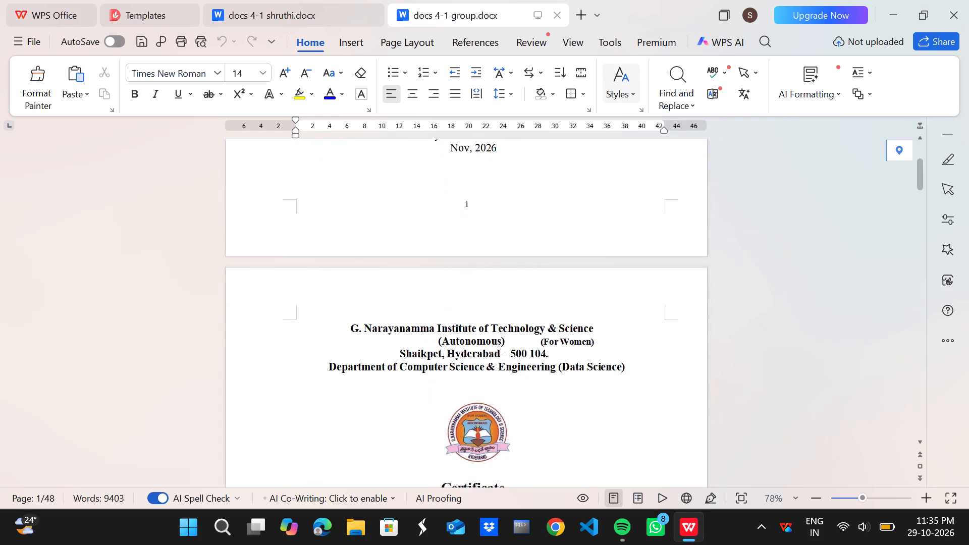
pyautogui.scroll(-8, 650, 312)
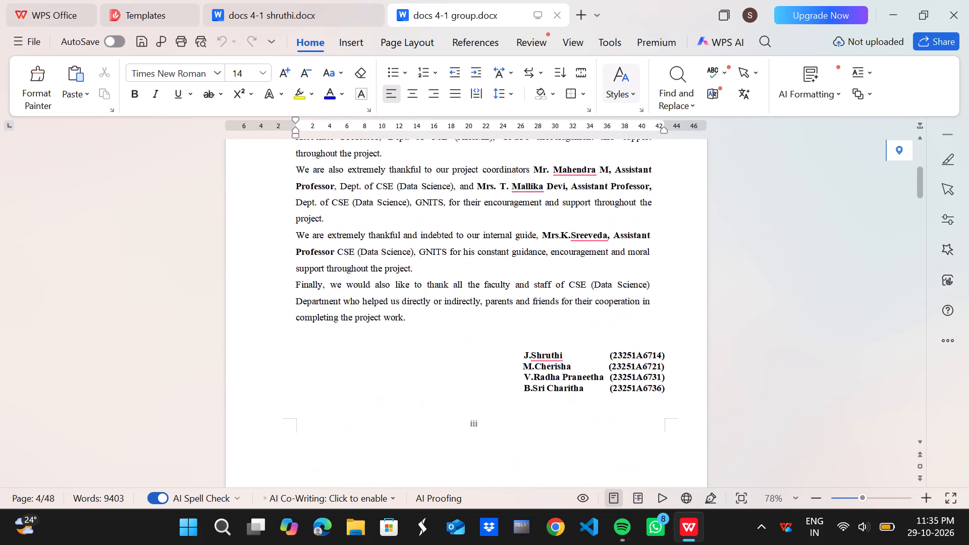
pyautogui.scroll(-7, 650, 312)
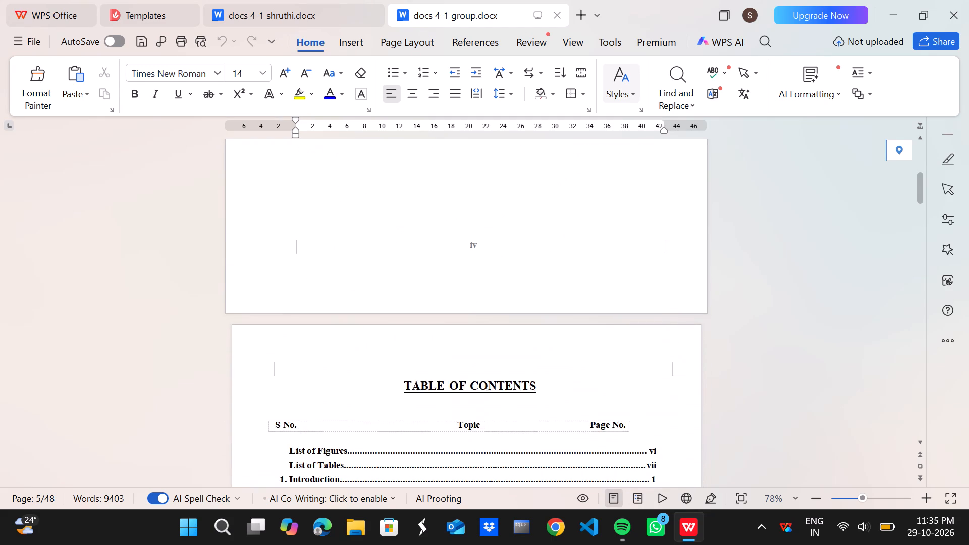
pyautogui.scroll(-4, 650, 312)
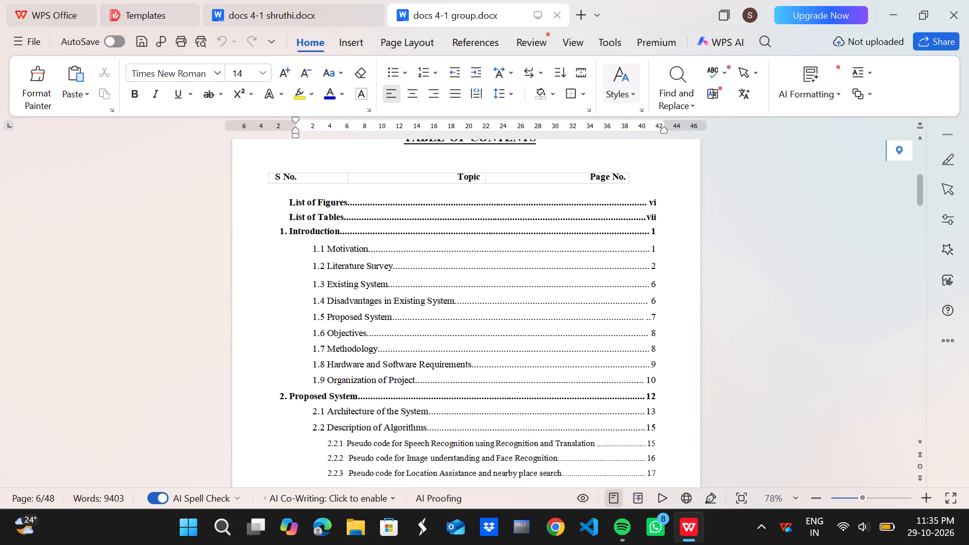
pyautogui.scroll(-3, 650, 312)
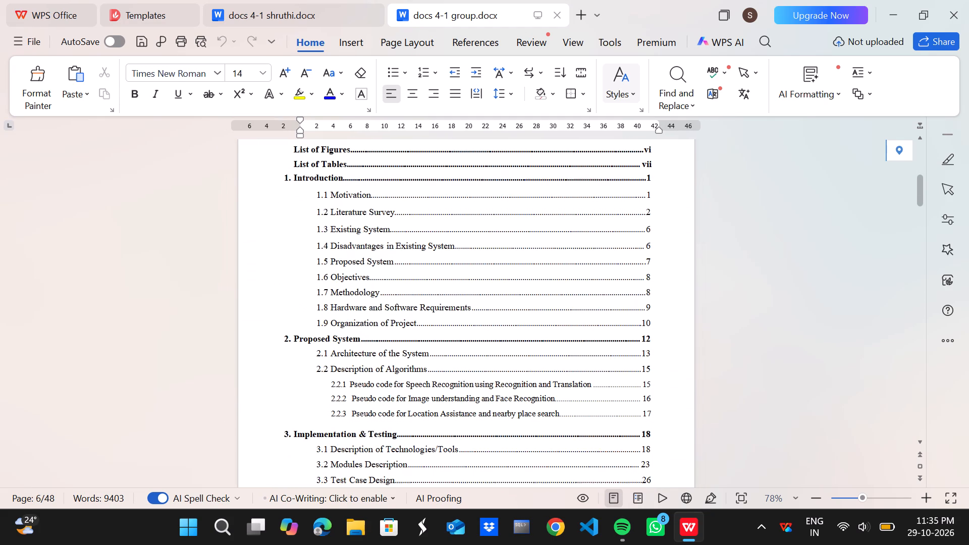
pyautogui.scroll(1, 650, 312)
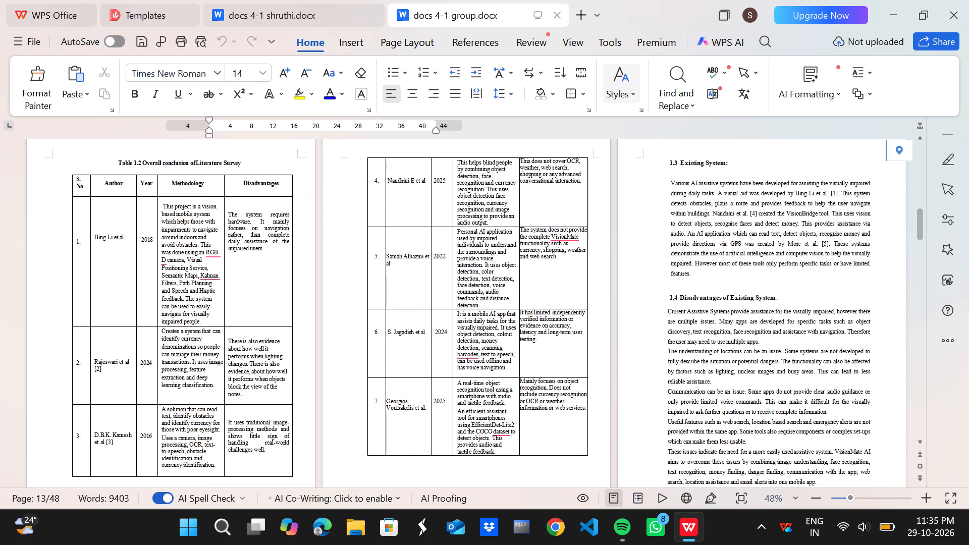
pyautogui.scroll(6, 650, 312)
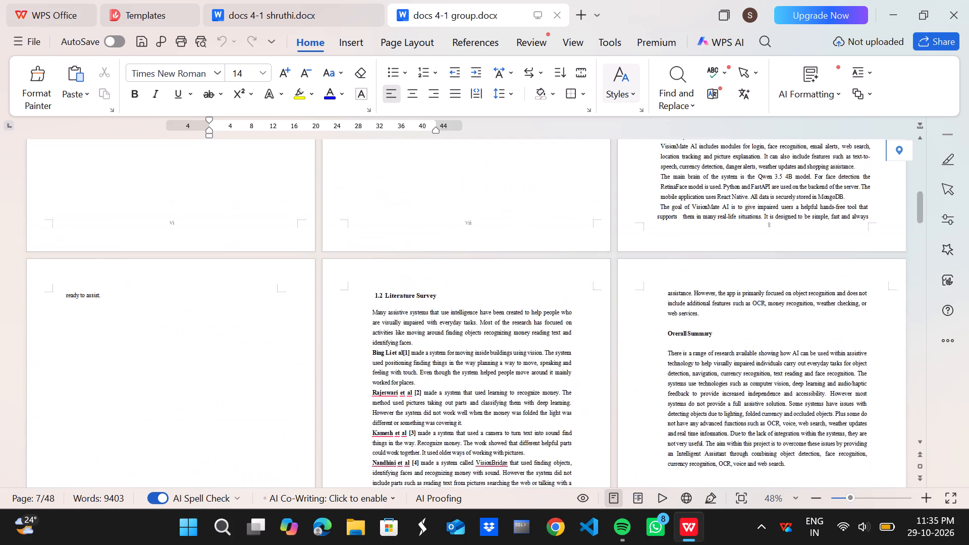
pyautogui.scroll(4, 650, 312)
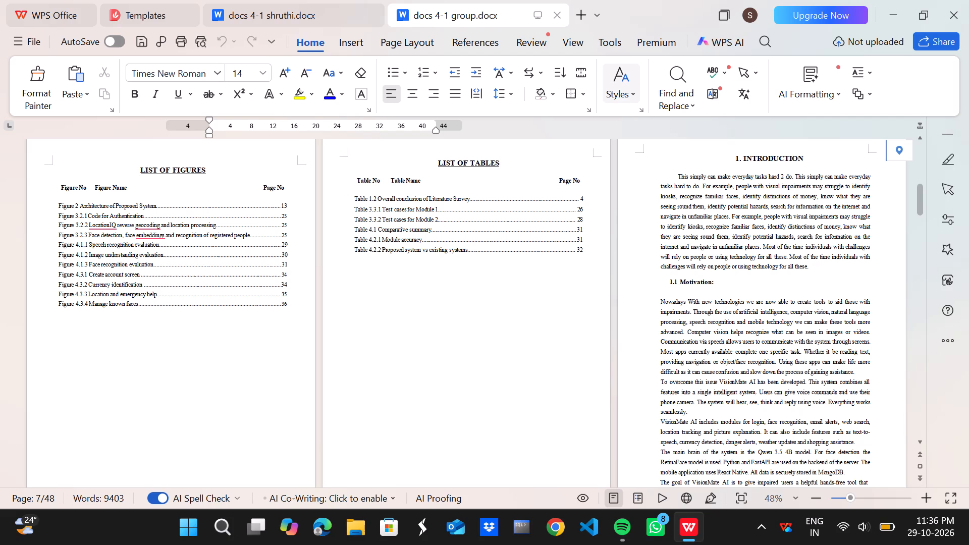
pyautogui.scroll(2, 586, 307)
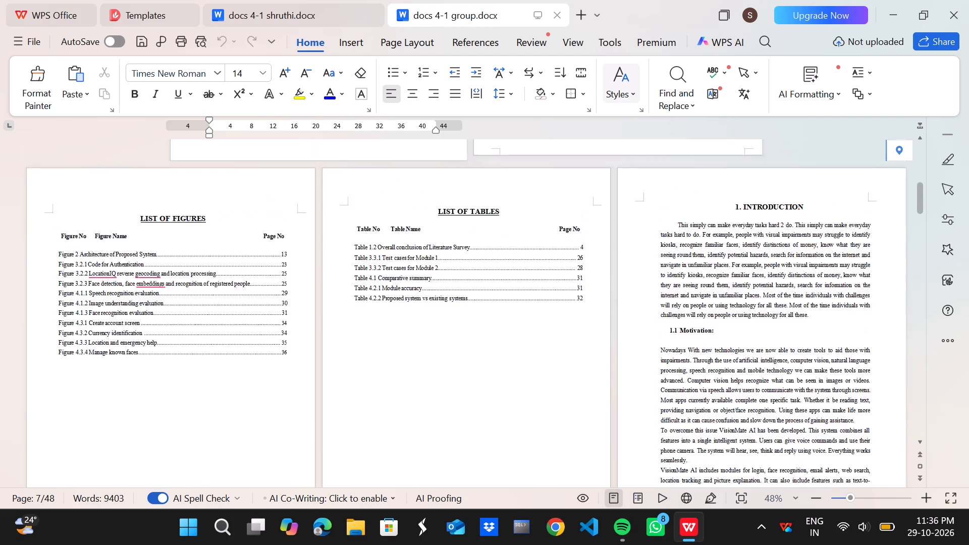
pyautogui.scroll(5, 586, 307)
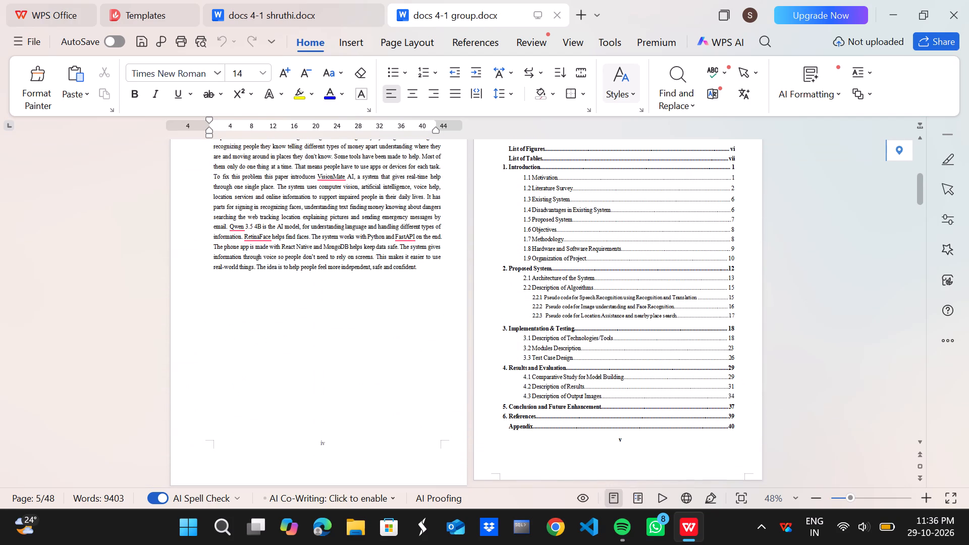
pyautogui.scroll(2, 586, 307)
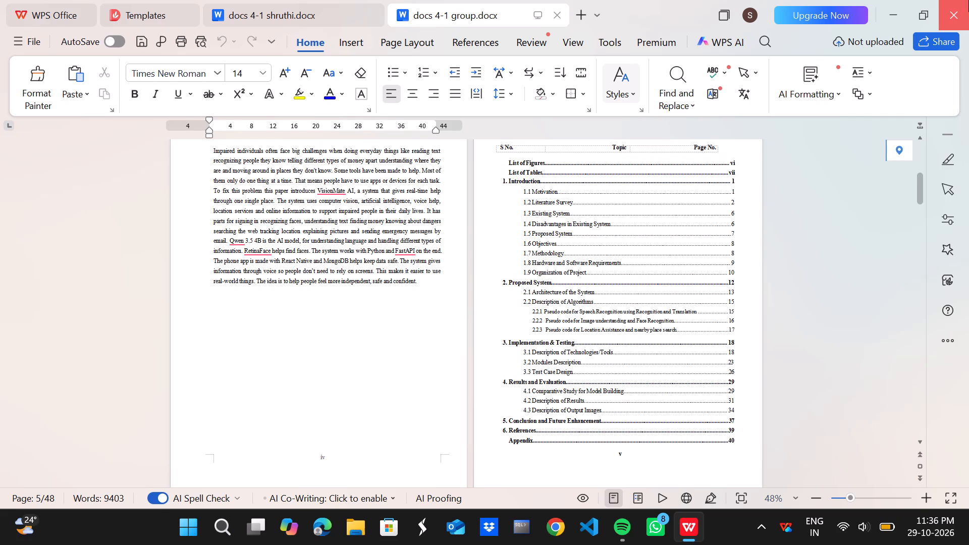
pyautogui.click(558, 13)
# In the docs 4-1 shruthi table of contents, set the page number of 1.2 Literature Survey to 2, and of 1.3 and 1.4 to 6.
pyautogui.scroll(-7, 550, 316)
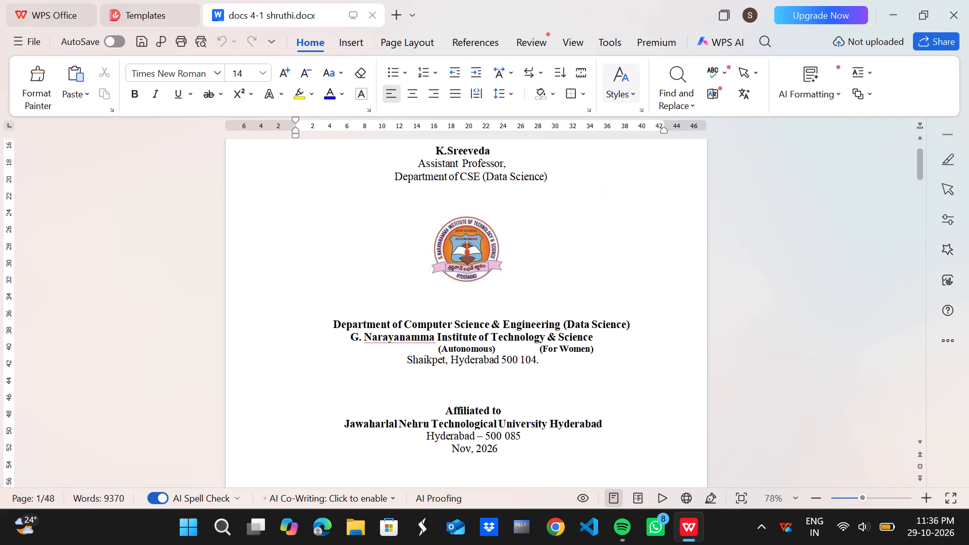
pyautogui.scroll(-6, 550, 316)
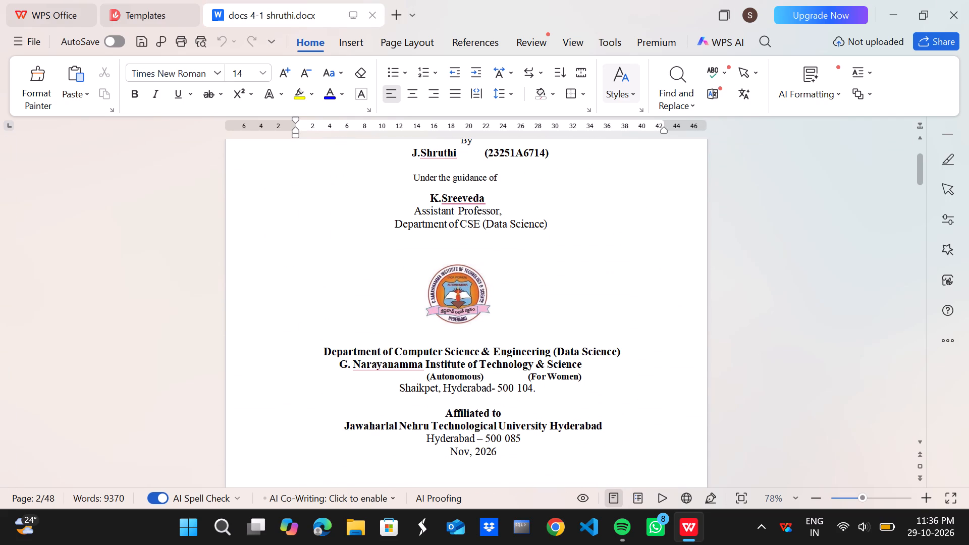
pyautogui.scroll(-8, 550, 316)
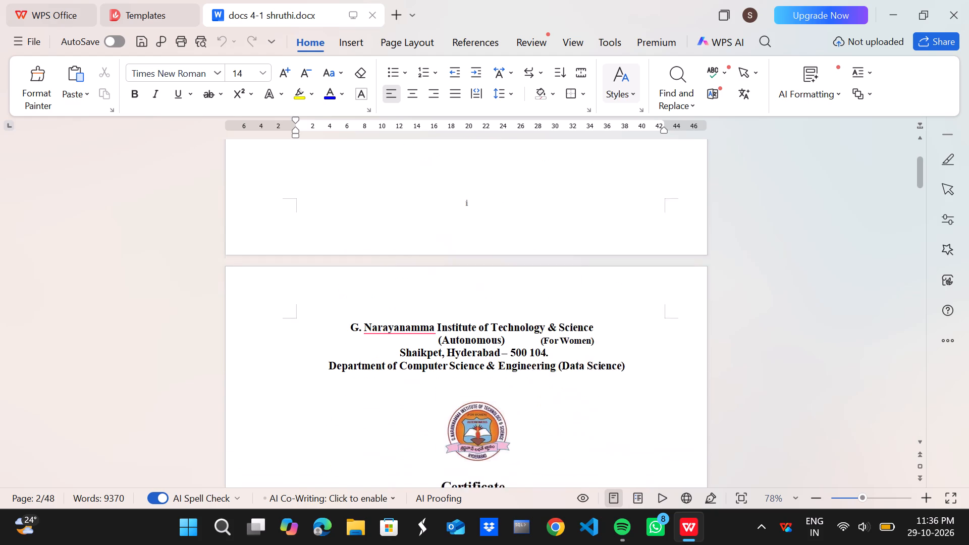
pyautogui.scroll(-12, 550, 316)
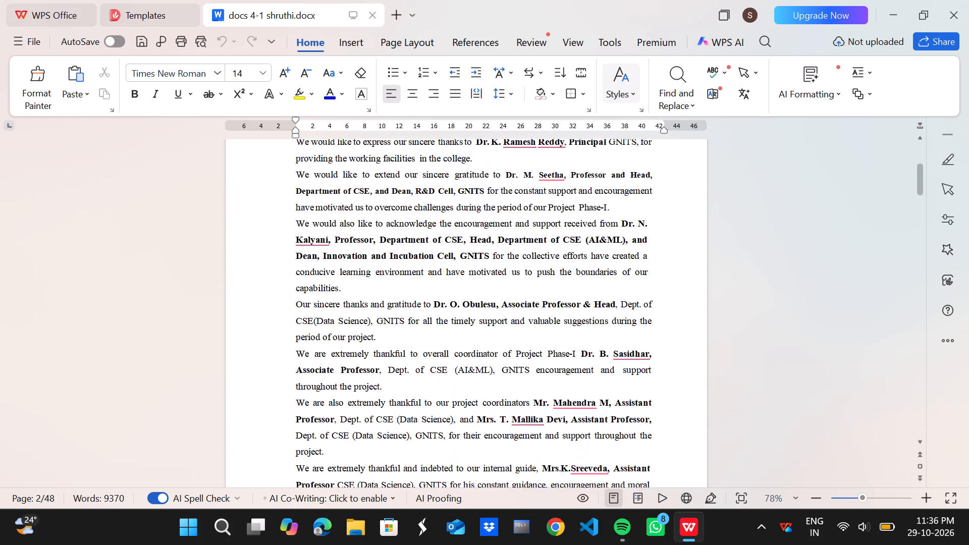
pyautogui.scroll(-4, 550, 316)
pyautogui.scroll(1, 550, 316)
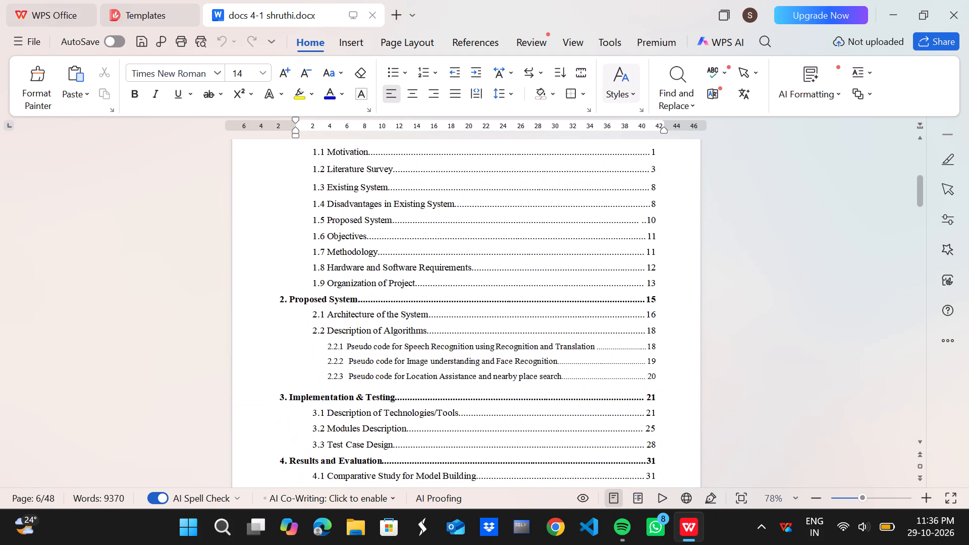
pyautogui.scroll(1, 550, 316)
pyautogui.click(656, 207)
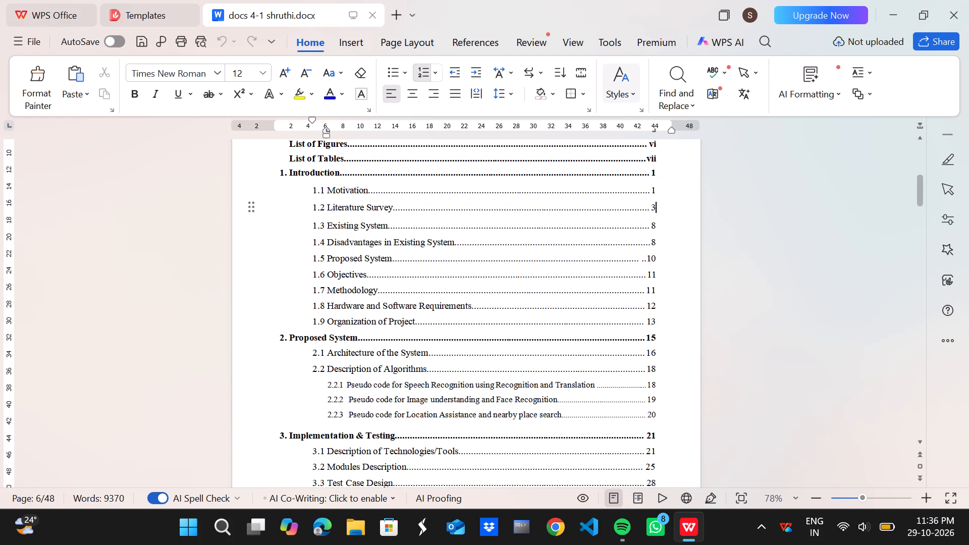
pyautogui.press('BackSpace')
pyautogui.press('2')
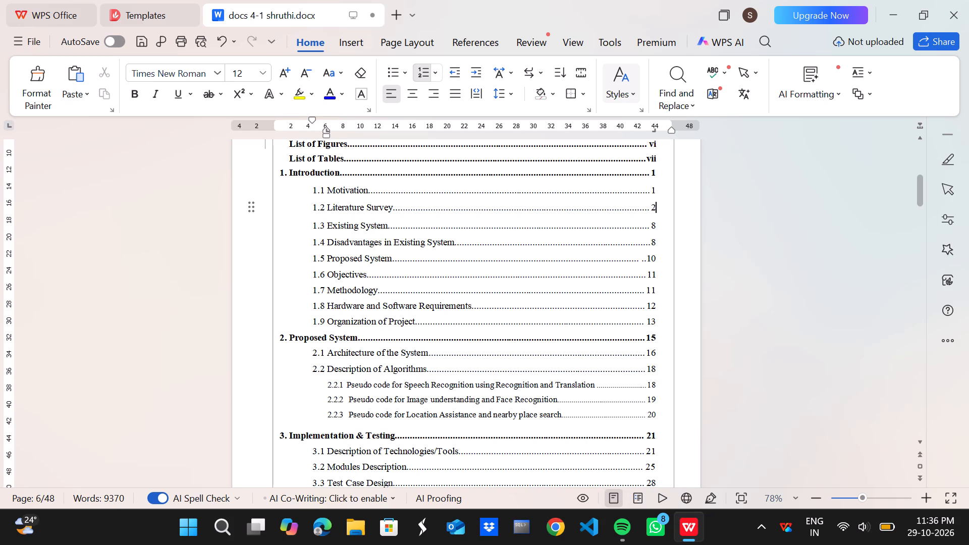
pyautogui.press('Down')
pyautogui.press('BackSpace')
pyautogui.press('6')
pyautogui.press('Down')
pyautogui.press('BackSpace')
pyautogui.press('6')
# Set the contents page number of 1.5 Proposed System to 7, and of 1.6 Objectives and 1.7 Methodology to 8.
pyautogui.press('Down')
pyautogui.press('BackSpace')
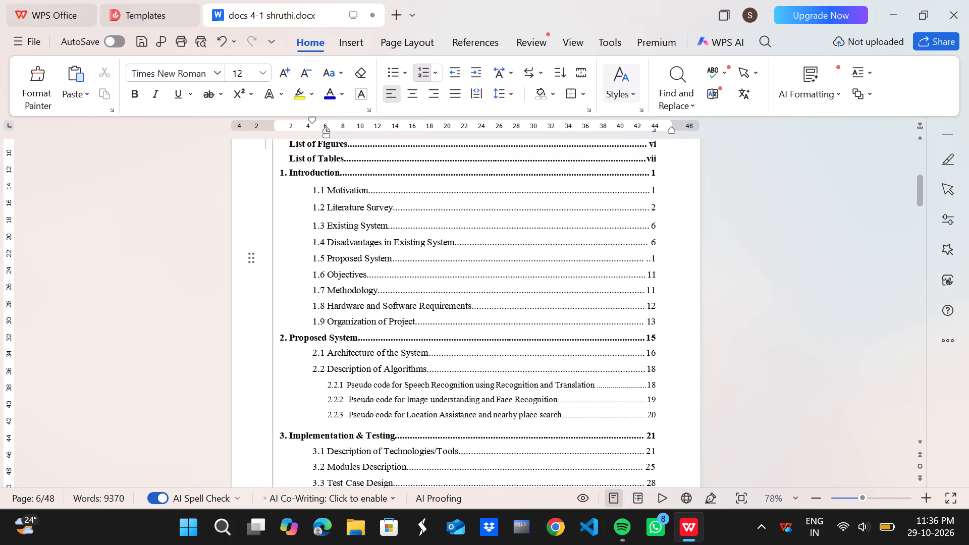
pyautogui.press('7')
pyautogui.press('Down')
pyautogui.press('BackSpace')
pyautogui.press('8')
pyautogui.press('Down')
pyautogui.press('BackSpace')
pyautogui.press('8')
pyautogui.press('BackSpace')
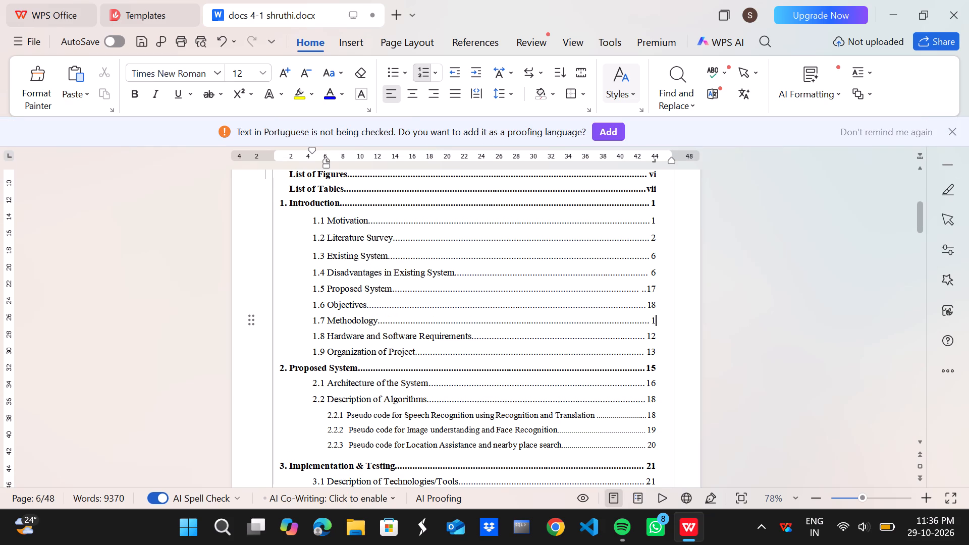
pyautogui.click(651, 289)
pyautogui.press('BackSpace')
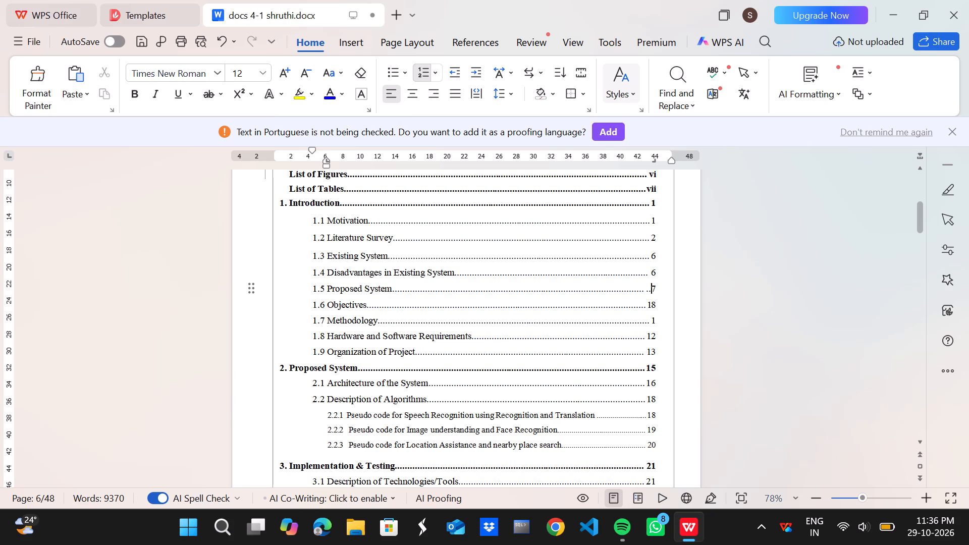
pyautogui.click(651, 304)
pyautogui.press('BackSpace')
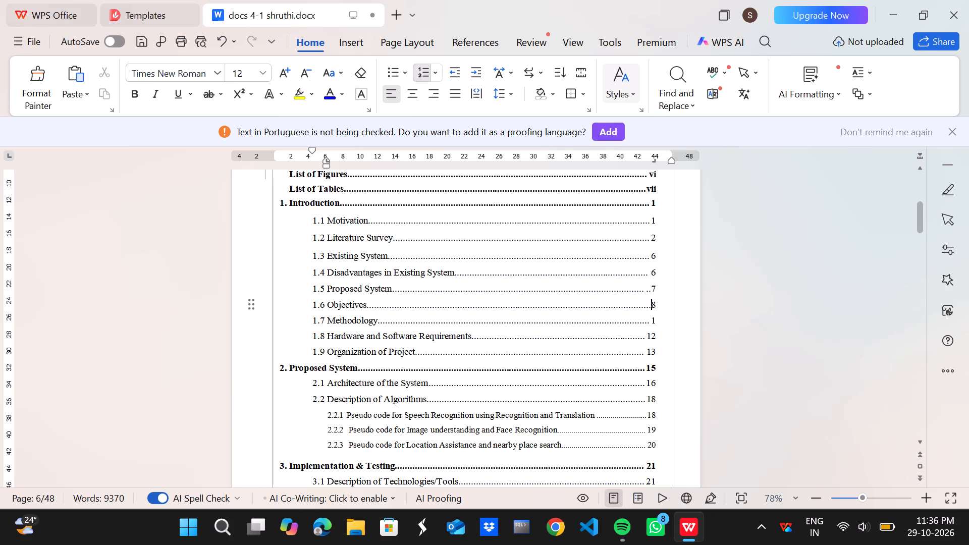
pyautogui.click(656, 320)
pyautogui.press('BackSpace')
pyautogui.press('8')
# Set the contents page number of 1.8 Hardware and Software Requirements to 9 and of 1.9 Organization of Project to 10.
pyautogui.press('Down')
pyautogui.press('BackSpace')
pyautogui.press('BackSpace')
pyautogui.press('9')
pyautogui.press('Down')
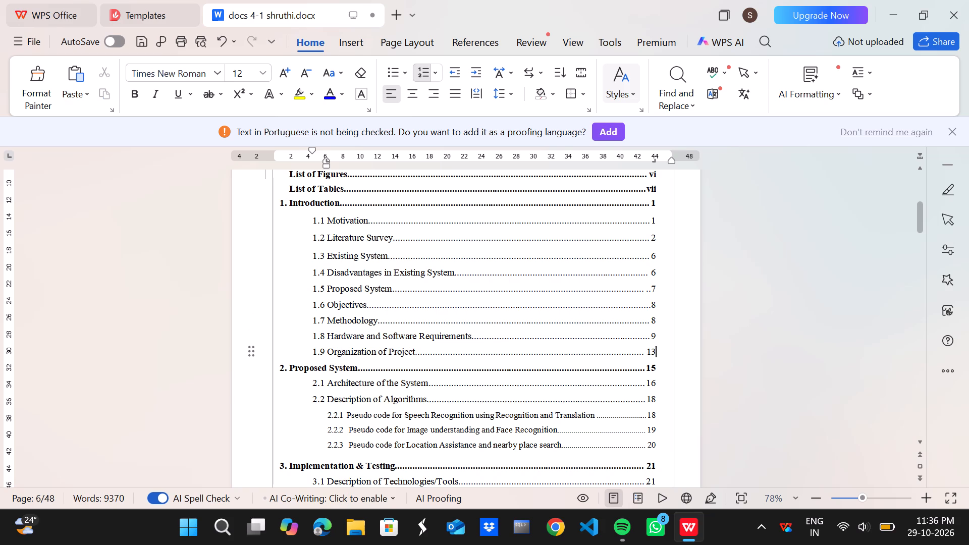
pyautogui.press('BackSpace')
pyautogui.press('BackSpace')
pyautogui.write('10')
# Set the contents page number of 2. Proposed System to 12, of 2.1 to 13 and of 2.2 to 15.
pyautogui.press('Down')
pyautogui.press('BackSpace')
pyautogui.press('2')
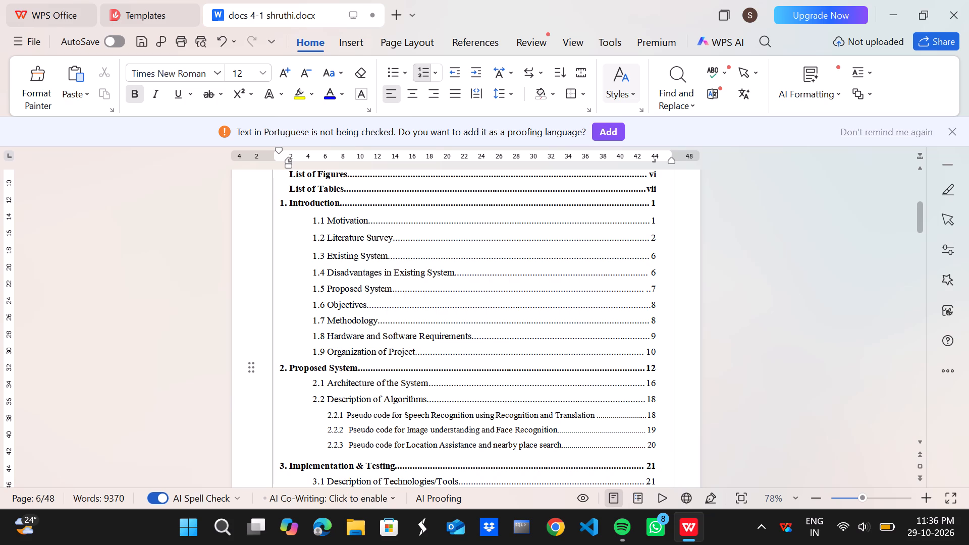
pyautogui.press('Down')
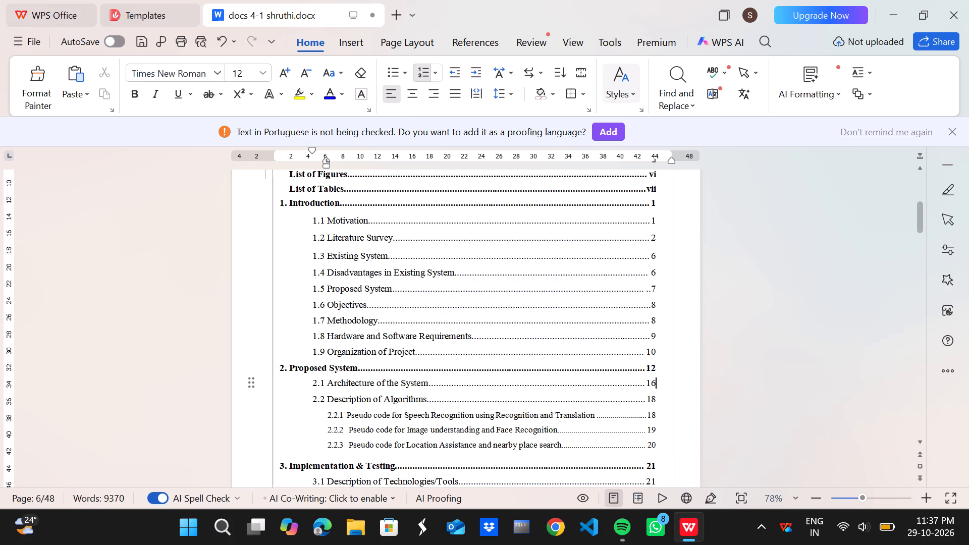
pyautogui.press('BackSpace')
pyautogui.press('3')
pyautogui.press('Down')
pyautogui.press('BackSpace')
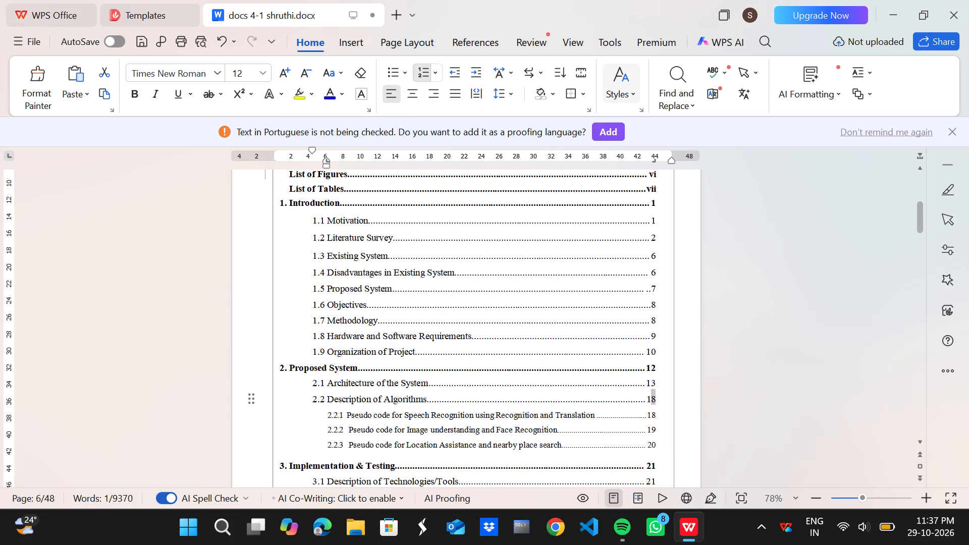
pyautogui.press('5')
# Set the contents page numbers of the pseudo code entries: 2.2.1 to 15, 2.2.2 to 16 and 2.2.3 to 17.
pyautogui.press('Down')
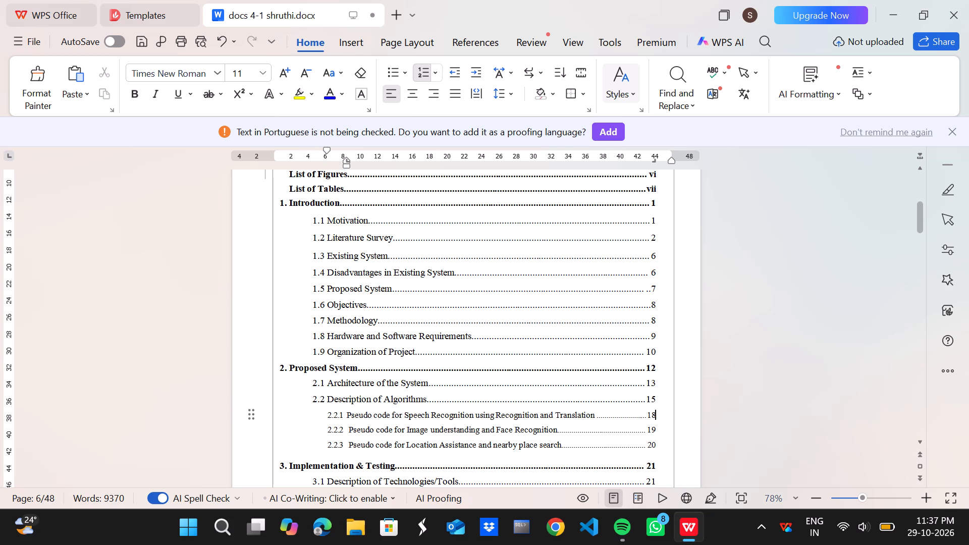
pyautogui.press('BackSpace')
pyautogui.press('5')
pyautogui.press('Down')
pyautogui.press('BackSpace')
pyautogui.press('6')
pyautogui.press('Down')
pyautogui.press('BackSpace')
pyautogui.press('7')
pyautogui.press('BackSpace')
pyautogui.press('BackSpace')
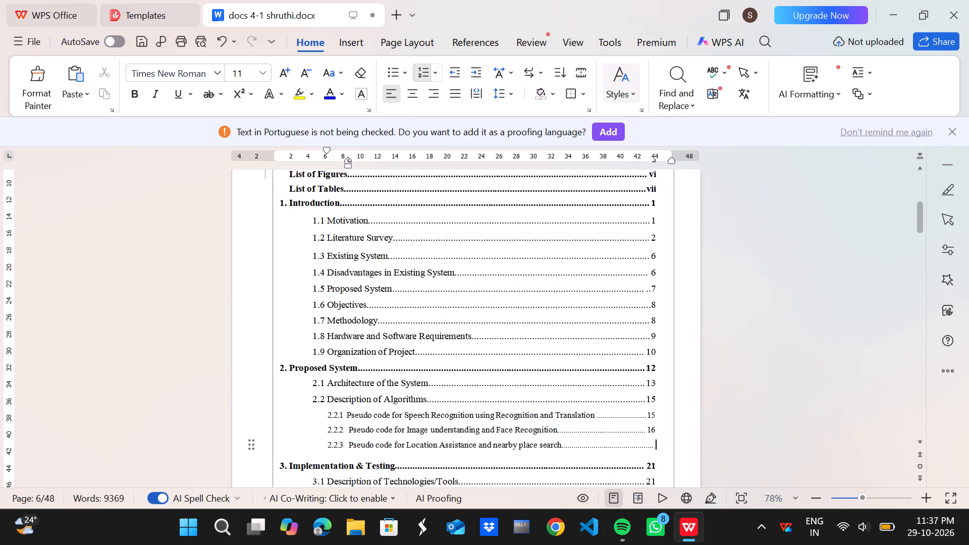
pyautogui.write('17')
# Set the contents page number of 3. Implementation & Testing and of 3.1 Description of Technologies/Tools to 18.
pyautogui.scroll(-3, 662, 368)
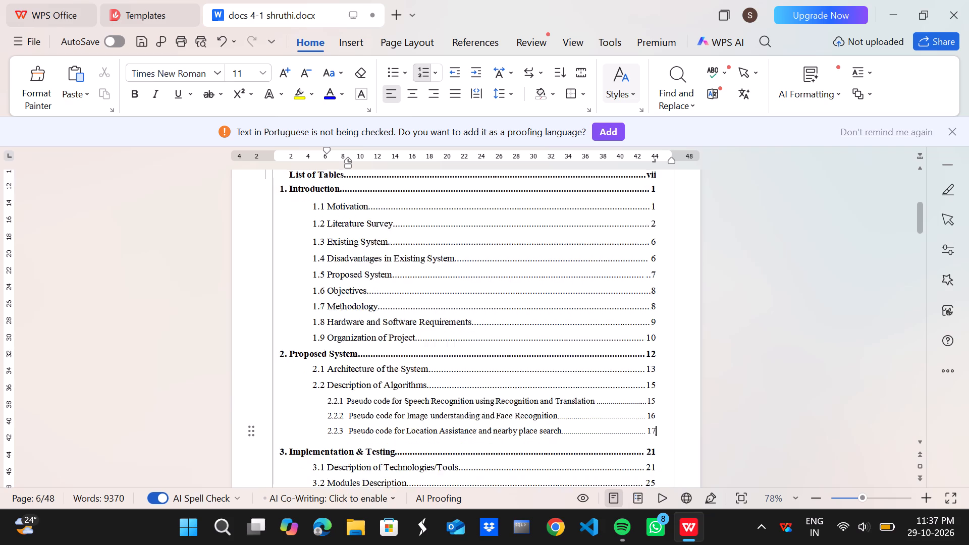
pyautogui.scroll(-1, 662, 368)
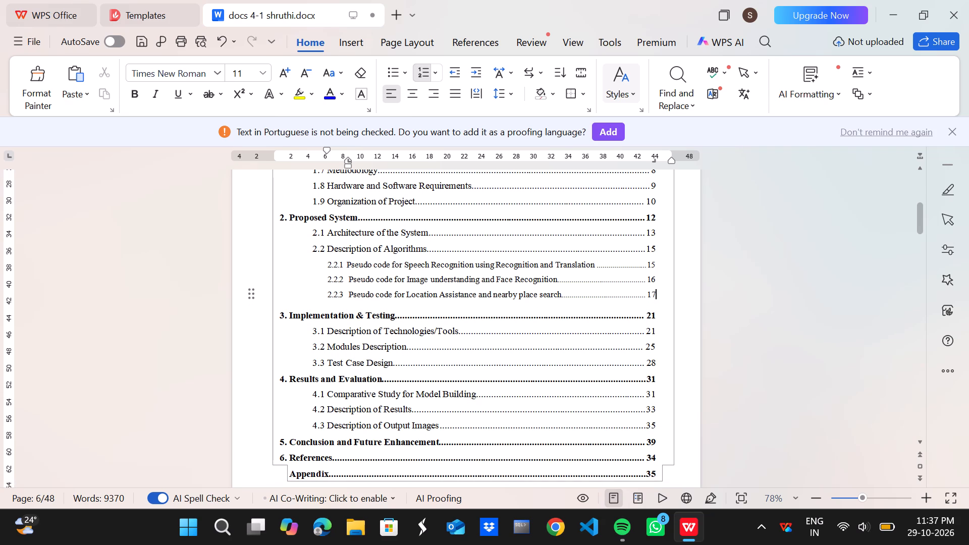
pyautogui.click(655, 316)
pyautogui.press('BackSpace')
pyautogui.press('BackSpace')
pyautogui.write('18')
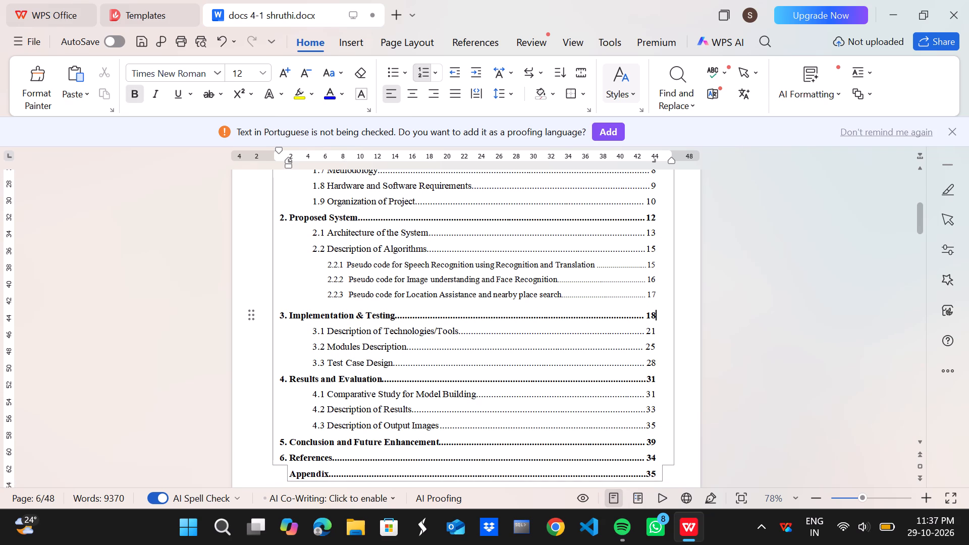
pyautogui.press('Down')
pyautogui.press('BackSpace')
pyautogui.press('BackSpace')
pyautogui.write('18')
# Set the contents page number of 3.2 Modules Description to 23 and of 3.3 Test Case Design to 26.
pyautogui.press('Down')
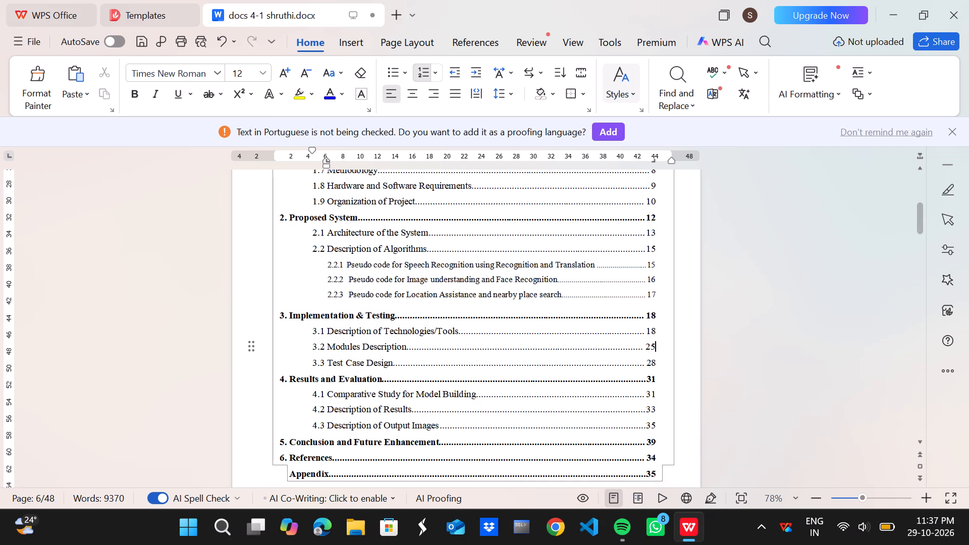
pyautogui.press('BackSpace')
pyautogui.press('3')
pyautogui.press('Down')
pyautogui.press('BackSpace')
pyautogui.press('6')
# Set the contents page number of 4. Results and Evaluation and of 4.1 Comparative Study for Model Building to 29.
pyautogui.press('Down')
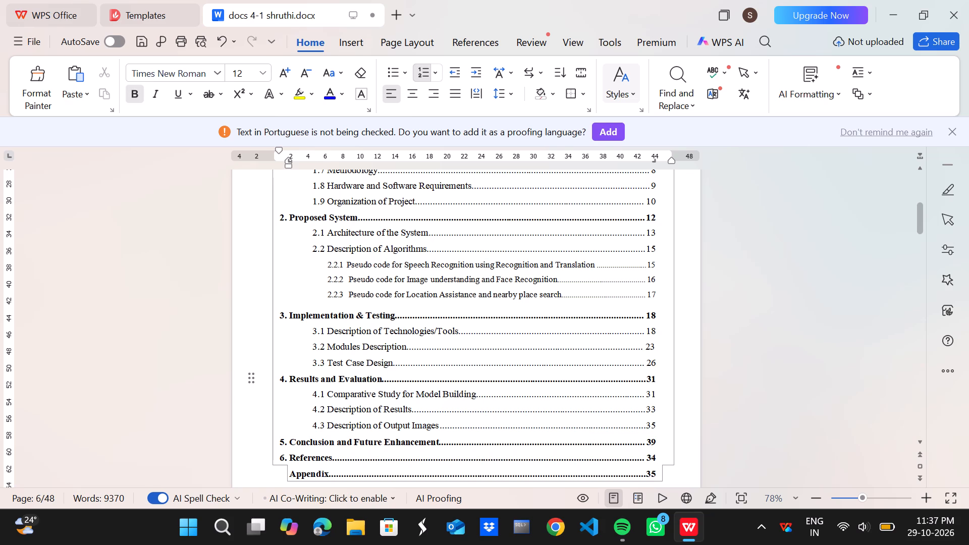
pyautogui.press('BackSpace')
pyautogui.press('BackSpace')
pyautogui.write('29')
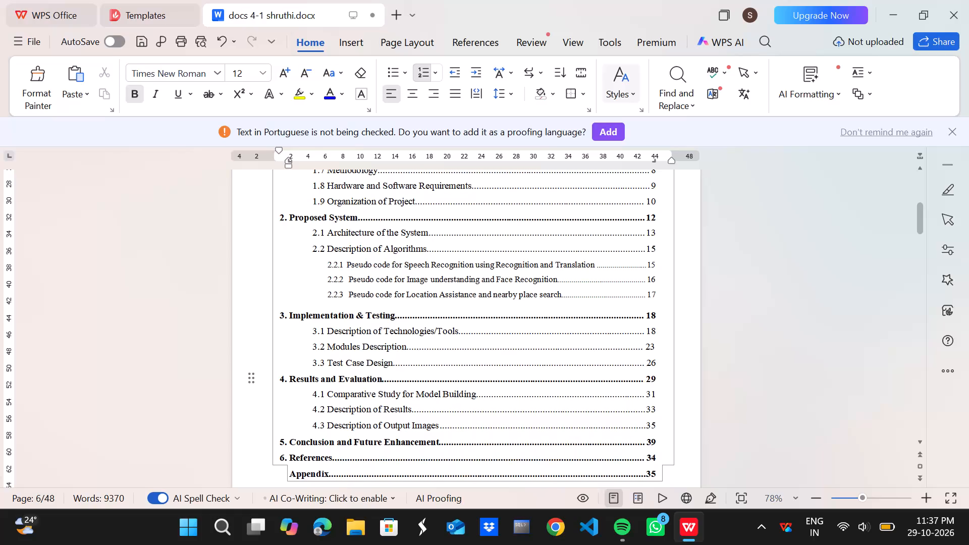
pyautogui.press('Down')
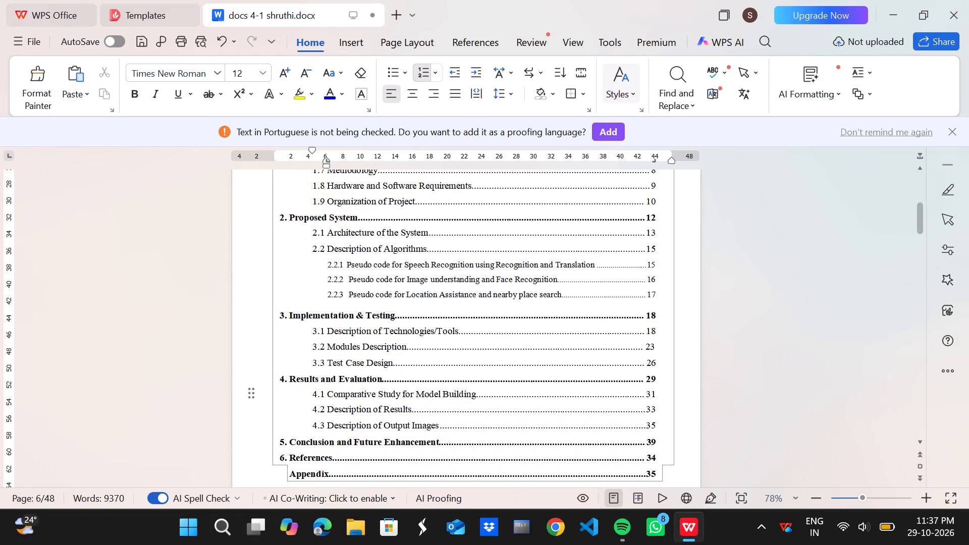
pyautogui.press('BackSpace')
pyautogui.press('BackSpace')
pyautogui.write('29')
# Set the contents page number of 4.2 Description of Results to 31, 4.3 Description of Output Images to 34, and 5. Conclusion and Future Enhancement to 37.
pyautogui.press('Down')
pyautogui.press('BackSpace')
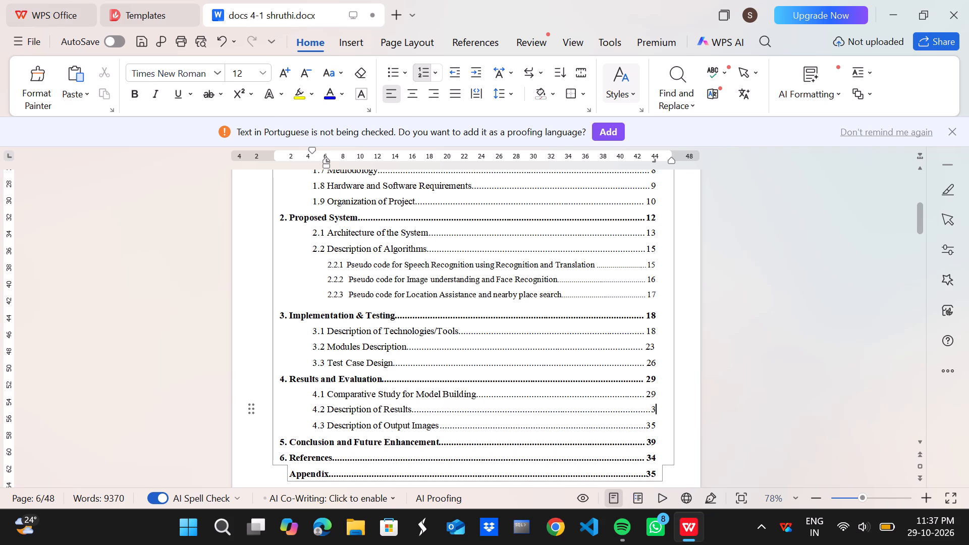
pyautogui.press('1')
pyautogui.press('Down')
pyautogui.press('BackSpace')
pyautogui.press('4')
pyautogui.press('Down')
pyautogui.press('BackSpace')
pyautogui.press('7')
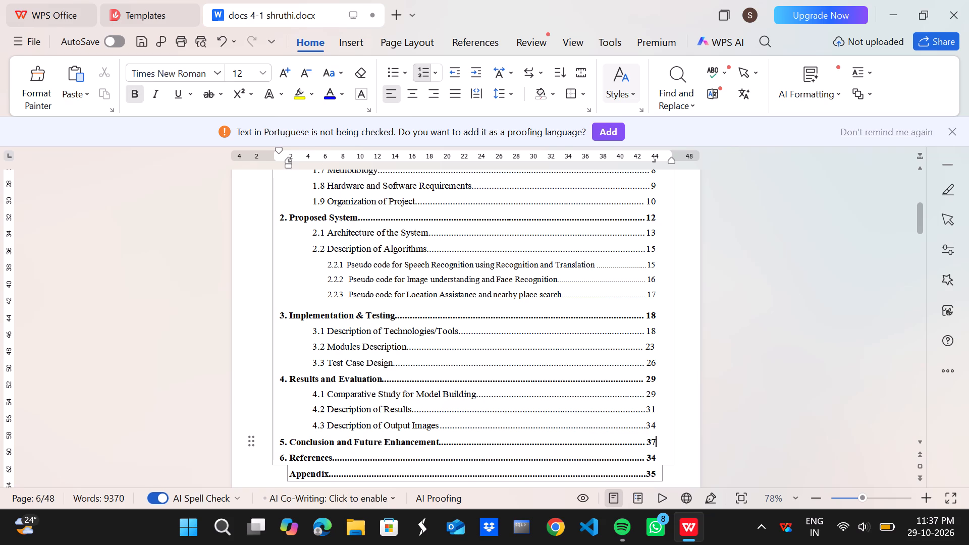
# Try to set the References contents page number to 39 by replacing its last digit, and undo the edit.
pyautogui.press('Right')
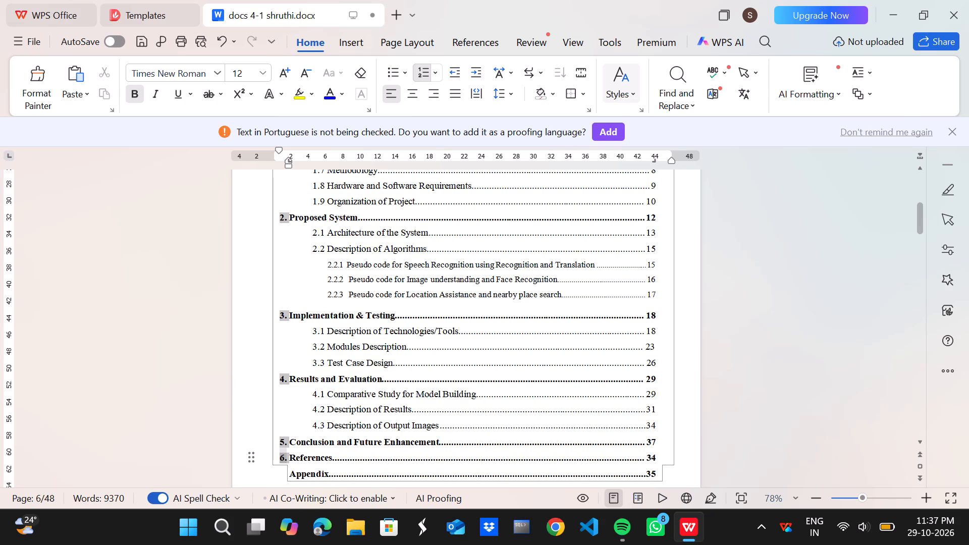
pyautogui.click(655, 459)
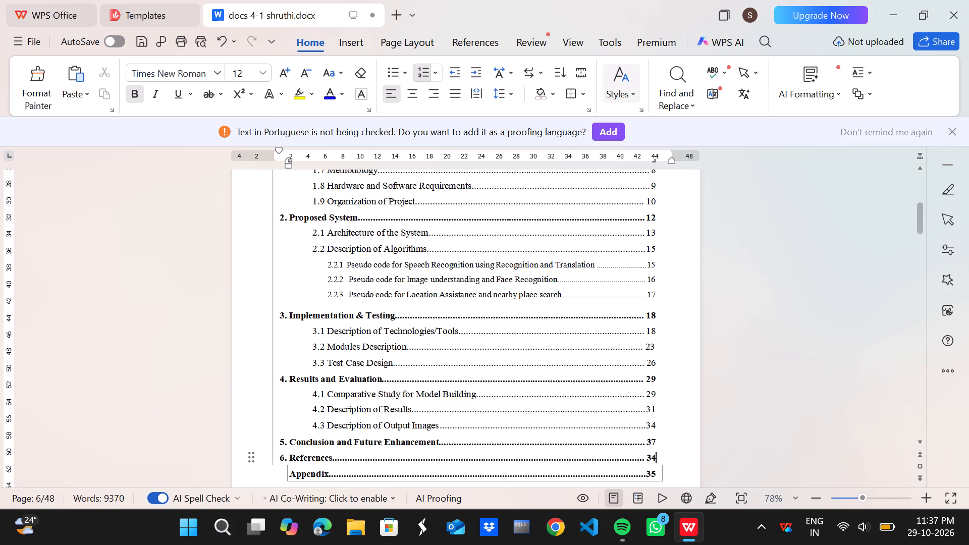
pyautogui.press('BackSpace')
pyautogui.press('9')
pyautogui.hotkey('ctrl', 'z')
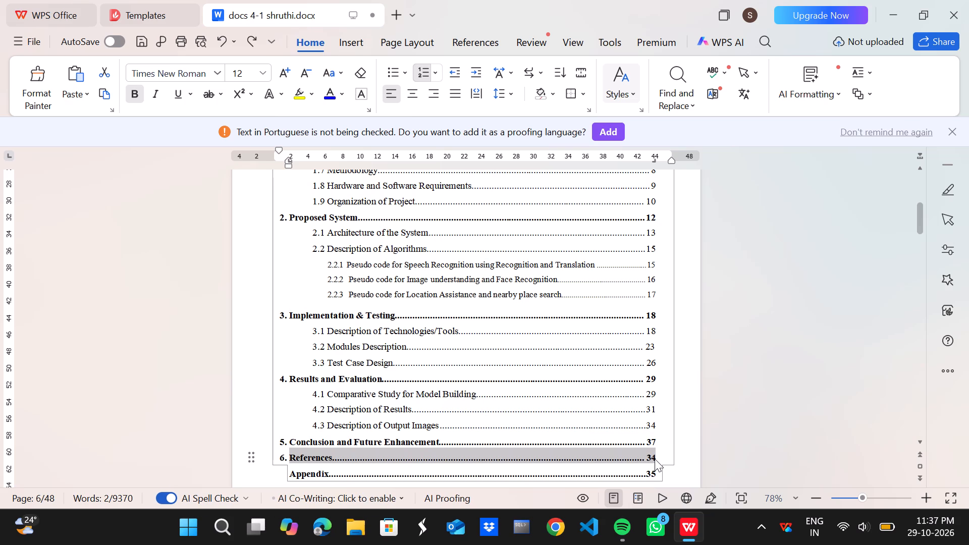
# Rebuild the References contents line by copying its title and dot leader, clearing the line, pasting them back and adding page number 39.
pyautogui.click(293, 457)
pyautogui.moveTo(290, 454); pyautogui.dragTo(569, 457)
pyautogui.moveTo(569, 457); pyautogui.dragTo(582, 457)
pyautogui.hotkey('ctrl', 'c')
pyautogui.press('BackSpace')
pyautogui.press('Right')
pyautogui.press('Right')
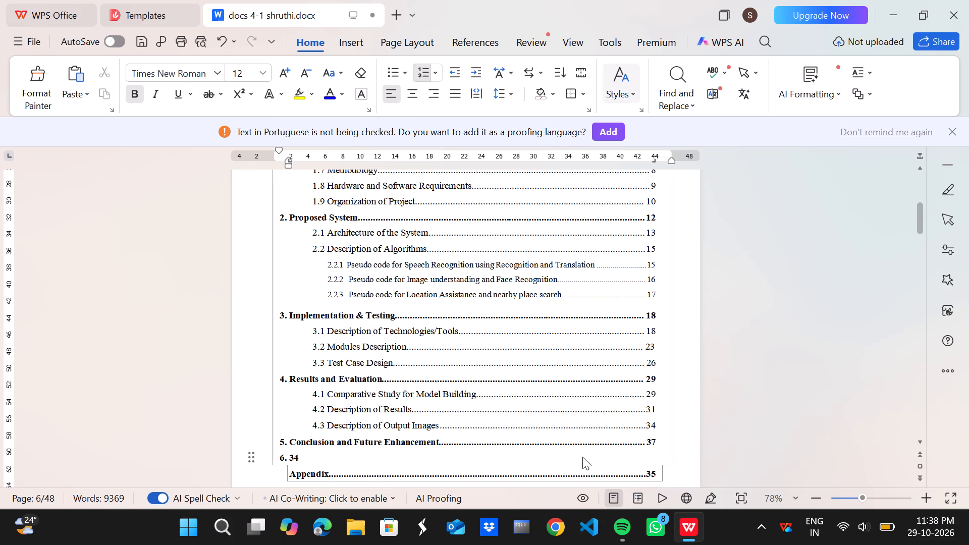
pyautogui.press('BackSpace')
pyautogui.press('BackSpace')
pyautogui.hotkey('ctrl', 'v')
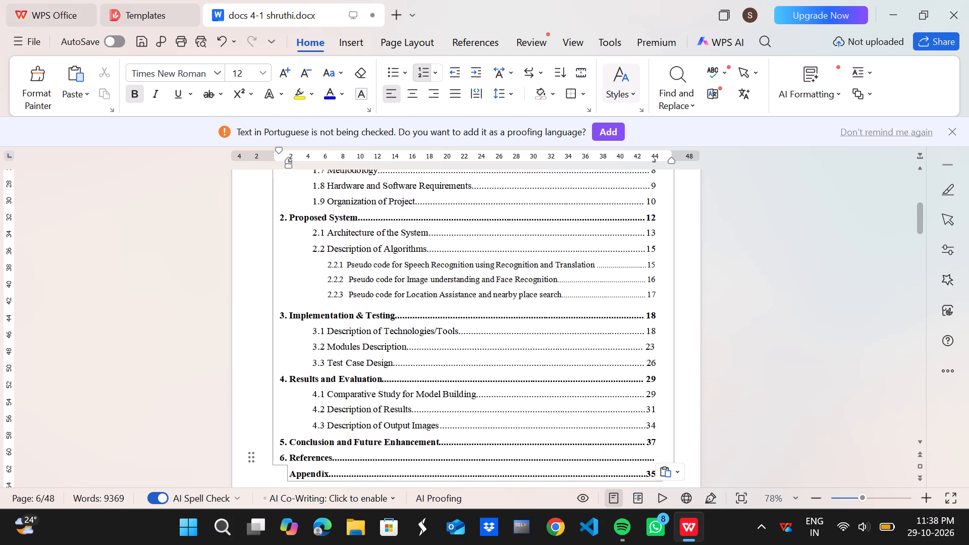
pyautogui.write('39')
# Set the Appendix contents page number to 40 and save the document.
pyautogui.press('Down')
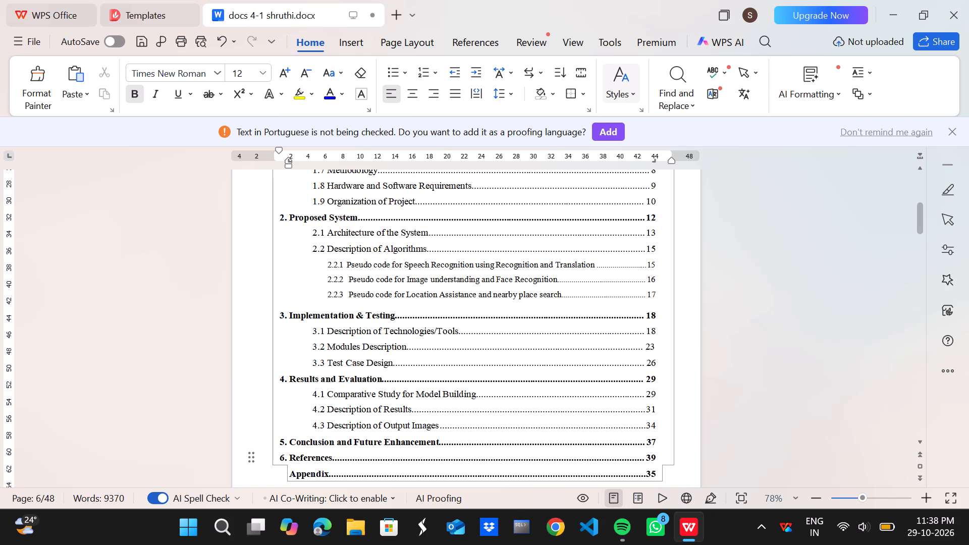
pyautogui.press('BackSpace')
pyautogui.press('BackSpace')
pyautogui.write('40')
pyautogui.hotkey('ctrl', 's')
# Set the List of Figures page numbers to 13 for Figure 2, 23 for Figure 3.2.1, and 25 for Figures 3.2.2 and 3.2.3.
pyautogui.scroll(-5, 838, 409)
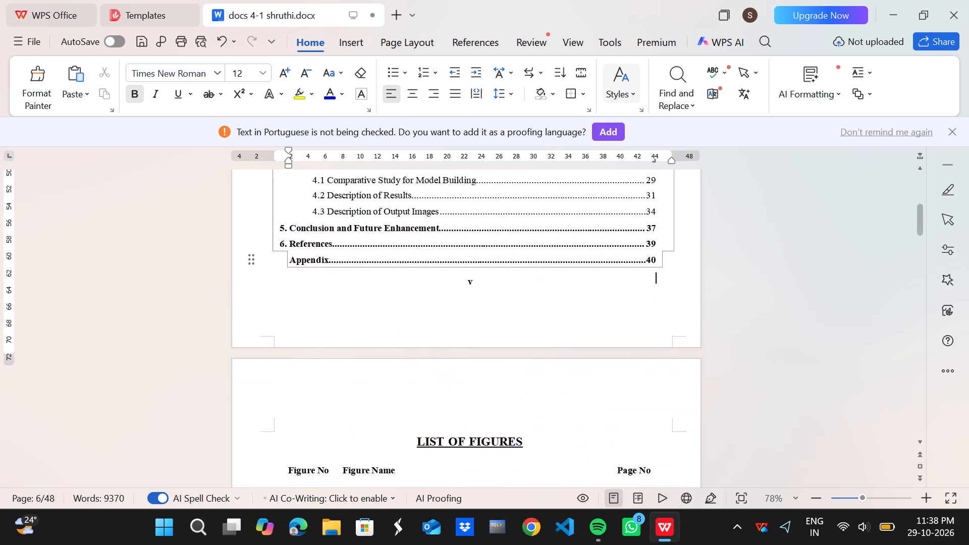
pyautogui.scroll(-3, 838, 409)
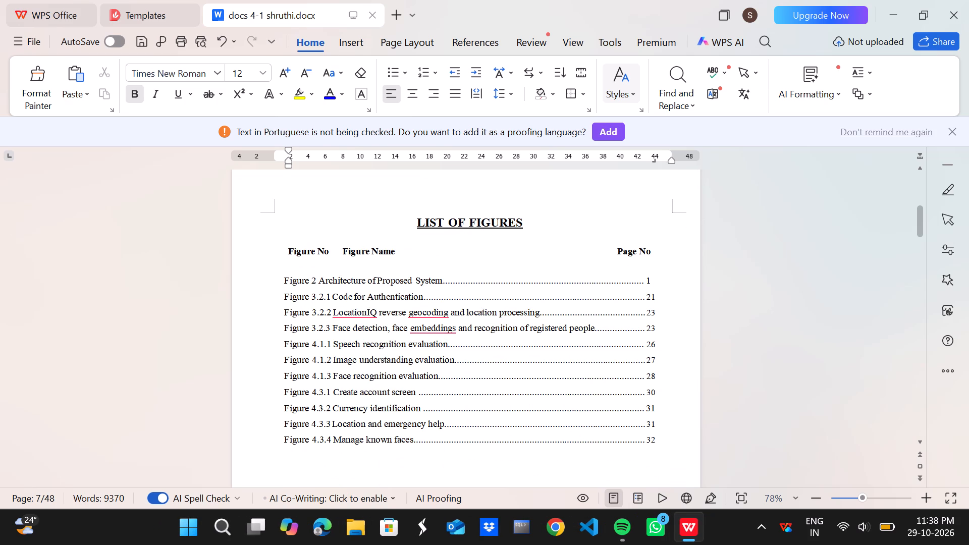
pyautogui.click(654, 281)
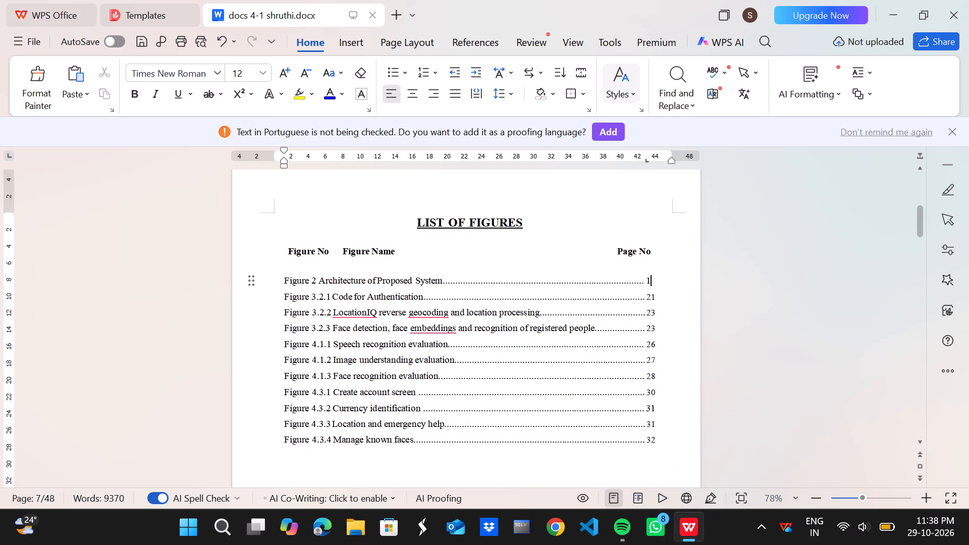
pyautogui.press('3')
pyautogui.press('Down')
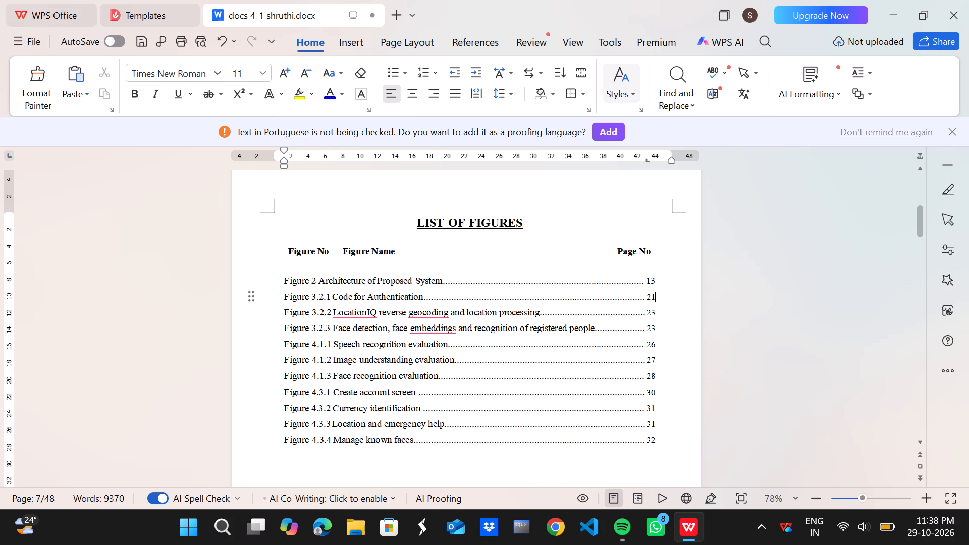
pyautogui.press('BackSpace')
pyautogui.press('3')
pyautogui.press('Down')
pyautogui.press('BackSpace')
pyautogui.press('5')
pyautogui.press('Down')
pyautogui.press('BackSpace')
pyautogui.press('5')
# Set the List of Figures page numbers to 29 for Figure 4.1.1, 30 for Figure 4.1.2 and 31 for Figure 4.1.3.
pyautogui.press('Down')
pyautogui.press('BackSpace')
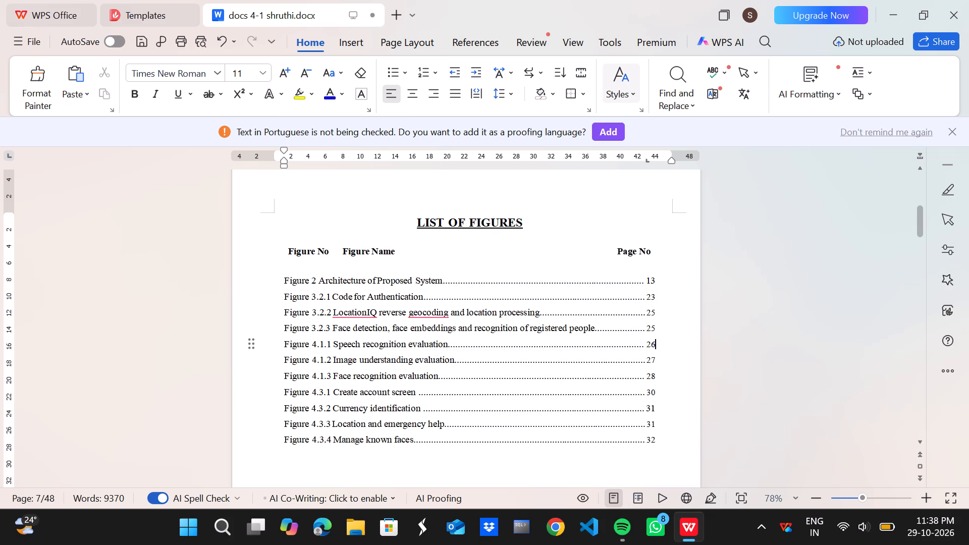
pyautogui.press('9')
pyautogui.press('Down')
pyautogui.press('BackSpace')
pyautogui.press('BackSpace')
pyautogui.write('30')
pyautogui.press('Down')
pyautogui.press('BackSpace')
pyautogui.press('BackSpace')
pyautogui.write('31')
# Set the page numbers of Figures 4.3.1 and 4.3.2 to 34, Figure 4.3.3 to 35 and Figure 4.3.4 to 36, and save the document.
pyautogui.press('Down')
pyautogui.press('BackSpace')
pyautogui.press('4')
pyautogui.press('Down')
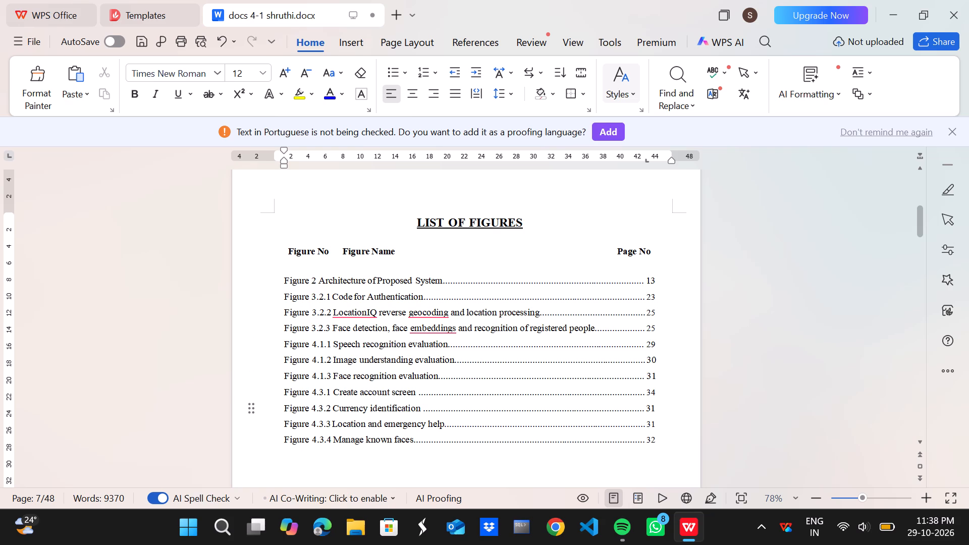
pyautogui.press('BackSpace')
pyautogui.press('4')
pyautogui.press('Down')
pyautogui.press('BackSpace')
pyautogui.press('5')
pyautogui.press('Down')
pyautogui.press('BackSpace')
pyautogui.press('6')
pyautogui.scroll(-5, 654, 281)
pyautogui.hotkey('ctrl', 's')
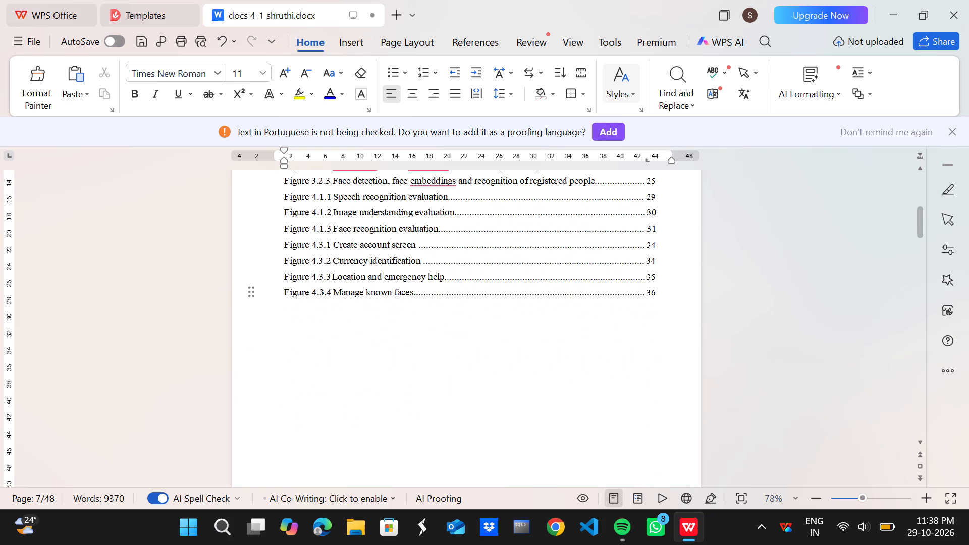
# Set the List of Tables page numbers to 26 for Table 3.3.1 and 28 for Table 3.3.2.
pyautogui.scroll(-3, 654, 281)
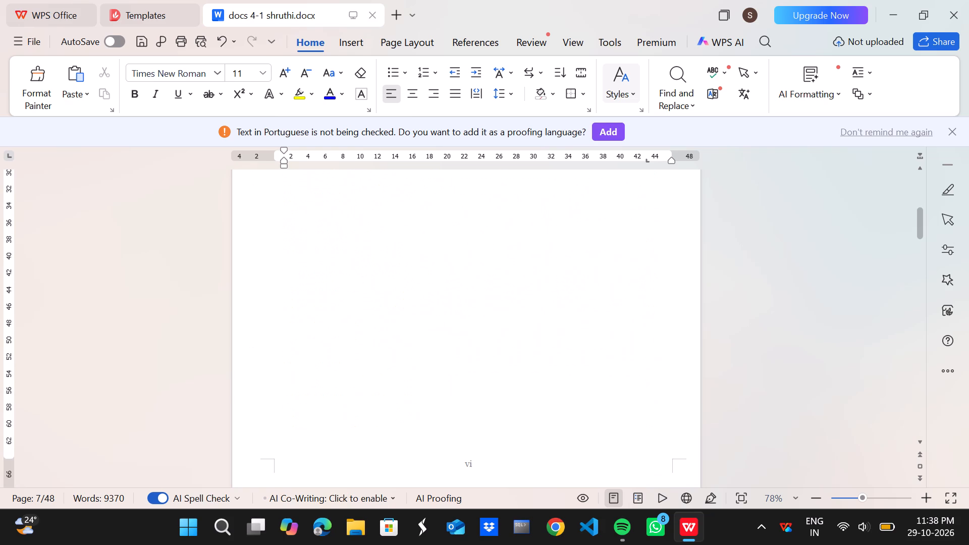
pyautogui.scroll(-6, 654, 281)
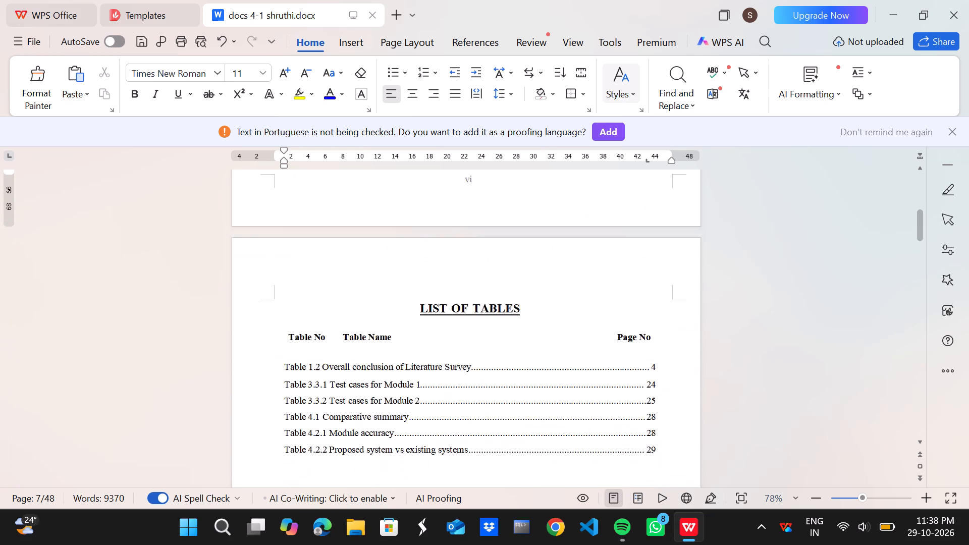
pyautogui.scroll(-1, 654, 281)
pyautogui.click(655, 317)
pyautogui.press('BackSpace')
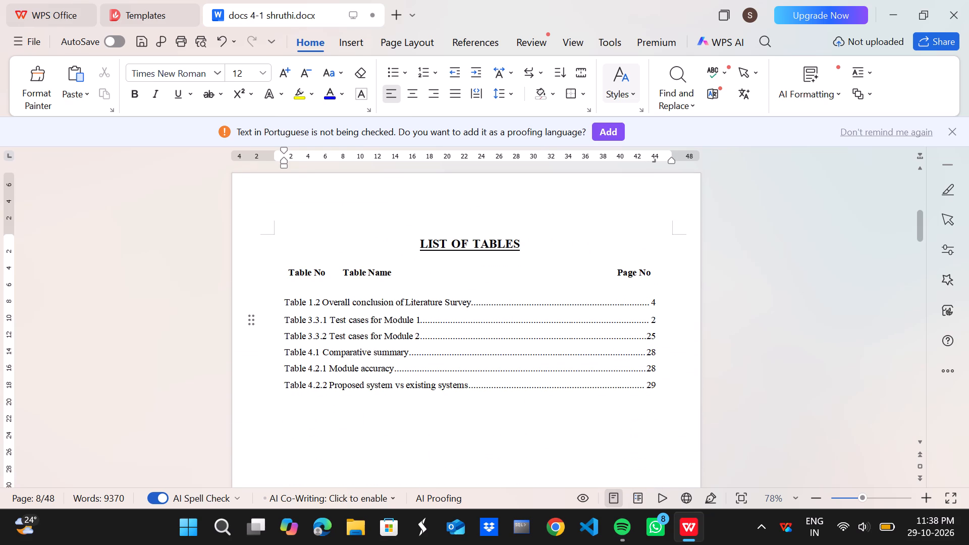
pyautogui.press('6')
pyautogui.press('Down')
pyautogui.press('BackSpace')
pyautogui.press('8')
# Set the List of Tables page numbers to 31 for Tables 4.1 and 4.2.1 and 32 for Table 4.2.2, and save the document.
pyautogui.press('Down')
pyautogui.press('BackSpace')
pyautogui.press('BackSpace')
pyautogui.write('31')
pyautogui.press('Down')
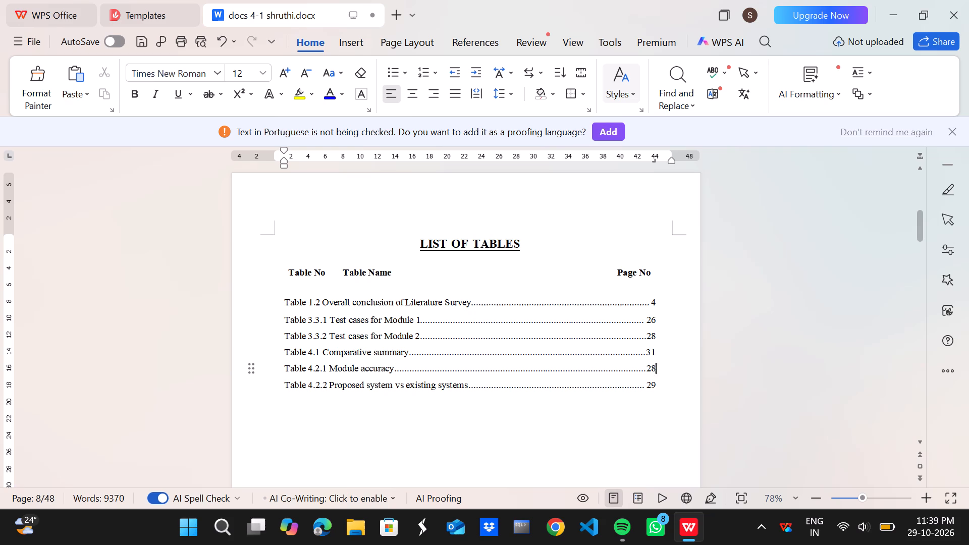
pyautogui.press('BackSpace')
pyautogui.press('BackSpace')
pyautogui.write('31')
pyautogui.press('Down')
pyautogui.press('BackSpace')
pyautogui.press('BackSpace')
pyautogui.write('32')
pyautogui.hotkey('ctrl', 's')
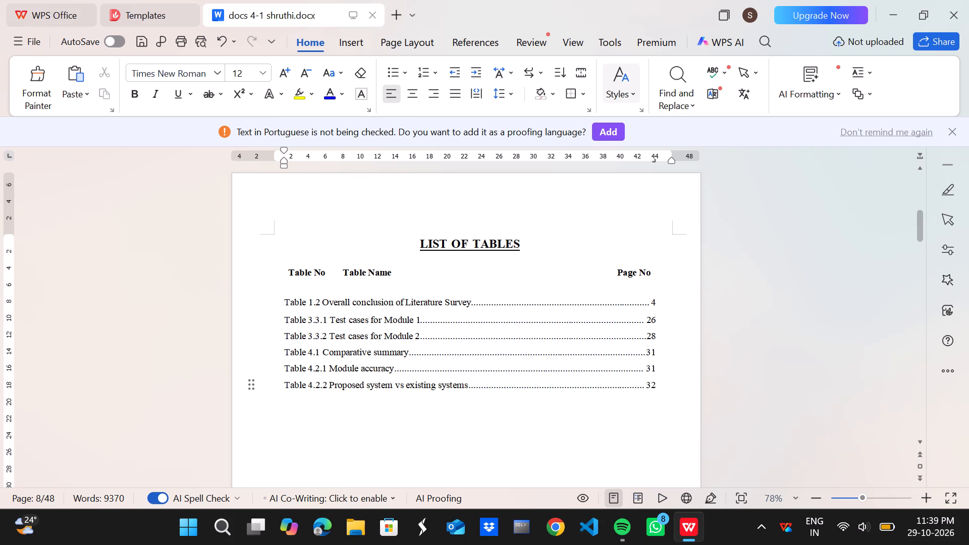
pyautogui.hotkey('ctrl', 's')
# Review the front matter from the List of Figures back through the contents, acknowledgements, certificate and title pages to the cover.
pyautogui.scroll(10, 655, 317)
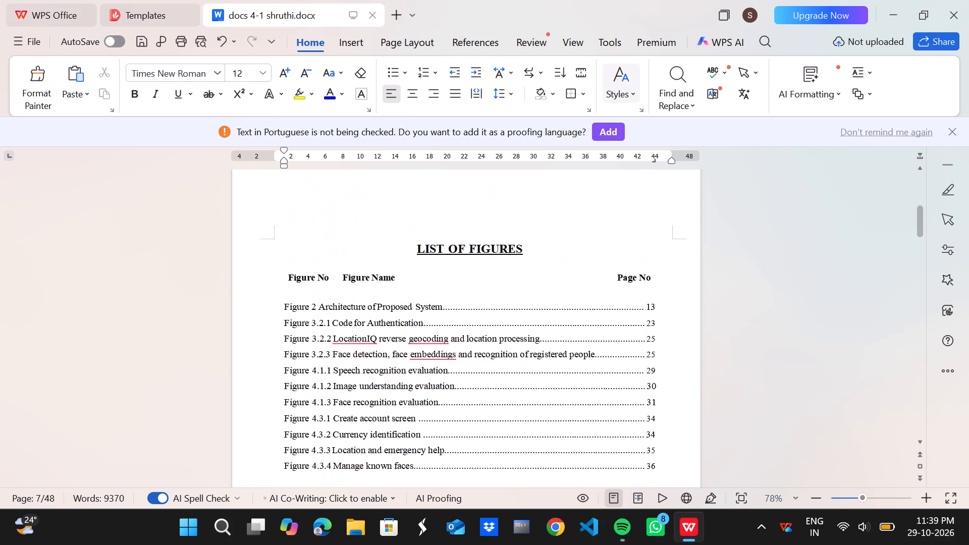
pyautogui.scroll(8, 655, 317)
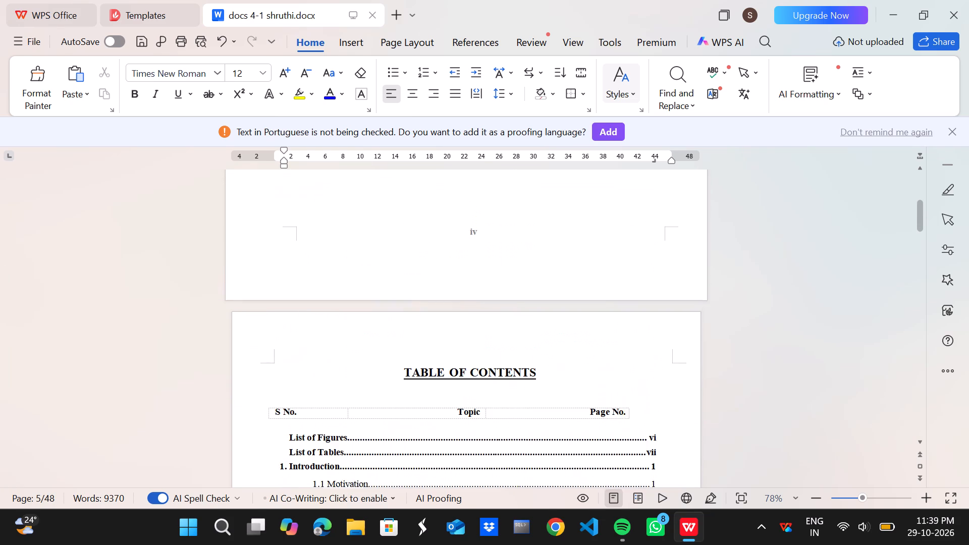
pyautogui.scroll(7, 655, 317)
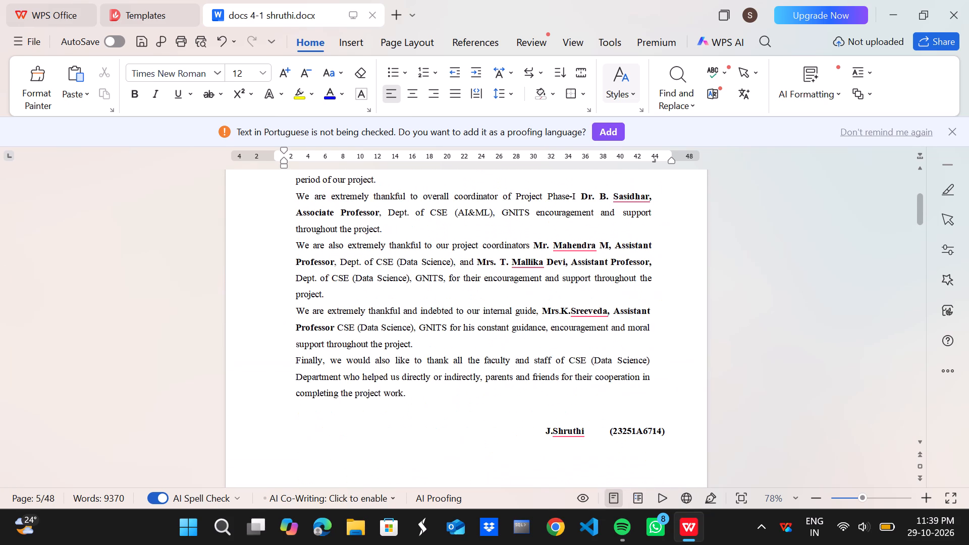
pyautogui.scroll(3, 655, 317)
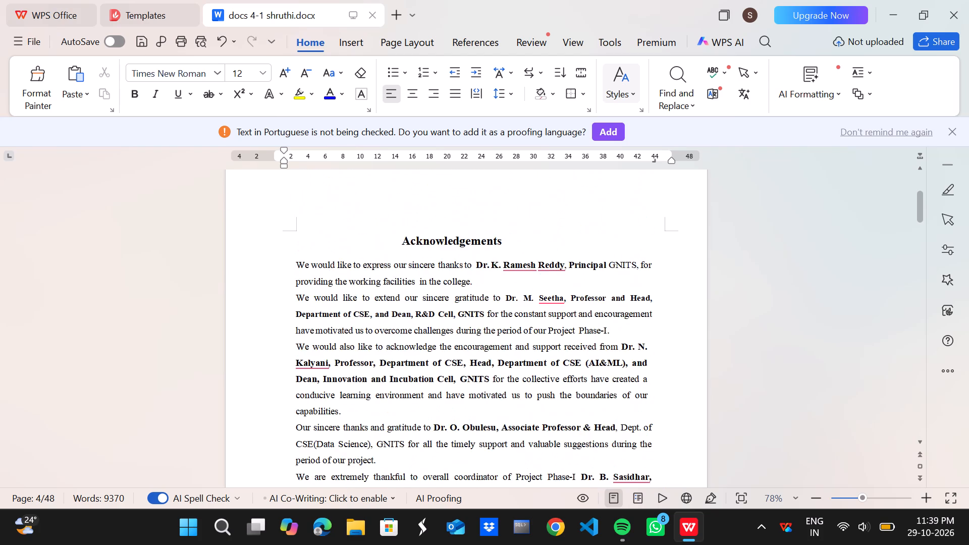
pyautogui.scroll(3, 655, 317)
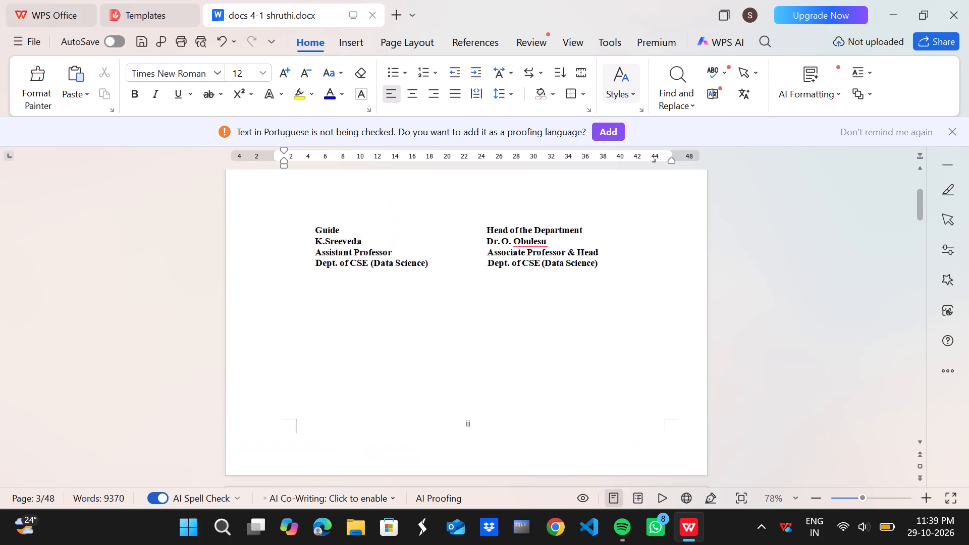
pyautogui.scroll(3, 655, 317)
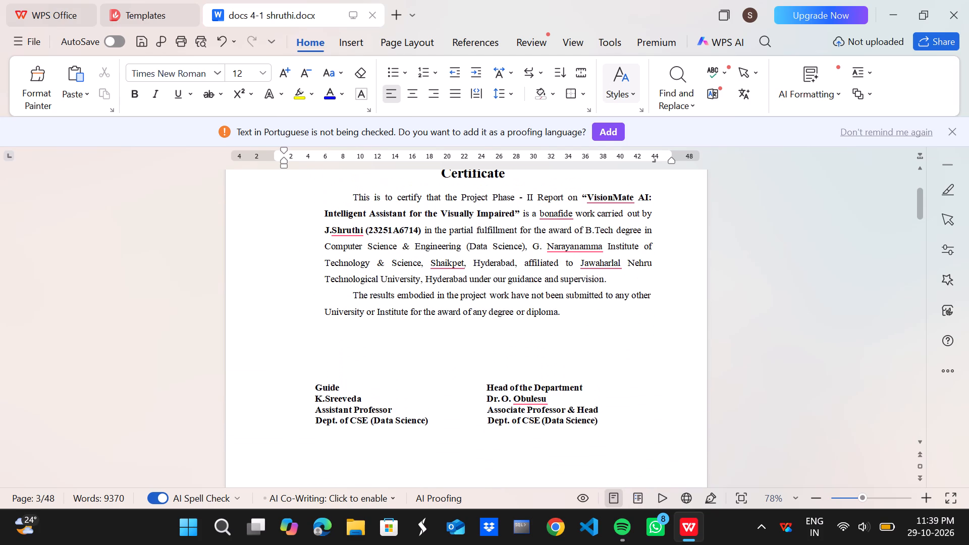
pyautogui.scroll(8, 655, 317)
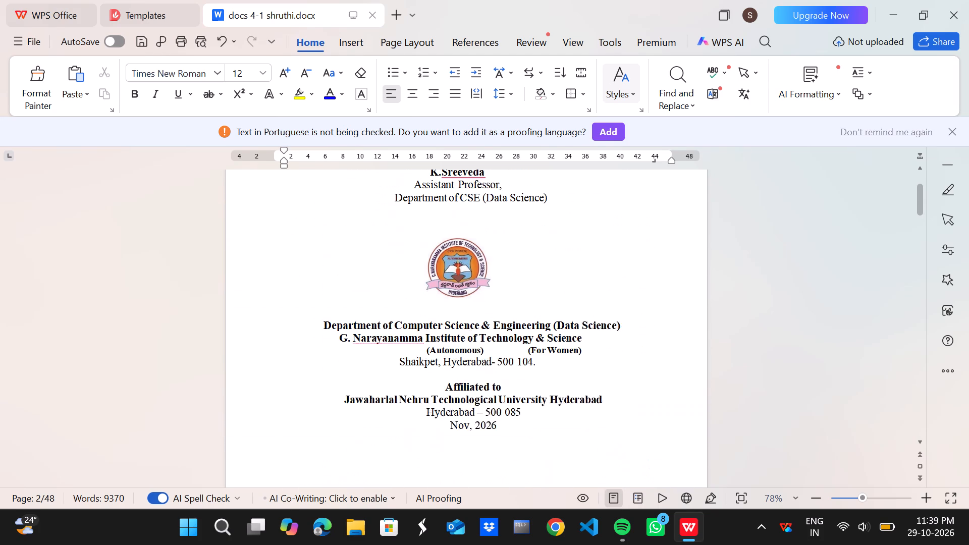
pyautogui.scroll(6, 655, 317)
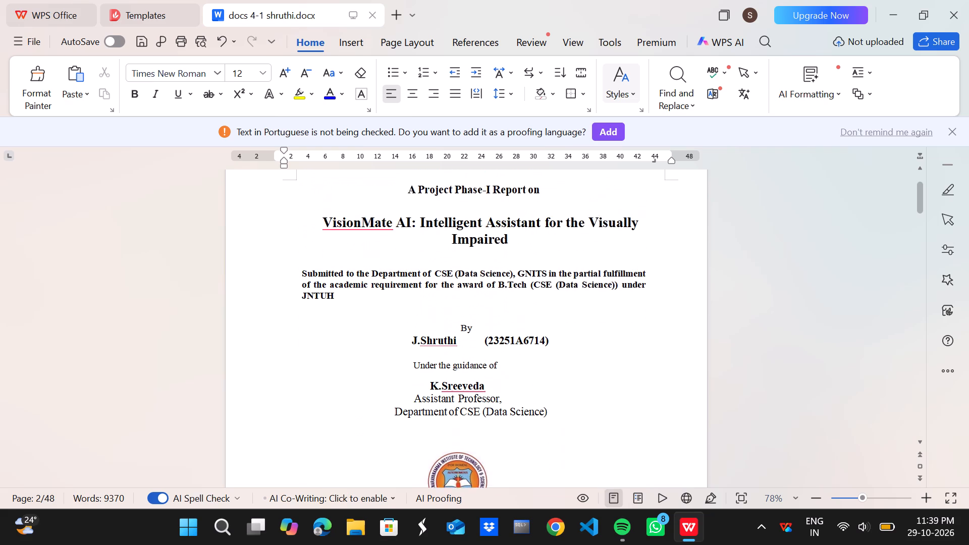
pyautogui.scroll(4, 655, 317)
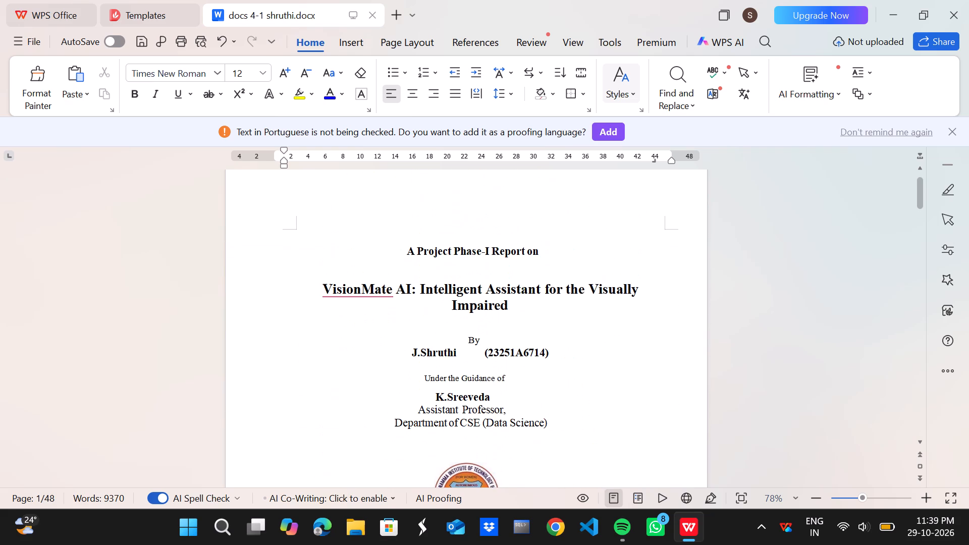
# Remove two leading spaces before the author's name on the second title page and save the document.
pyautogui.scroll(-9, 655, 317)
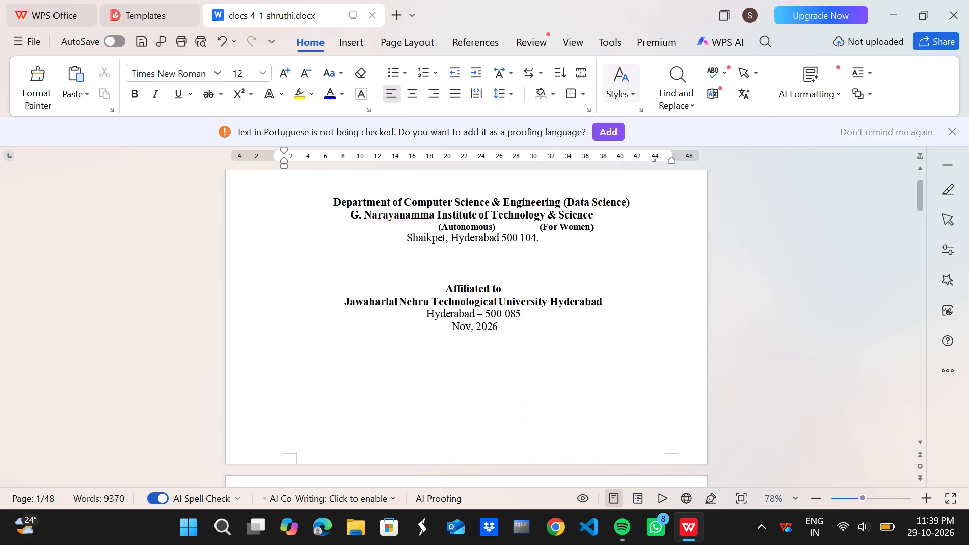
pyautogui.scroll(-6, 655, 317)
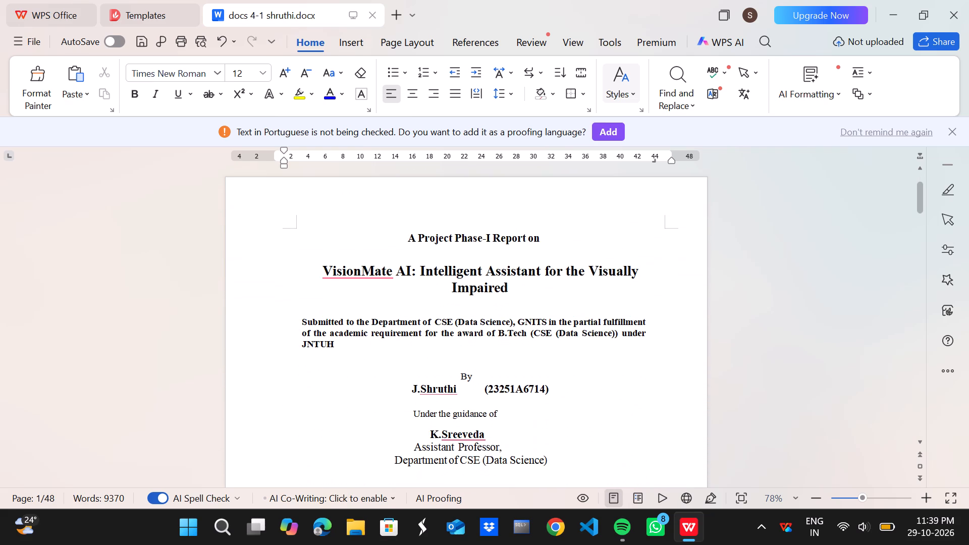
pyautogui.click(408, 389)
pyautogui.press('BackSpace')
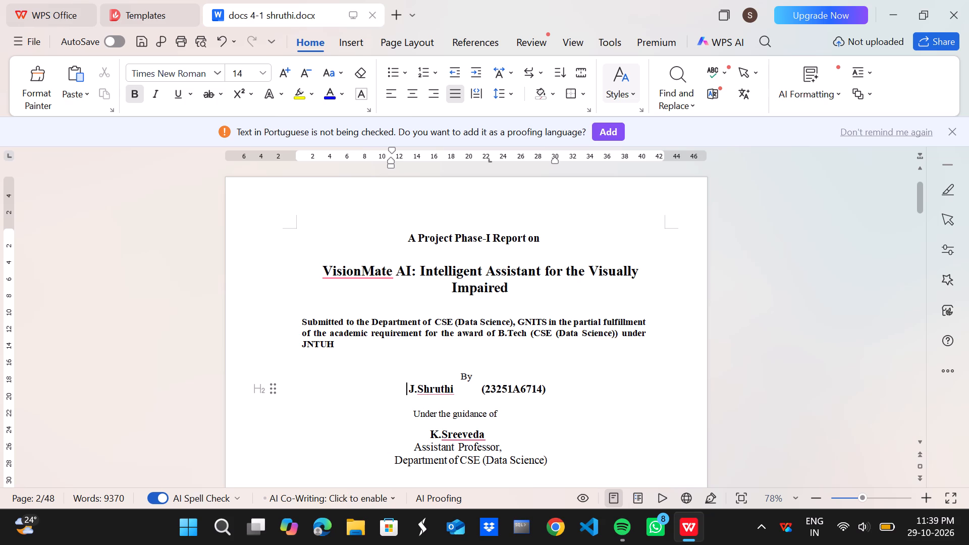
pyautogui.press('BackSpace')
pyautogui.hotkey('ctrl', 's')
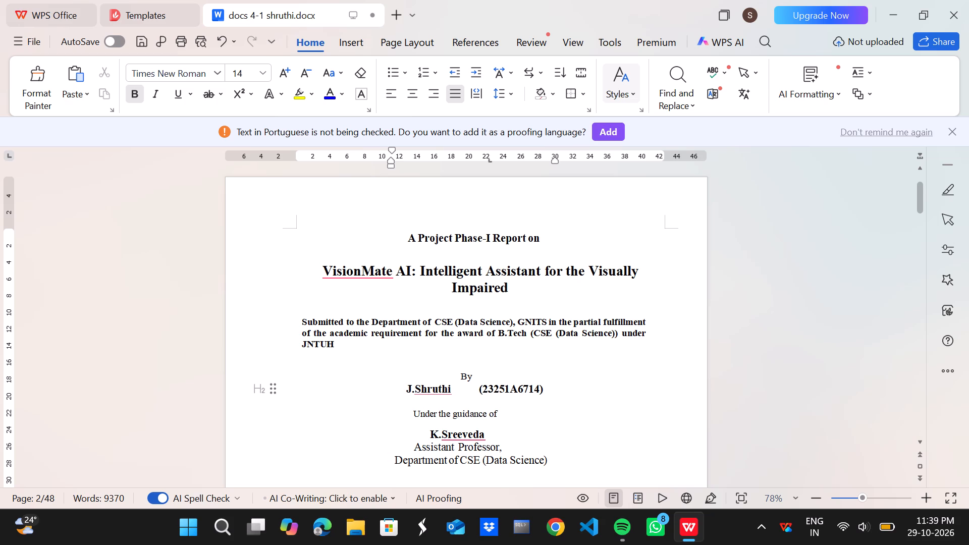
# Export docs 4-1 shruthi.docx as a PDF to its source folder and close the document.
pyautogui.click(29, 34)
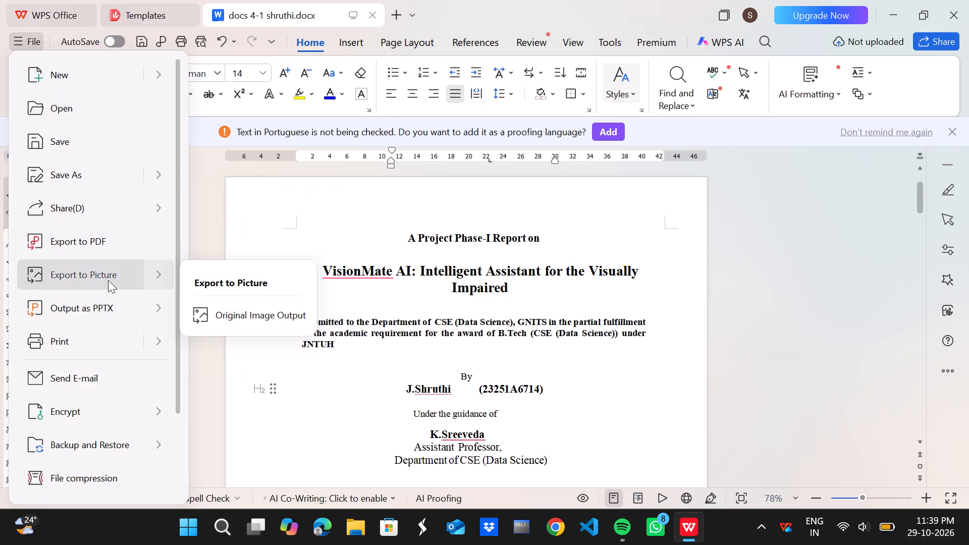
pyautogui.click(107, 235)
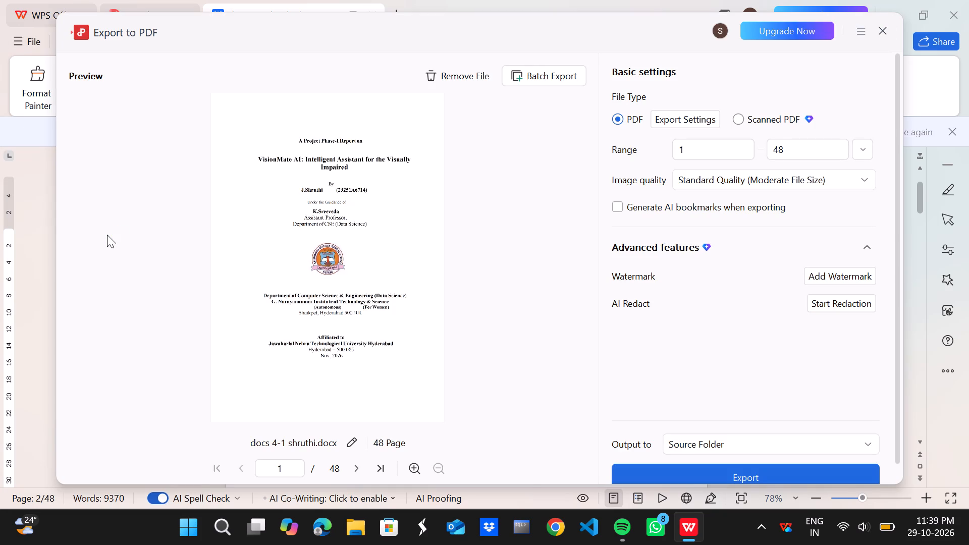
pyautogui.click(641, 478)
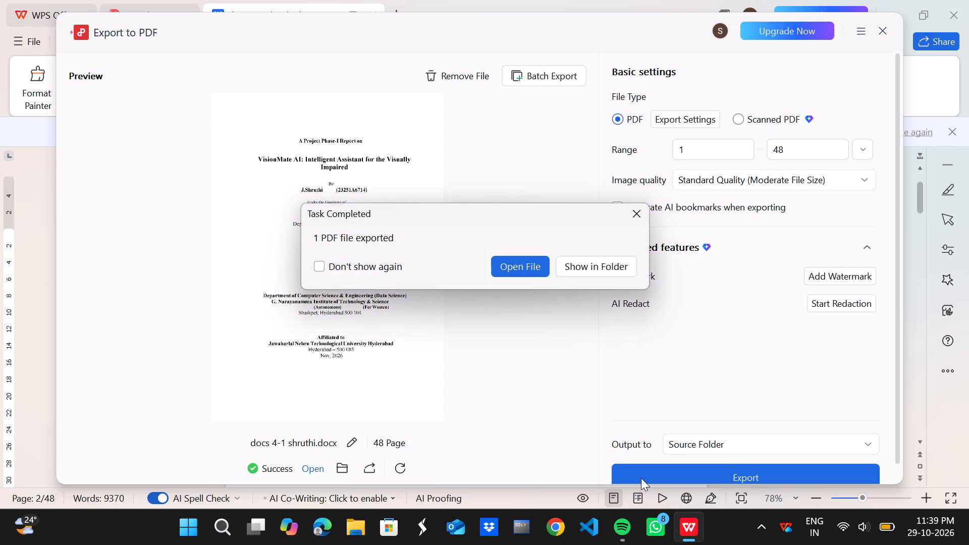
pyautogui.click(626, 216)
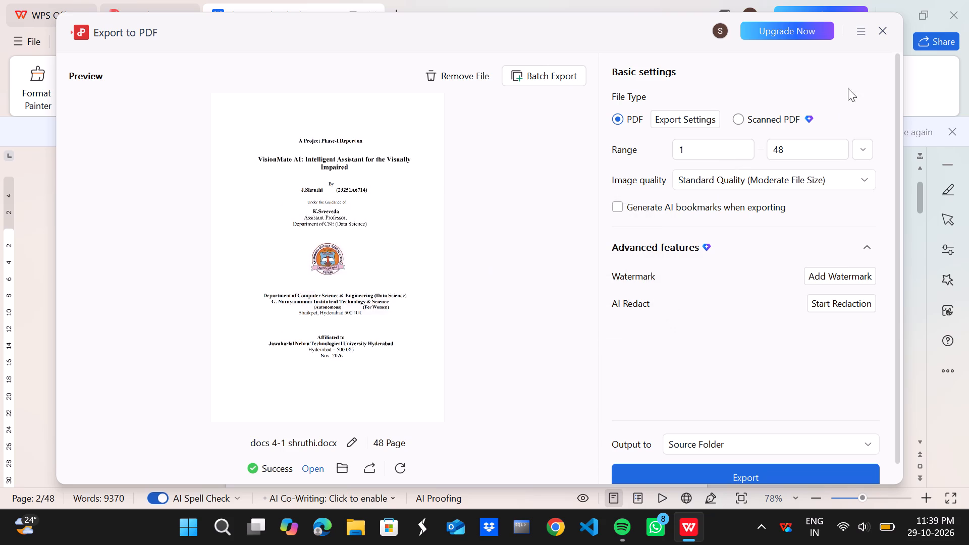
pyautogui.click(874, 39)
pyautogui.click(963, 12)
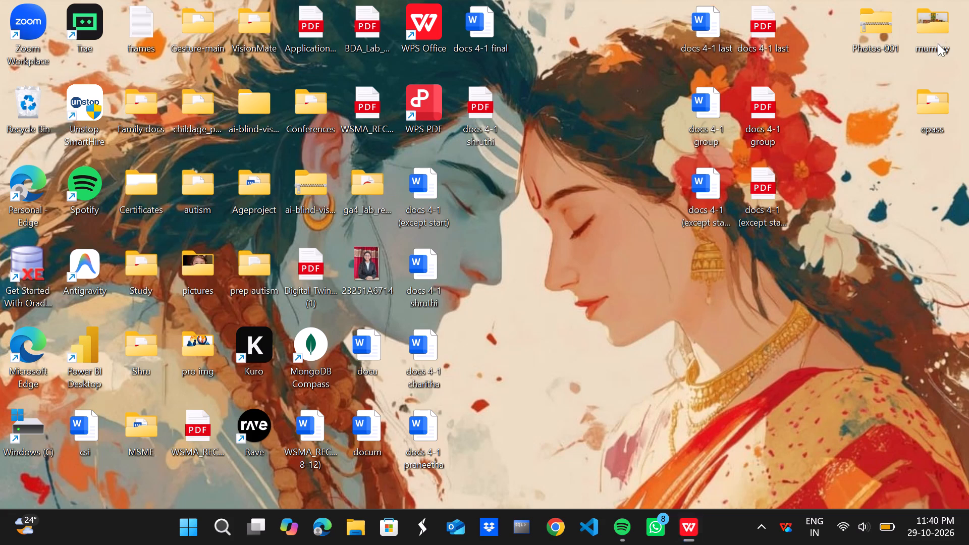
# Move the docs 4-1 shruthi PDF and Word file on the desktop into a row below the docs 4-1 (except start) pair.
pyautogui.moveTo(478, 121); pyautogui.dragTo(730, 265)
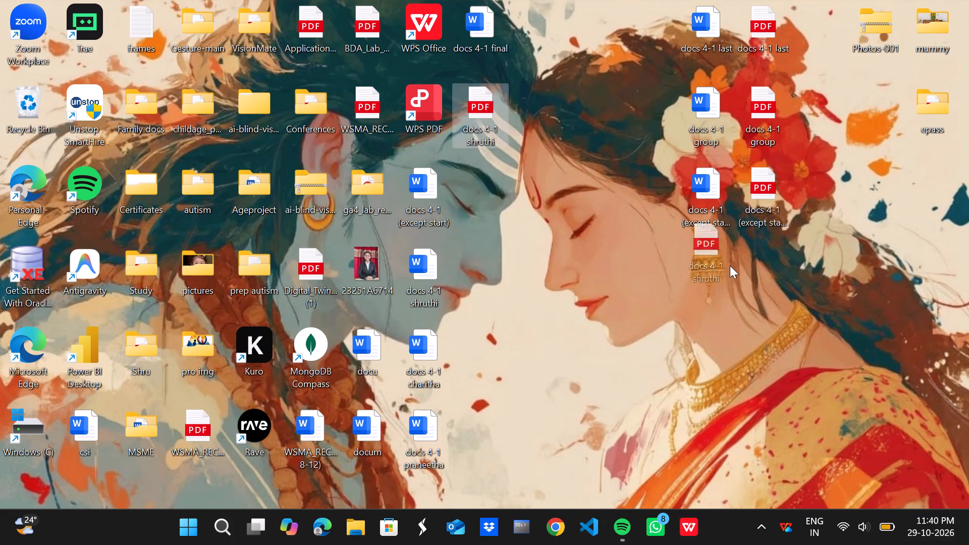
pyautogui.moveTo(730, 265); pyautogui.dragTo(772, 274)
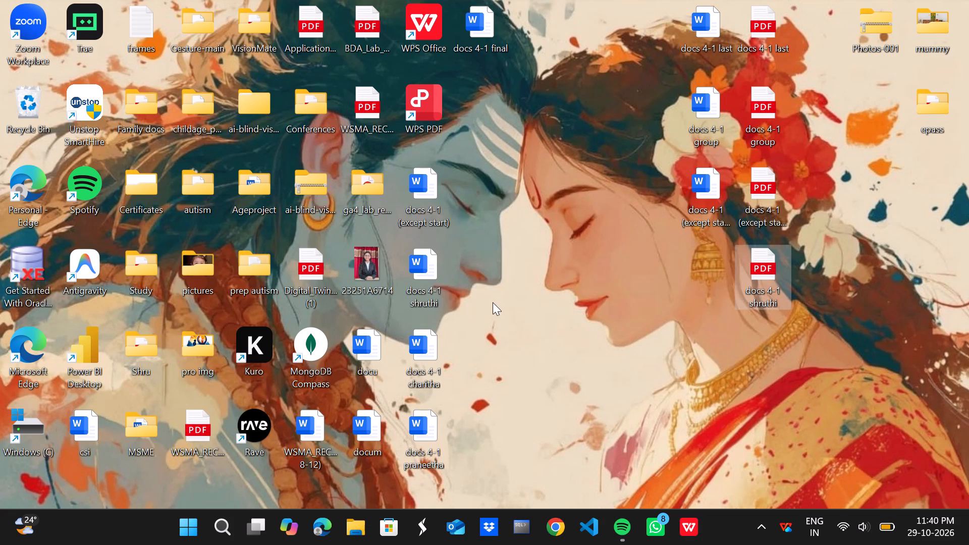
pyautogui.moveTo(426, 287); pyautogui.dragTo(688, 283)
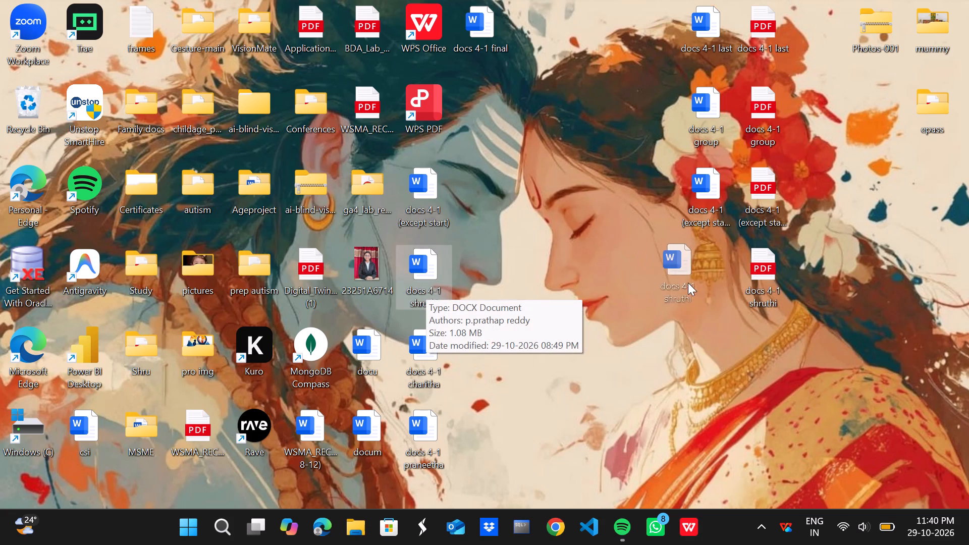
pyautogui.moveTo(688, 283); pyautogui.dragTo(710, 290)
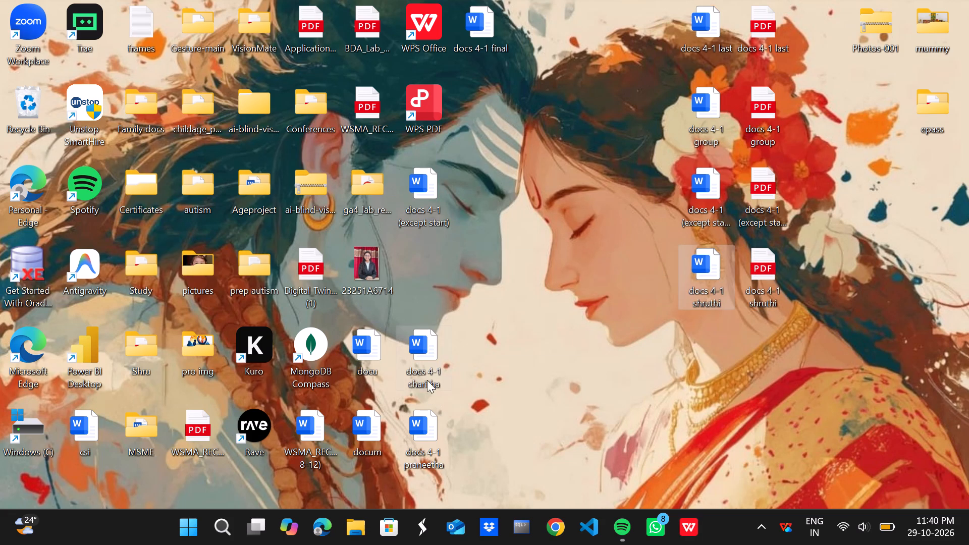
# Open the docs 4-1 charitha Word document from the desktop.
pyautogui.doubleClick(427, 374)
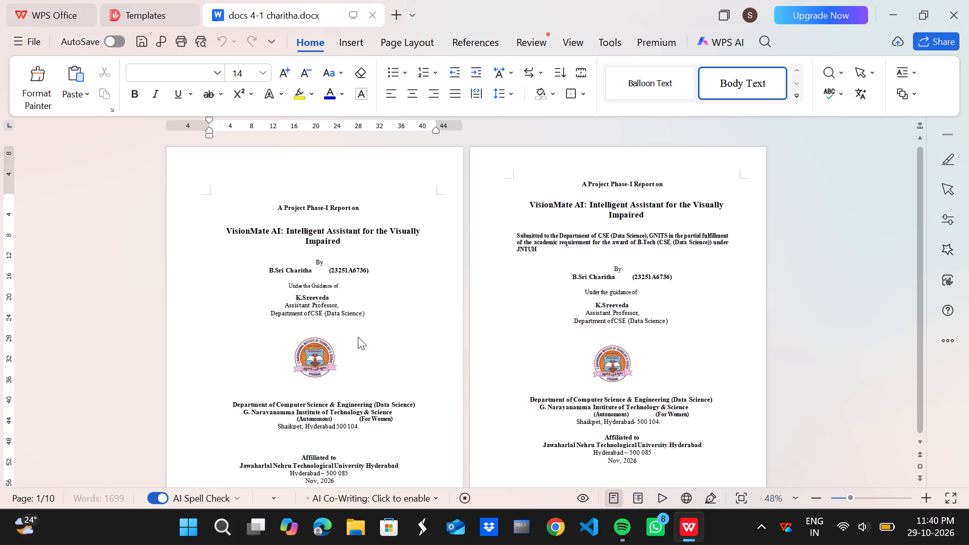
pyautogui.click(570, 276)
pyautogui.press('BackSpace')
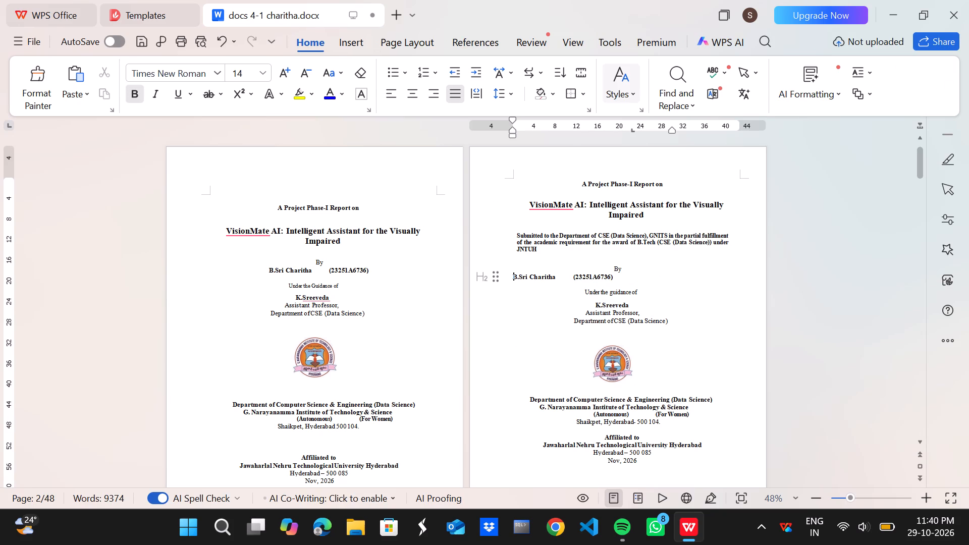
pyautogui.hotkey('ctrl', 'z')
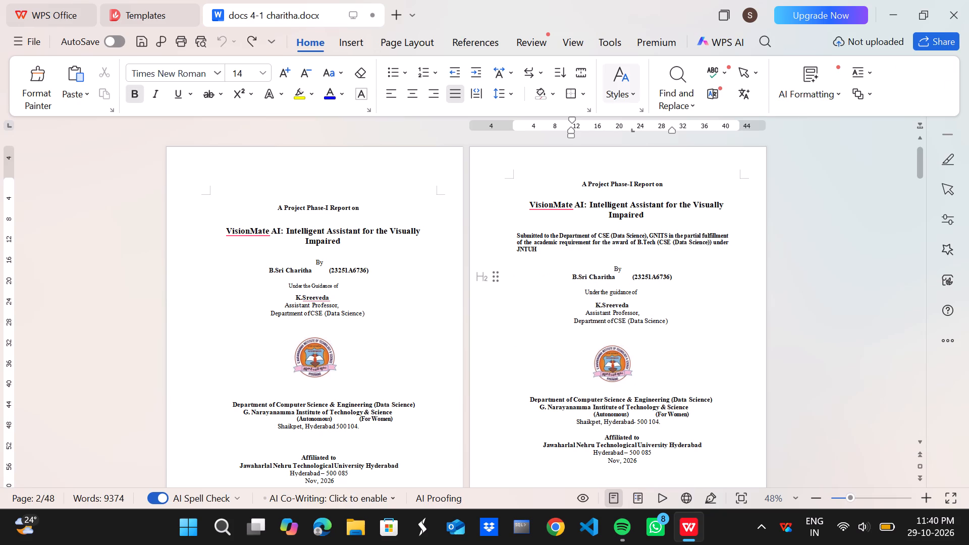
# Set the table of contents page numbers to 2 for 1.2 Literature Survey and 6 for both 1.3 Existing System and 1.4 Disadvantages.
pyautogui.scroll(-8, 479, 359)
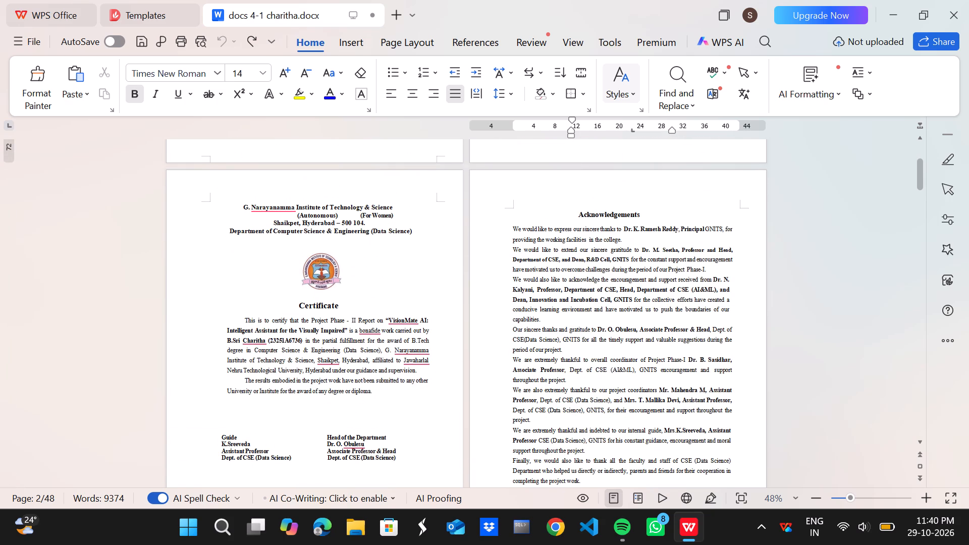
pyautogui.scroll(-2, 550, 370)
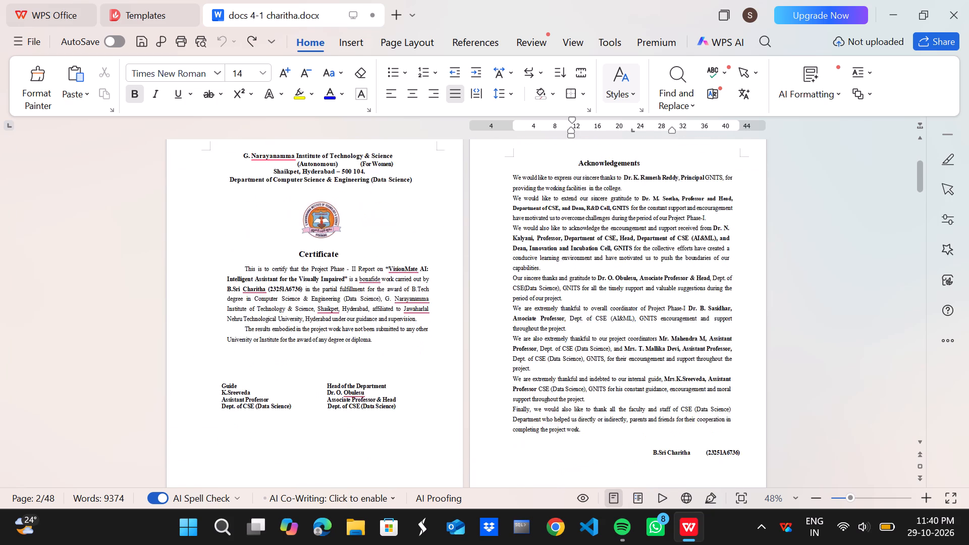
pyautogui.scroll(-7, 550, 370)
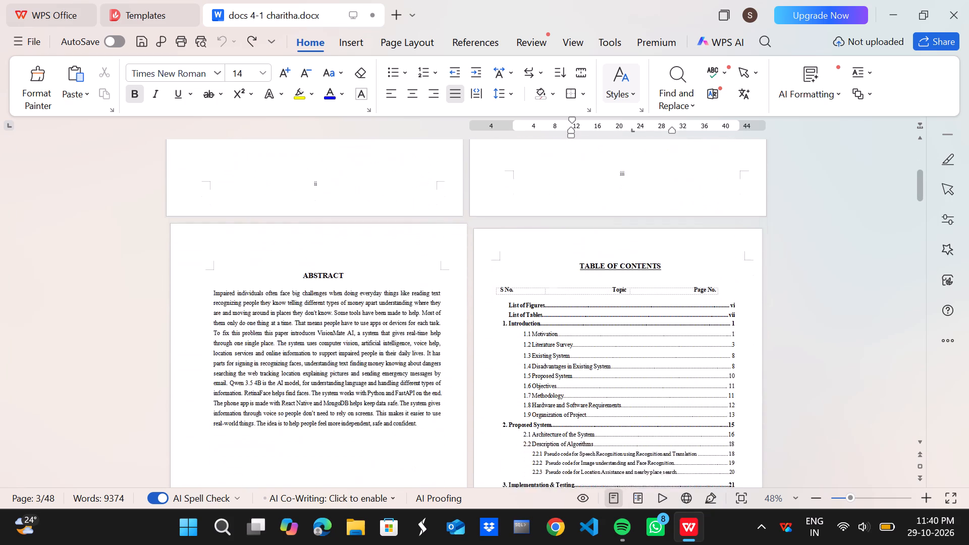
pyautogui.scroll(-3, 550, 370)
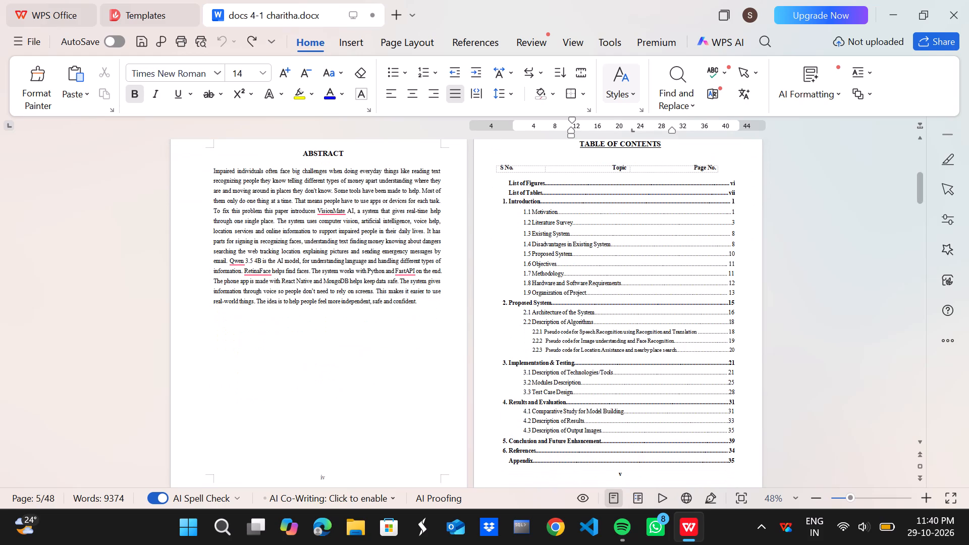
pyautogui.scroll(-5, 550, 370)
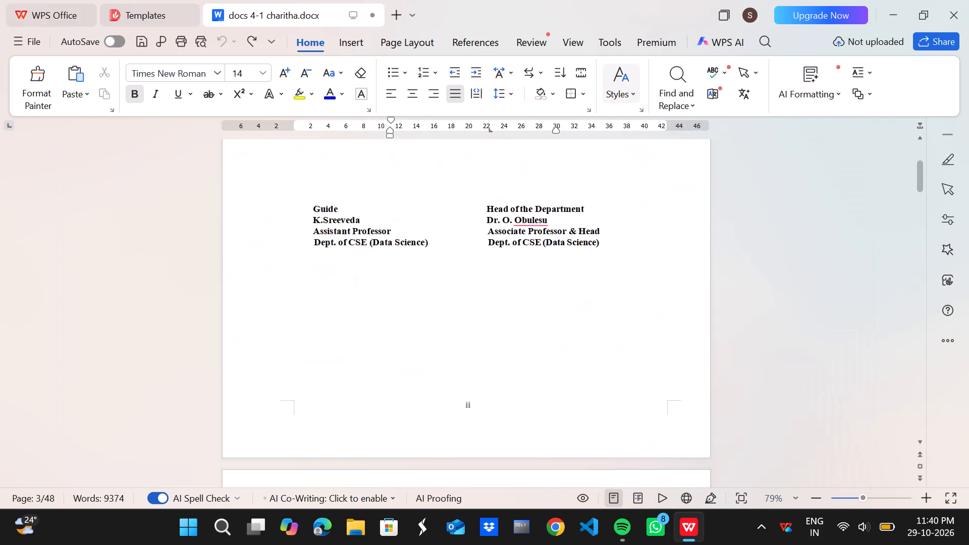
pyautogui.scroll(-8, 550, 370)
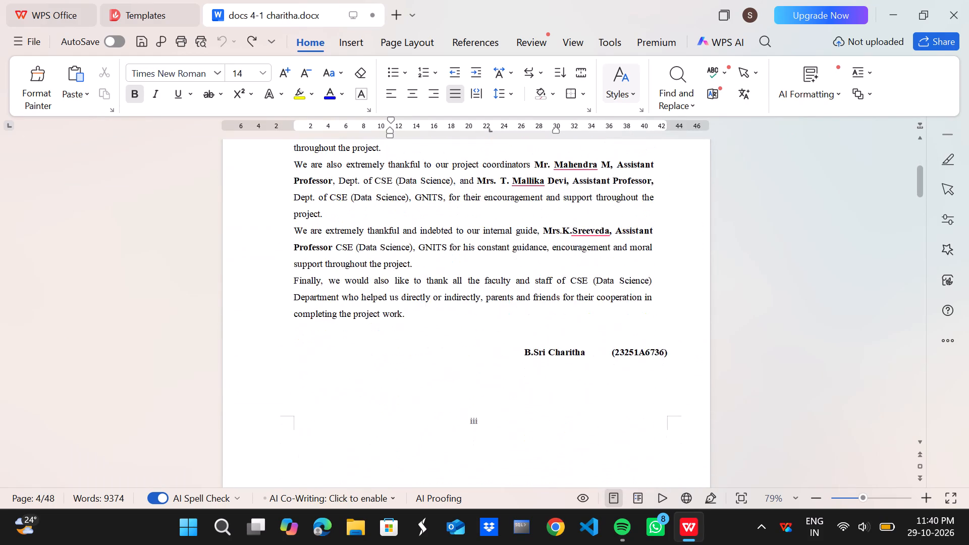
pyautogui.scroll(-2, 550, 370)
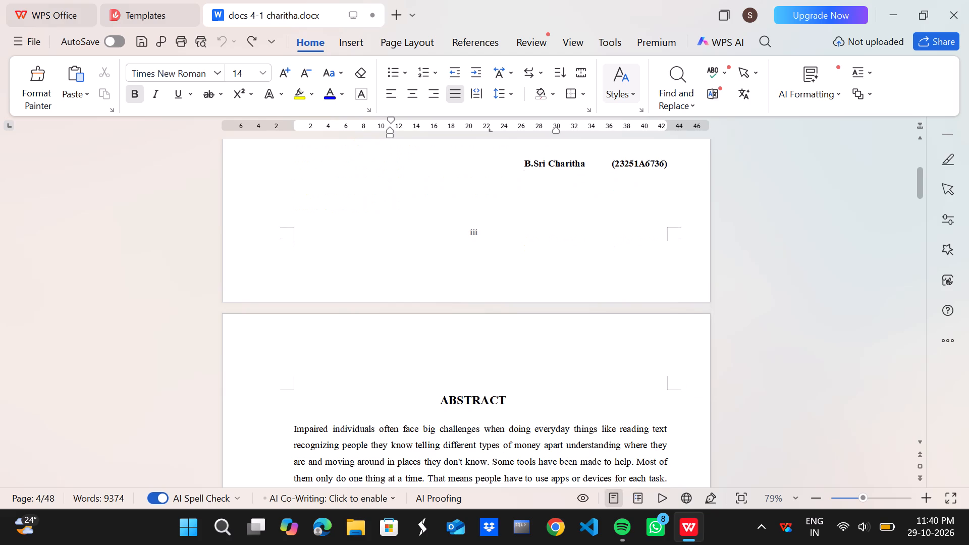
pyautogui.scroll(-10, 550, 370)
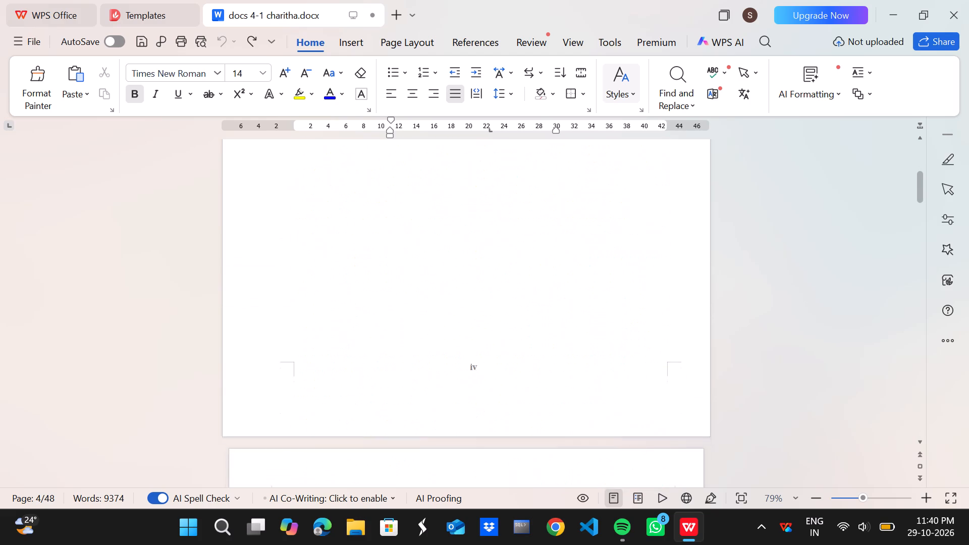
pyautogui.scroll(-3, 550, 370)
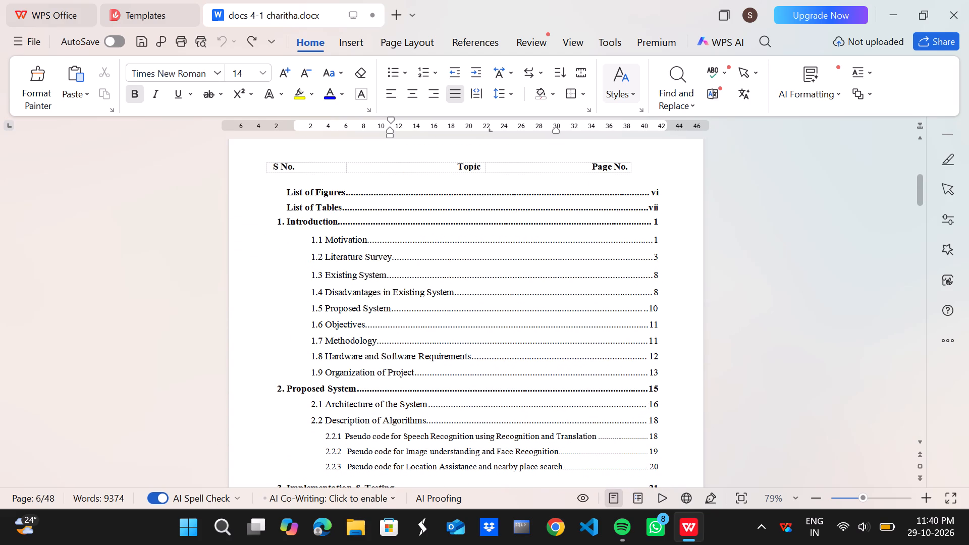
pyautogui.click(660, 259)
pyautogui.press('BackSpace')
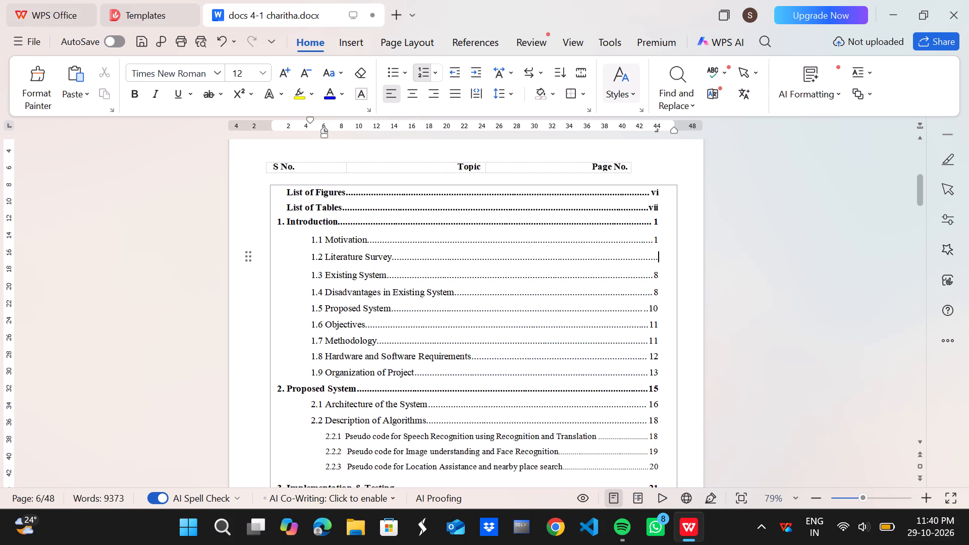
pyautogui.press('2')
pyautogui.press('Down')
pyautogui.press('BackSpace')
pyautogui.press('6')
pyautogui.press('Down')
pyautogui.press('BackSpace')
pyautogui.press('6')
pyautogui.press('Down')
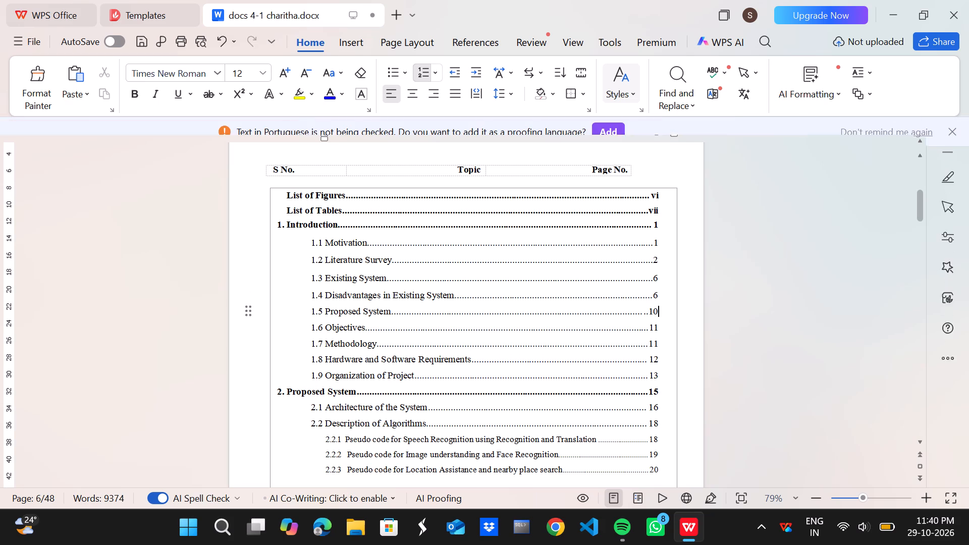
# Set the contents page numbers to 7 for 1.5 Proposed System and 8 for both 1.6 Objectives and 1.7 Methodology.
pyautogui.press('BackSpace')
pyautogui.press('BackSpace')
pyautogui.press('7')
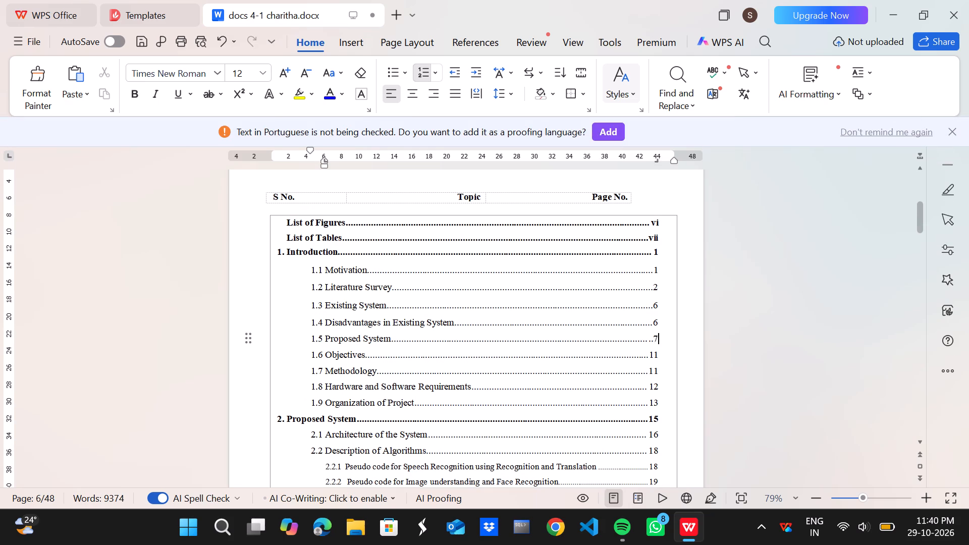
pyautogui.press('Down')
pyautogui.press('BackSpace')
pyautogui.press('BackSpace')
pyautogui.press('8')
pyautogui.press('Down')
pyautogui.press('BackSpace')
pyautogui.press('BackSpace')
pyautogui.press('8')
pyautogui.press('Down')
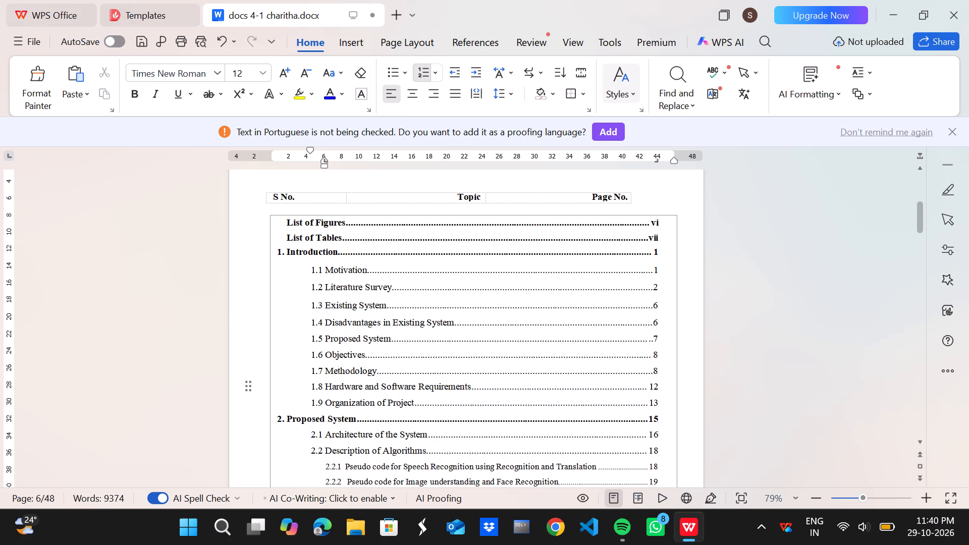
# Set the contents page numbers to 9 for 1.8 Hardware and Software Requirements and 10 for 1.9 Organization of Project.
pyautogui.press('BackSpace')
pyautogui.press('BackSpace')
pyautogui.press('9')
pyautogui.press('Down')
pyautogui.press('BackSpace')
pyautogui.press('0')
pyautogui.press('Down')
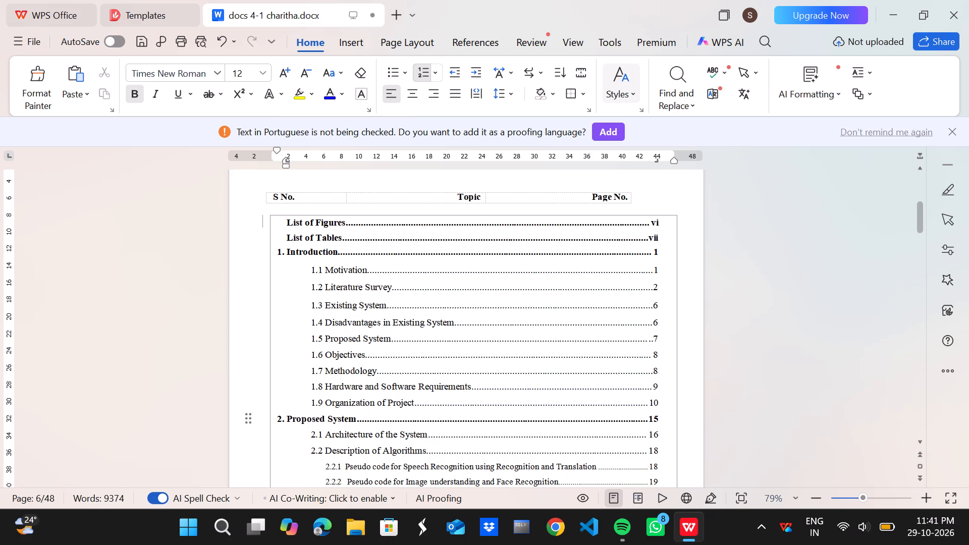
# Set the contents page numbers to 12 for chapter 2 Proposed System and 13 for 2.1 Architecture of the System.
pyautogui.press('BackSpace')
pyautogui.press('2')
pyautogui.press('Down')
pyautogui.press('BackSpace')
pyautogui.press('3')
pyautogui.press('Down')
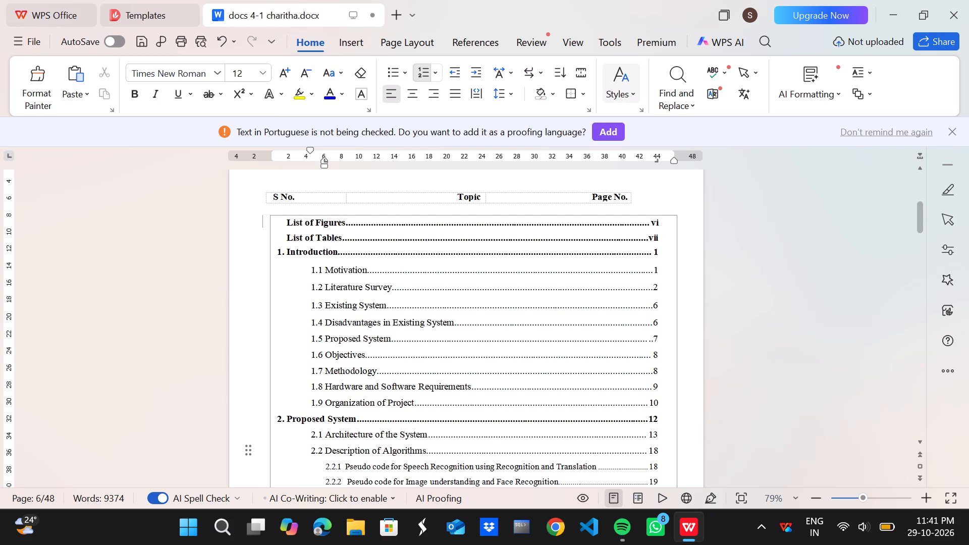
# Set the contents page numbers to 15 for 2.2 Description of Algorithms and 2.2.1, and 16 for 2.2.2.
pyautogui.press('BackSpace')
pyautogui.press('5')
pyautogui.press('Down')
pyautogui.press('BackSpace')
pyautogui.press('5')
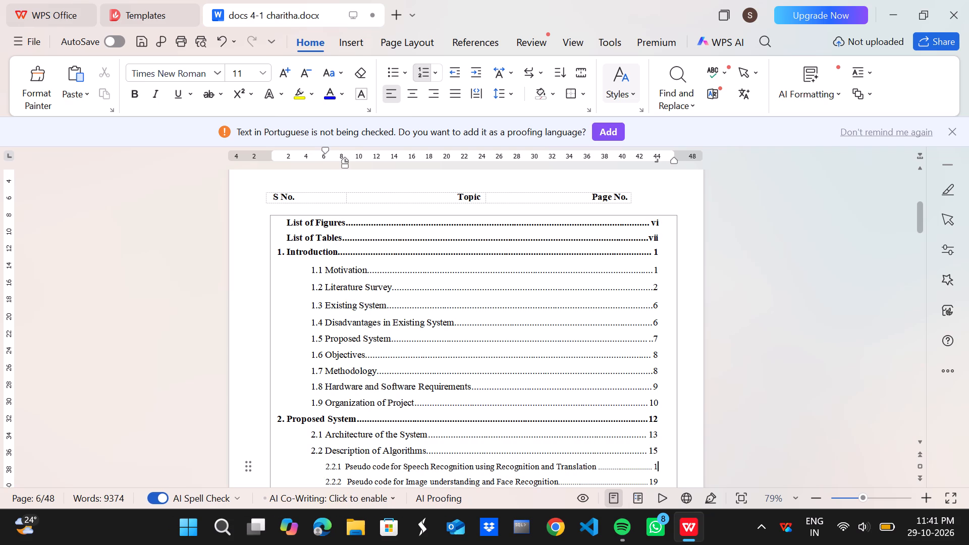
pyautogui.press('Down')
pyautogui.press('BackSpace')
pyautogui.press('6')
# Set the contents page number of 2.2.3 Pseudo code for Location Assistance and nearby place search to 17.
pyautogui.scroll(-2, 638, 287)
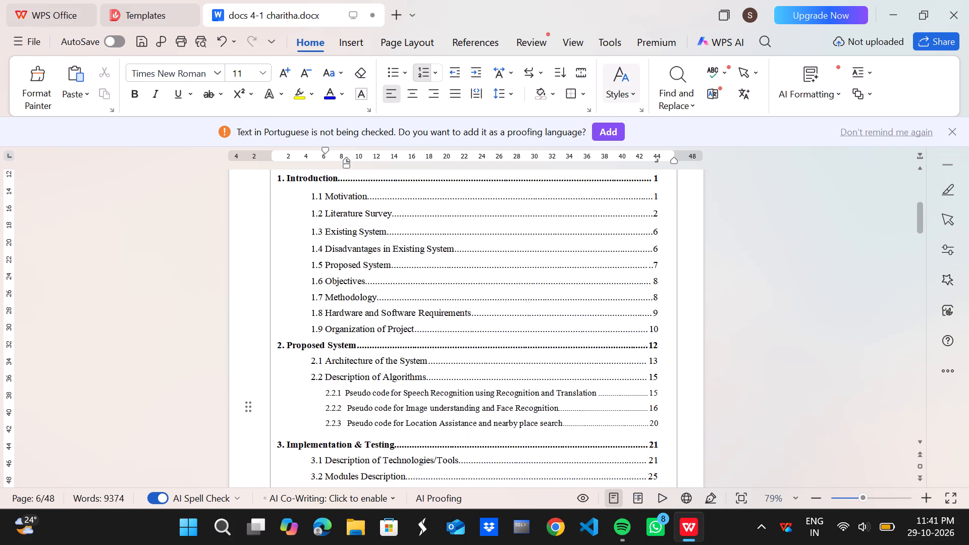
pyautogui.press('Down')
pyautogui.press('BackSpace')
pyautogui.press('BackSpace')
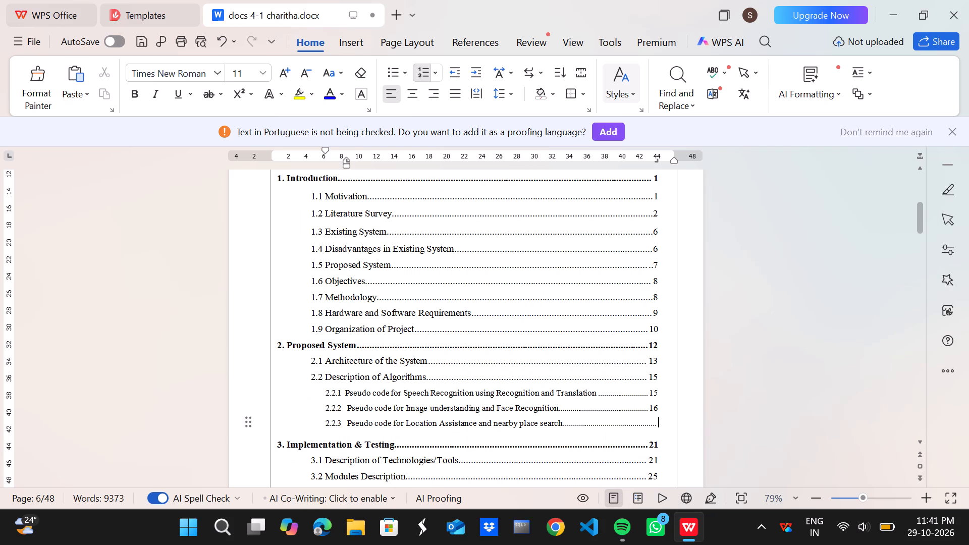
pyautogui.write('17')
# Set the contents page numbers to 18 for both chapter 3 Implementation & Testing and 3.1 Description of Technologies/Tools.
pyautogui.press('Down')
pyautogui.press('BackSpace')
pyautogui.press('BackSpace')
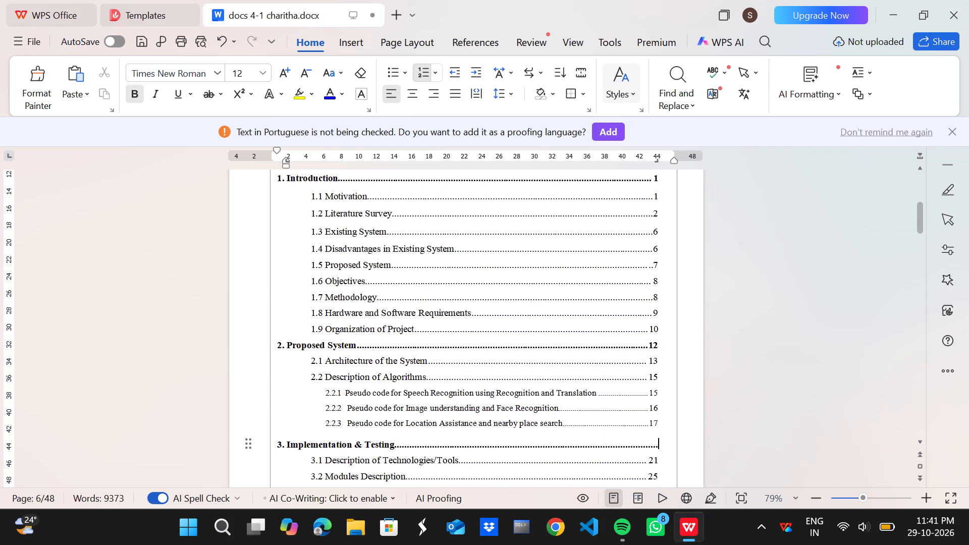
pyautogui.write('18')
pyautogui.press('Down')
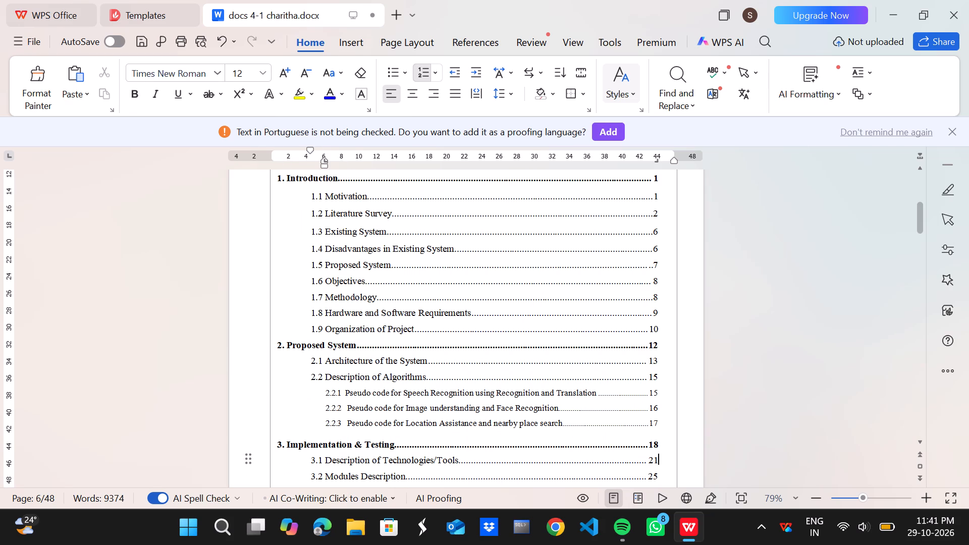
pyautogui.press('BackSpace')
pyautogui.press('BackSpace')
pyautogui.write('18')
# Set the contents page numbers to 23 for 3.2 Modules Description and 26 for 3.3 Test Case Design.
pyautogui.press('Down')
pyautogui.press('BackSpace')
pyautogui.press('3')
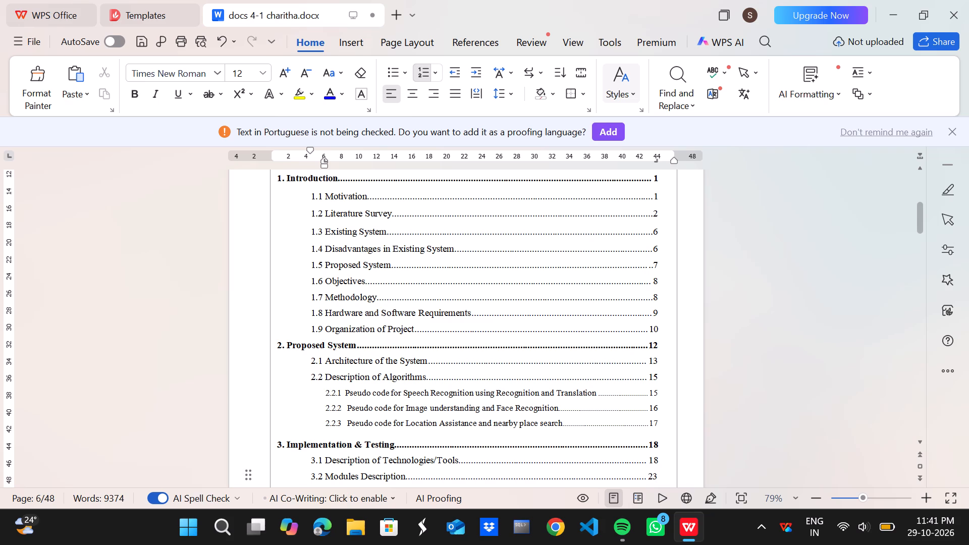
pyautogui.press('Down')
pyautogui.press('BackSpace')
pyautogui.press('6')
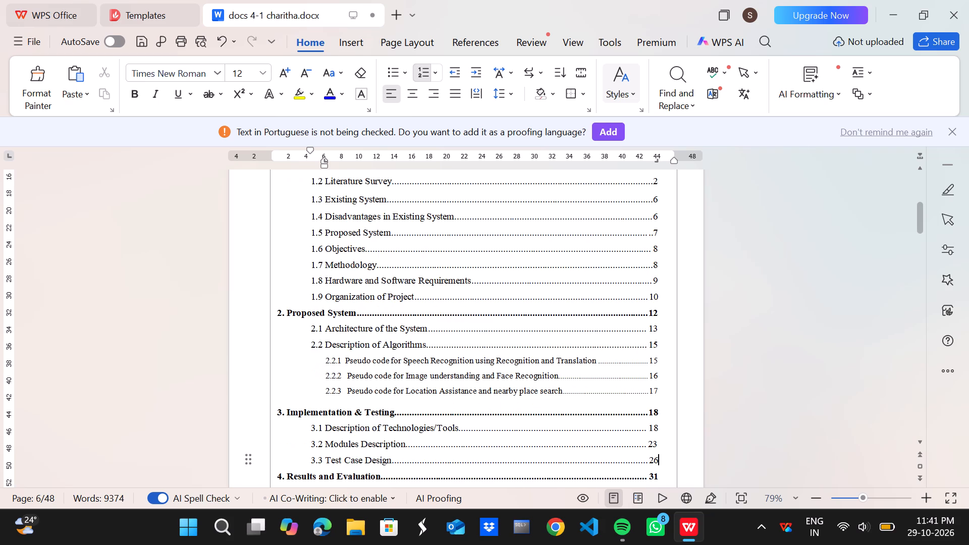
# Set the contents page numbers to 29 for both chapter 4 Results and Evaluation and 4.1 Comparative Study for Model Building.
pyautogui.press('Down')
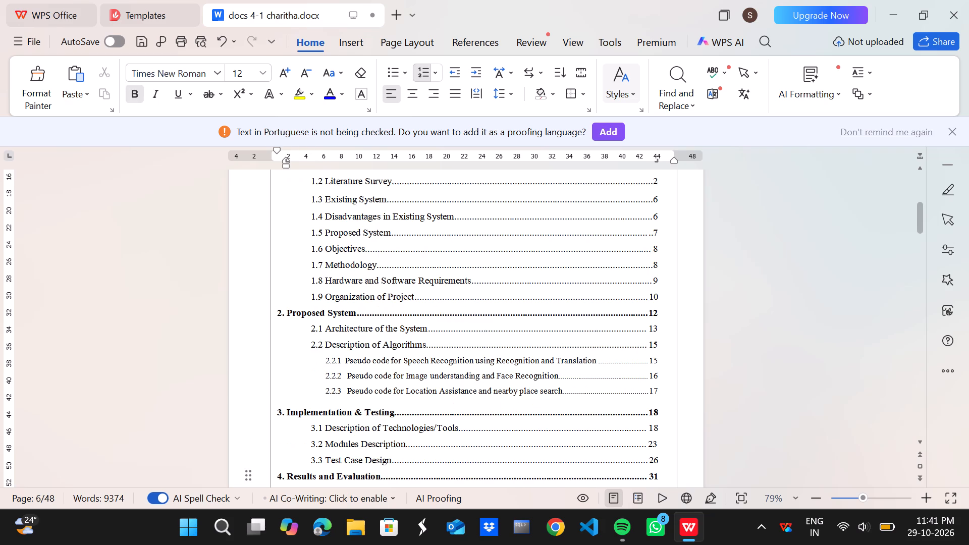
pyautogui.press('BackSpace')
pyautogui.press('BackSpace')
pyautogui.write('29')
pyautogui.scroll(-1, 638, 287)
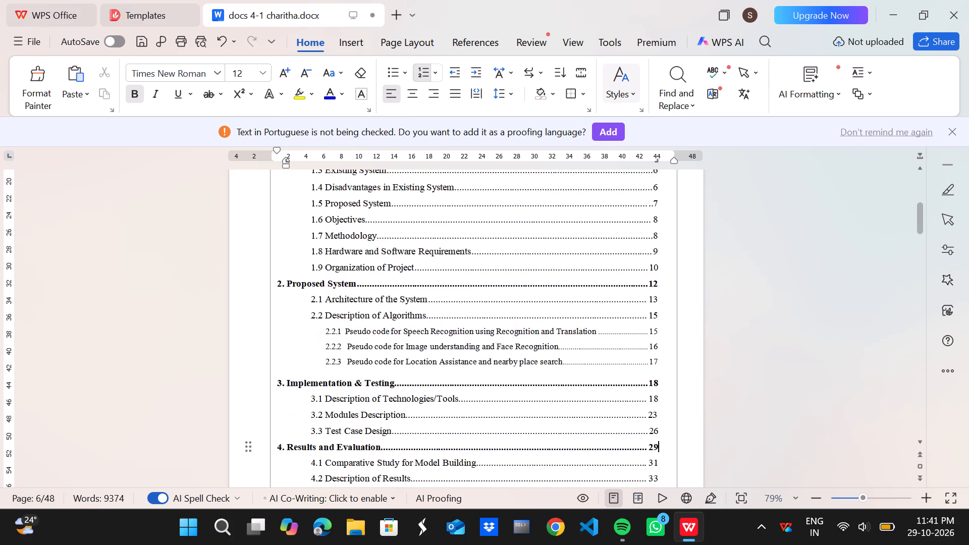
pyautogui.scroll(-2, 638, 287)
pyautogui.press('Down')
pyautogui.press('BackSpace')
pyautogui.press('BackSpace')
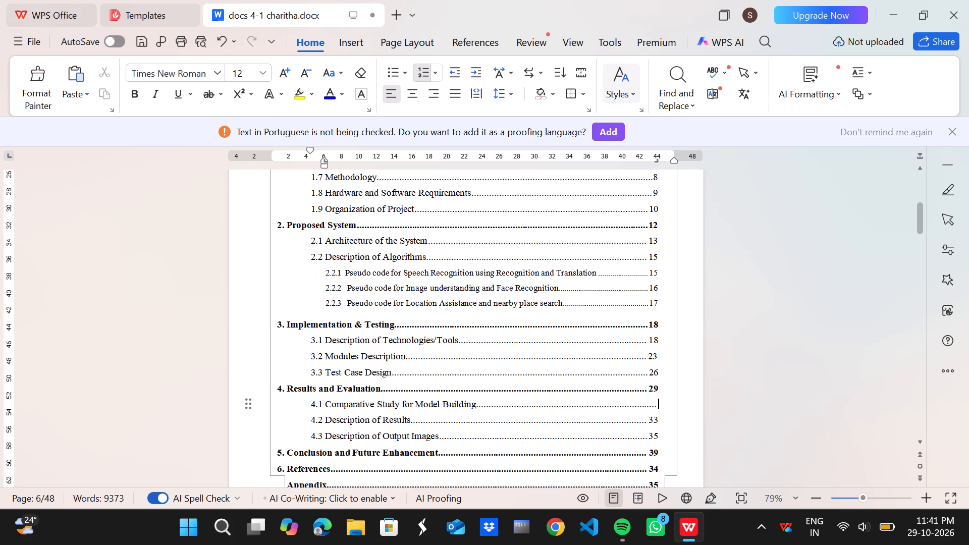
pyautogui.write('29')
# Set the contents page numbers to 31 for 4.2 Description of Results and 34 for 4.3 Description of Output Images.
pyautogui.press('Down')
pyautogui.press('BackSpace')
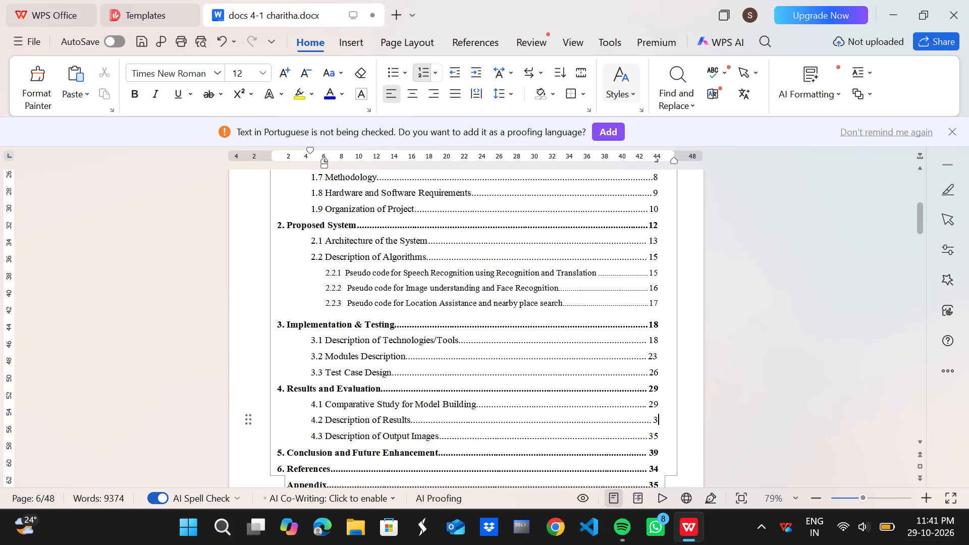
pyautogui.press('1')
pyautogui.press('Down')
pyautogui.press('BackSpace')
pyautogui.press('4')
# Set the contents page numbers to 37 for chapter 5 Conclusion and Future Enhancement and 39 for chapter 6 References.
pyautogui.press('Down')
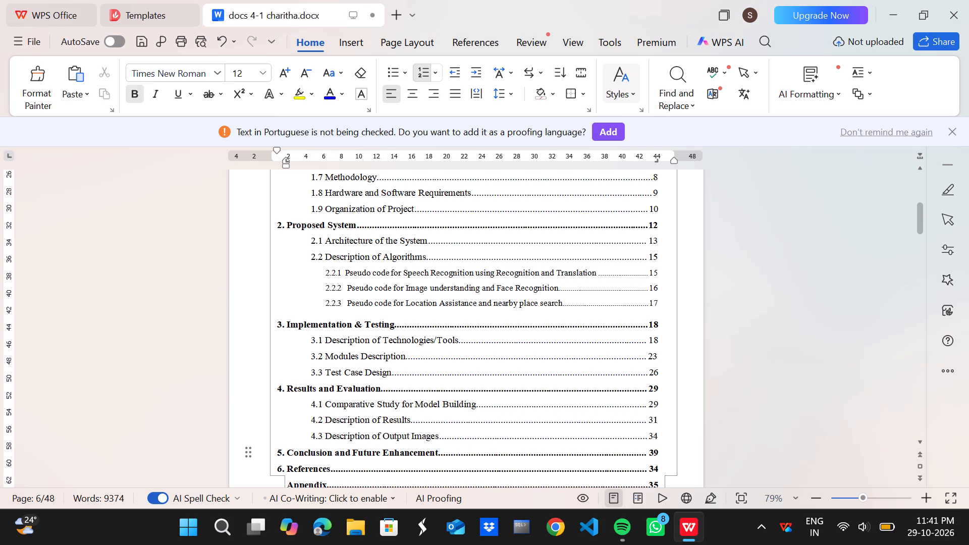
pyautogui.press('BackSpace')
pyautogui.press('7')
pyautogui.scroll(-1, 689, 222)
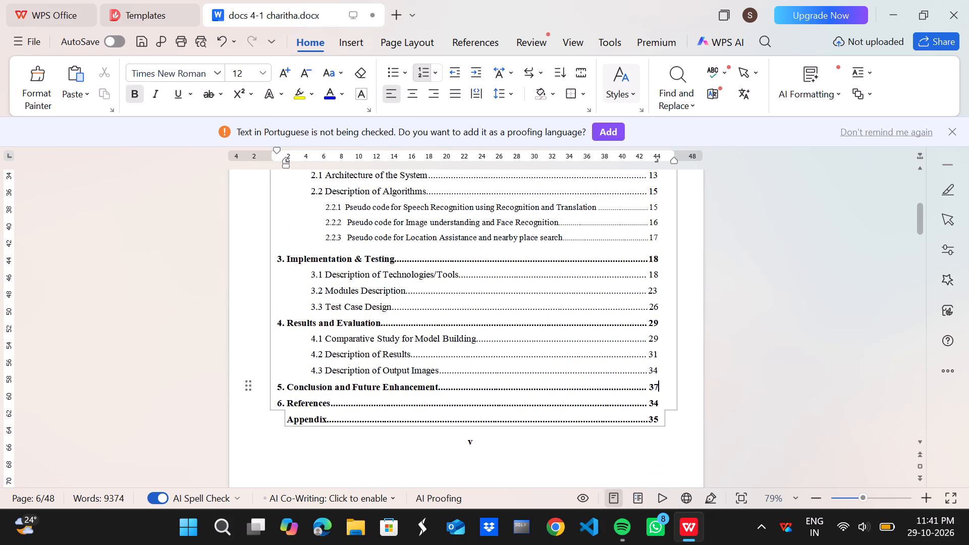
pyautogui.moveTo(285, 405); pyautogui.dragTo(630, 406)
pyautogui.hotkey('ctrl', 'c')
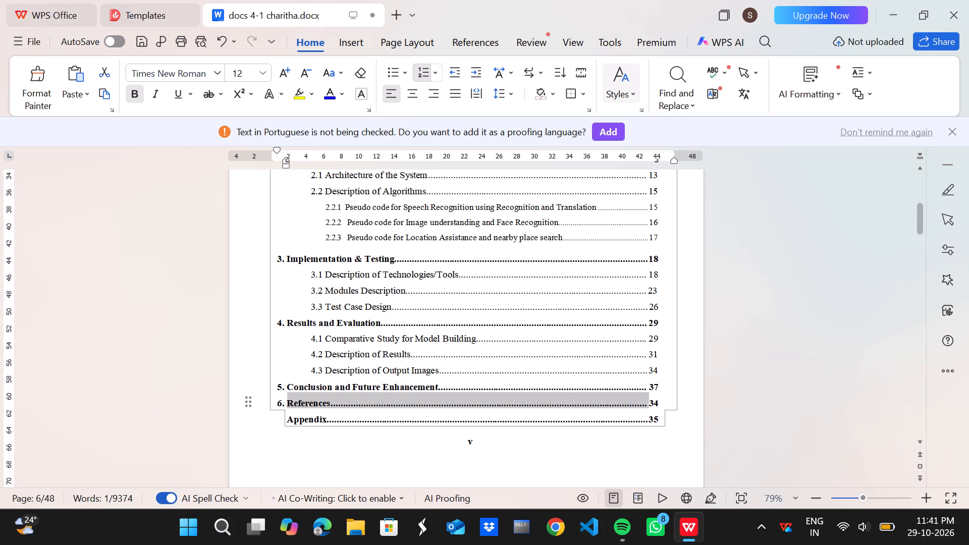
pyautogui.press('BackSpace')
pyautogui.press('Right')
pyautogui.press('Right')
pyautogui.press('BackSpace')
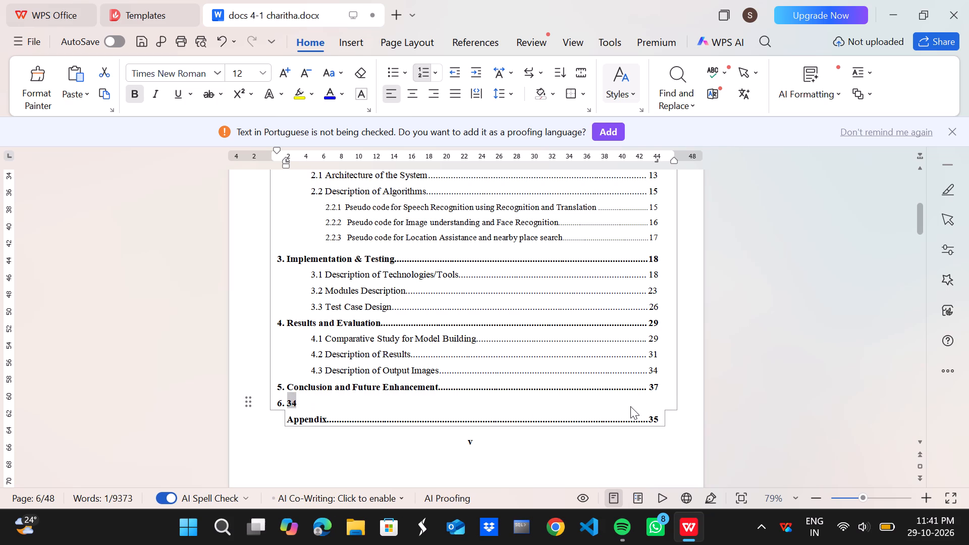
pyautogui.press('BackSpace')
pyautogui.hotkey('ctrl', 'v')
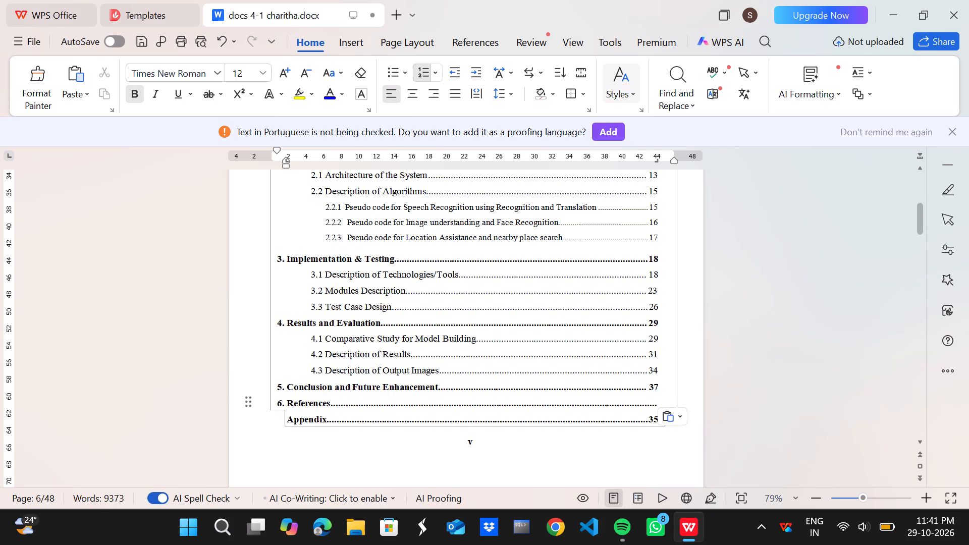
pyautogui.write('39')
# Set the contents page number of the Appendix to 40 and save the document.
pyautogui.press('Down')
pyautogui.press('BackSpace')
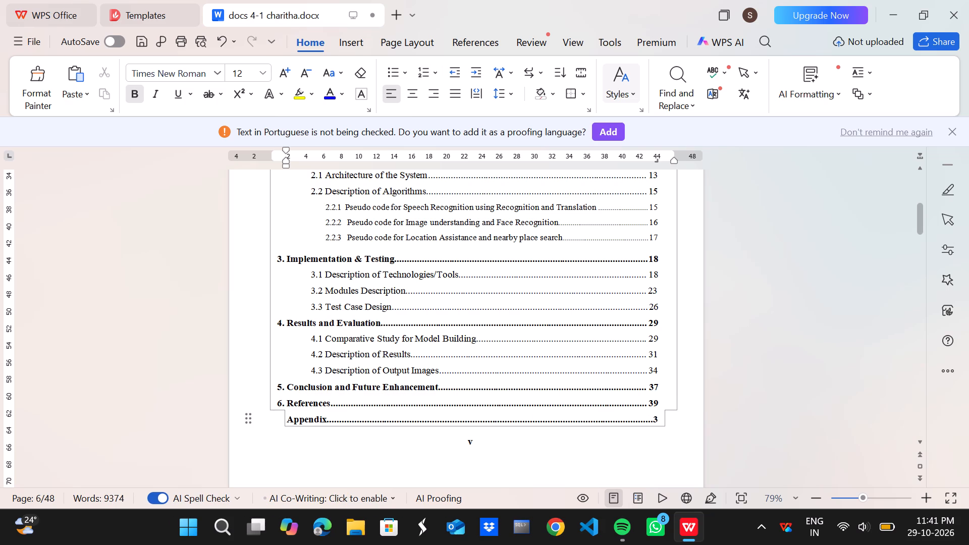
pyautogui.press('BackSpace')
pyautogui.write('40')
pyautogui.hotkey('ctrl', 's')
# In the List of Figures, set the page numbers to 13 for Figure 2 and 23 for Figure 3.2.1 Code for Authentication.
pyautogui.scroll(-6, 630, 406)
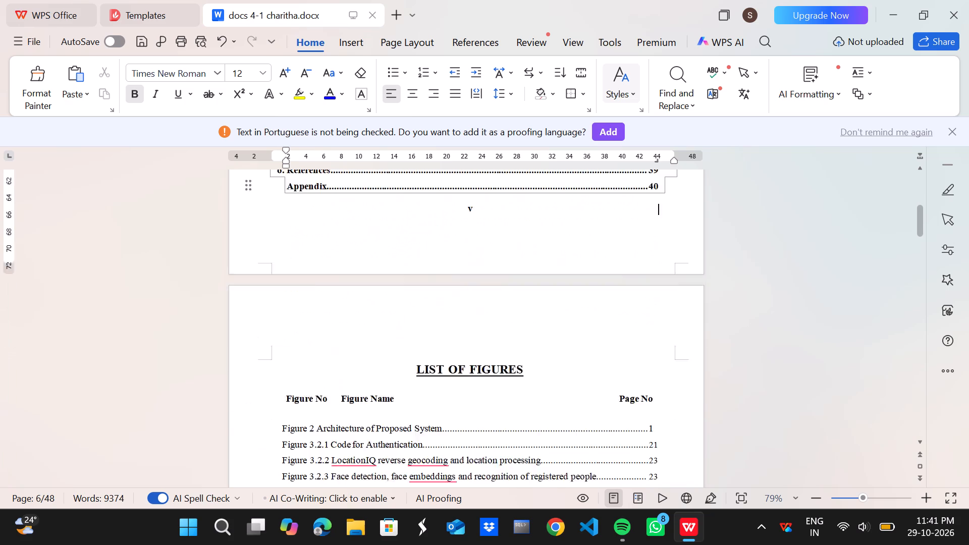
pyautogui.scroll(-2, 630, 406)
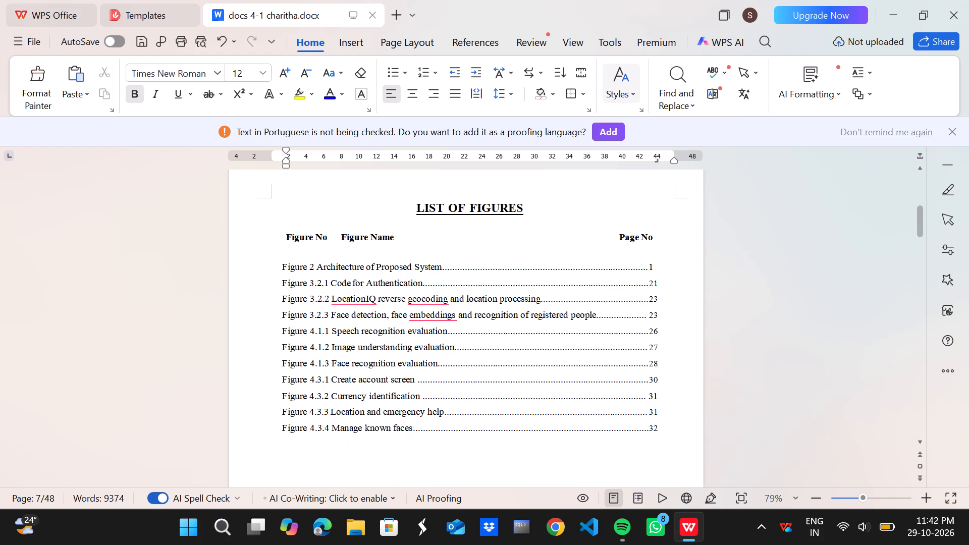
pyautogui.click(656, 265)
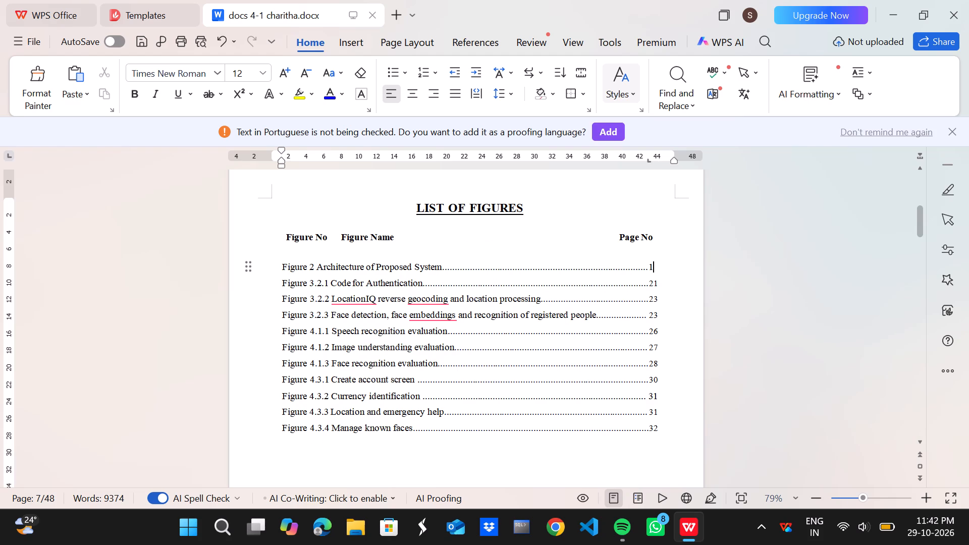
pyautogui.press('3')
pyautogui.press('Down')
pyautogui.press('BackSpace')
pyautogui.press('3')
# Set the page numbers of Figures 3.2.2 and 3.2.3 in the List of Figures to 25.
pyautogui.press('Down')
pyautogui.press('BackSpace')
pyautogui.press('5')
pyautogui.press('Down')
pyautogui.press('BackSpace')
pyautogui.press('5')
# Set the page numbers of evaluation Figures 4.1.1, 4.1.2 and 4.1.3 in the List of Figures to 29, 30 and 31.
pyautogui.press('Down')
pyautogui.press('BackSpace')
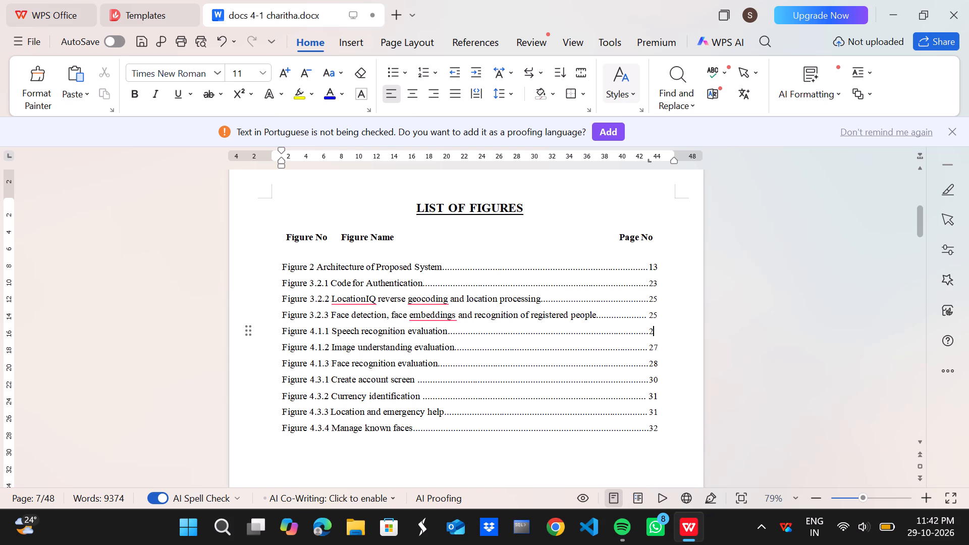
pyautogui.press('9')
pyautogui.press('Down')
pyautogui.press('BackSpace')
pyautogui.press('BackSpace')
pyautogui.write('30')
pyautogui.press('Down')
pyautogui.press('BackSpace')
pyautogui.press('BackSpace')
pyautogui.write('31')
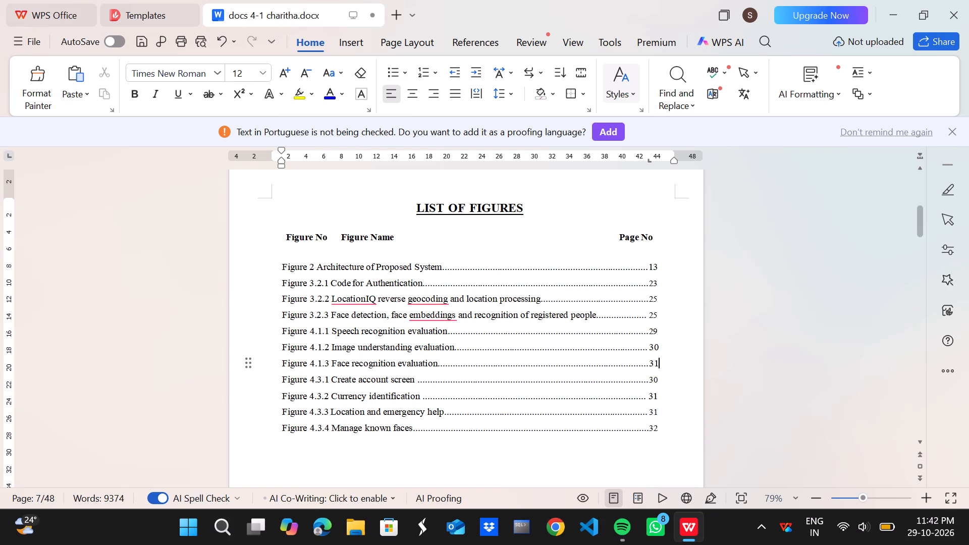
# Set the page numbers of Figure 4.3.1 Create account screen and Figure 4.3.2 Currency identification to 34.
pyautogui.press('Down')
pyautogui.press('BackSpace')
pyautogui.press('4')
pyautogui.press('Down')
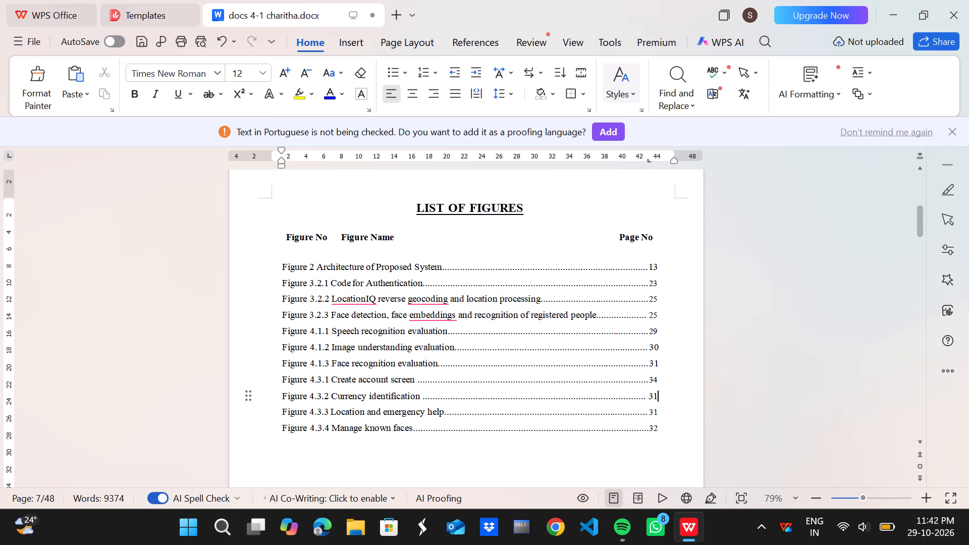
pyautogui.press('BackSpace')
pyautogui.press('4')
# Set the page numbers of Figure 4.3.3 to 35 and Figure 4.3.4 to 36 in the List of Figures, and save.
pyautogui.press('Down')
pyautogui.press('BackSpace')
pyautogui.press('5')
pyautogui.press('Down')
pyautogui.press('BackSpace')
pyautogui.press('6')
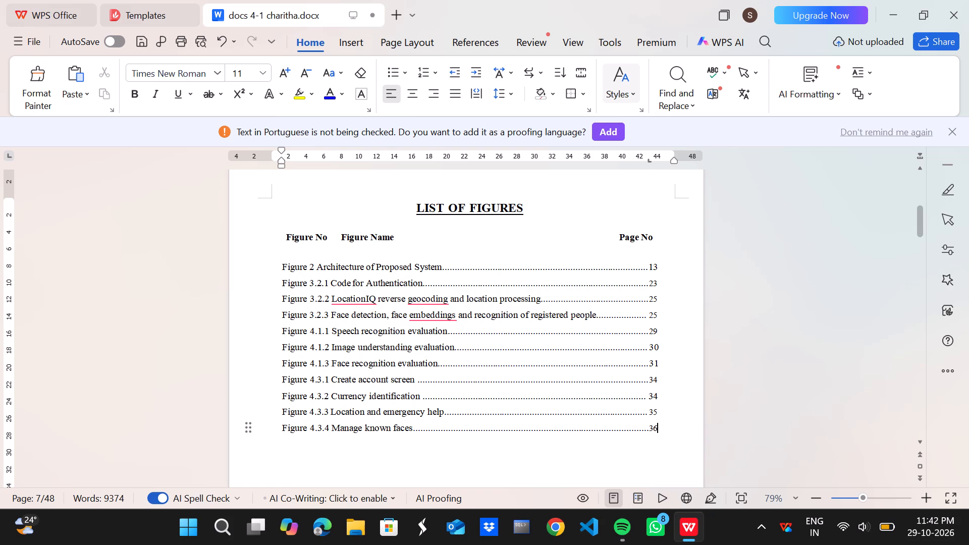
pyautogui.hotkey('ctrl', 's')
# In the List of Tables, set the page numbers to 26 for Table 3.3.1 and 28 for Table 3.3.2.
pyautogui.scroll(-7, 656, 265)
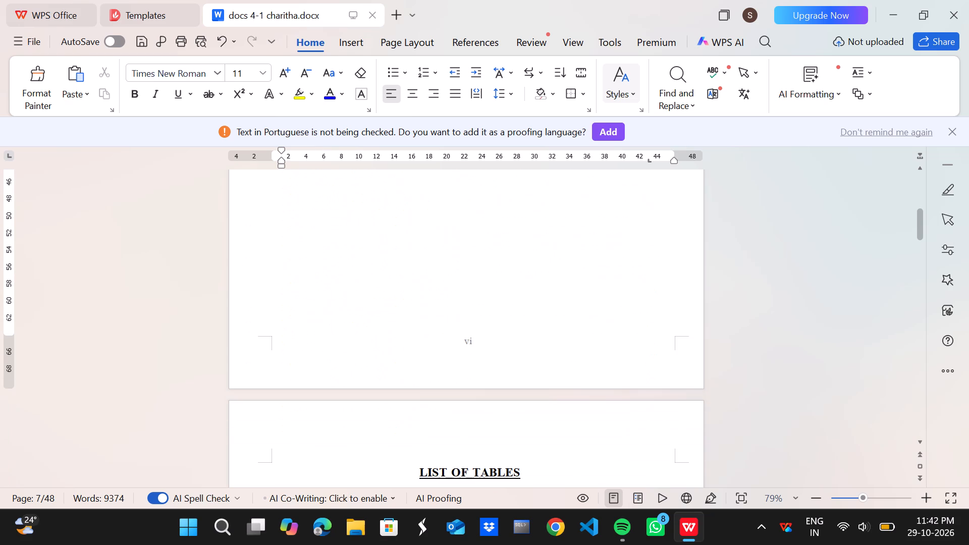
pyautogui.scroll(-3, 656, 265)
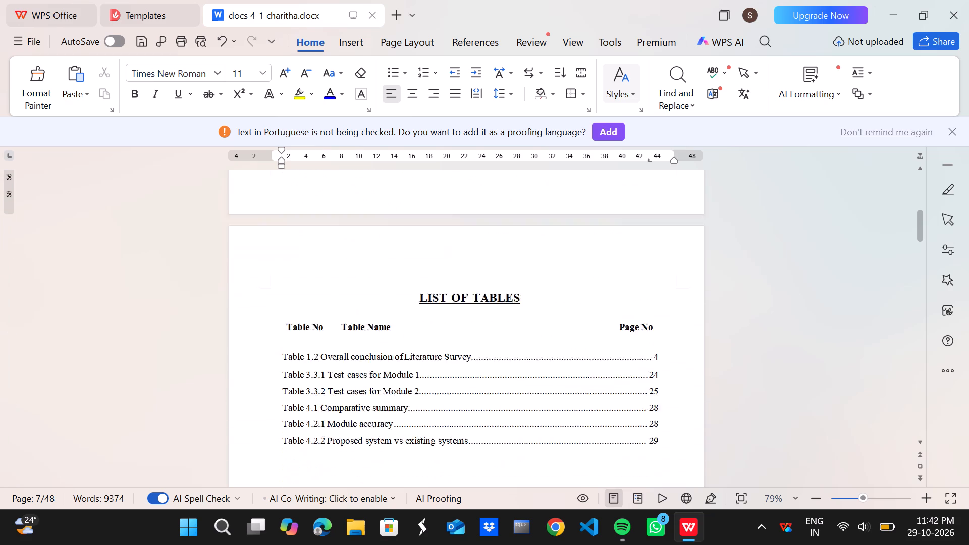
pyautogui.scroll(-1, 656, 265)
pyautogui.click(660, 330)
pyautogui.press('BackSpace')
pyautogui.press('6')
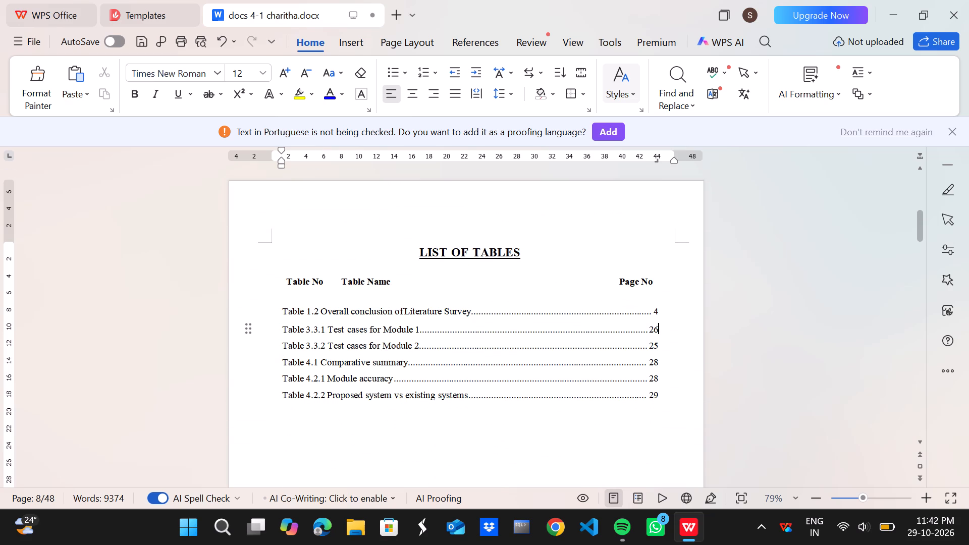
pyautogui.press('Down')
pyautogui.press('BackSpace')
pyautogui.press('8')
# Set the page numbers of Tables 4.1 and 4.2.1 to 31 and Table 4.2.2 to 32, and save the document.
pyautogui.press('Down')
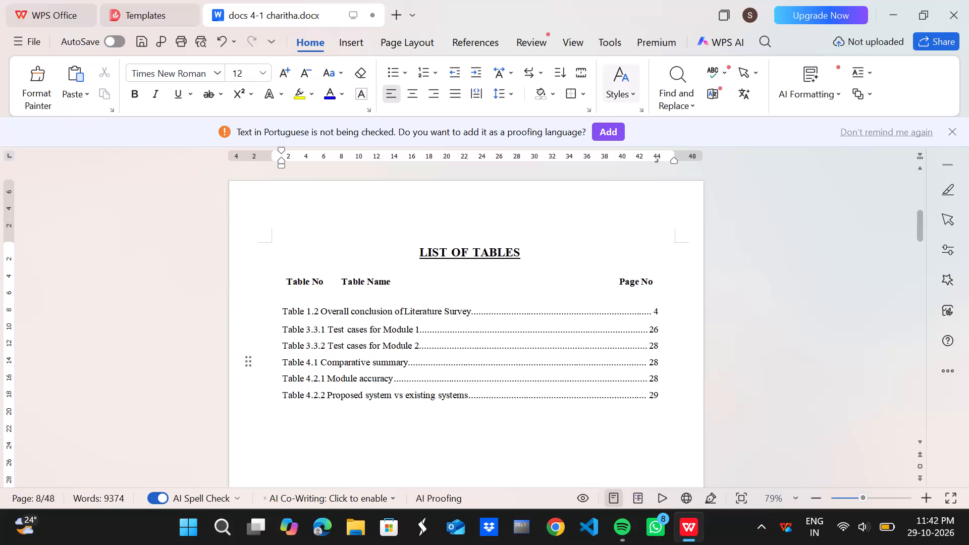
pyautogui.press('BackSpace')
pyautogui.press('BackSpace')
pyautogui.write('31')
pyautogui.press('Down')
pyautogui.press('BackSpace')
pyautogui.press('BackSpace')
pyautogui.write('31')
pyautogui.press('Down')
pyautogui.press('BackSpace')
pyautogui.press('BackSpace')
pyautogui.write('32')
pyautogui.hotkey('ctrl', 's')
pyautogui.hotkey('ctrl', 's')
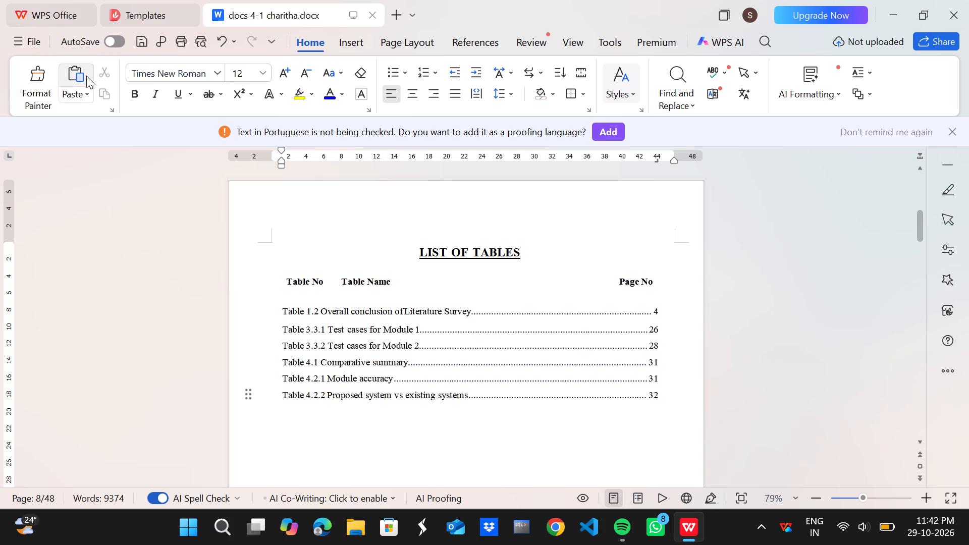
pyautogui.hotkey('ctrl', 's')
# Export all 48 pages of the docs 4-1 charitha document as a PDF to the source folder and close the document.
pyautogui.scroll(4, 205, 290)
pyautogui.click(24, 46)
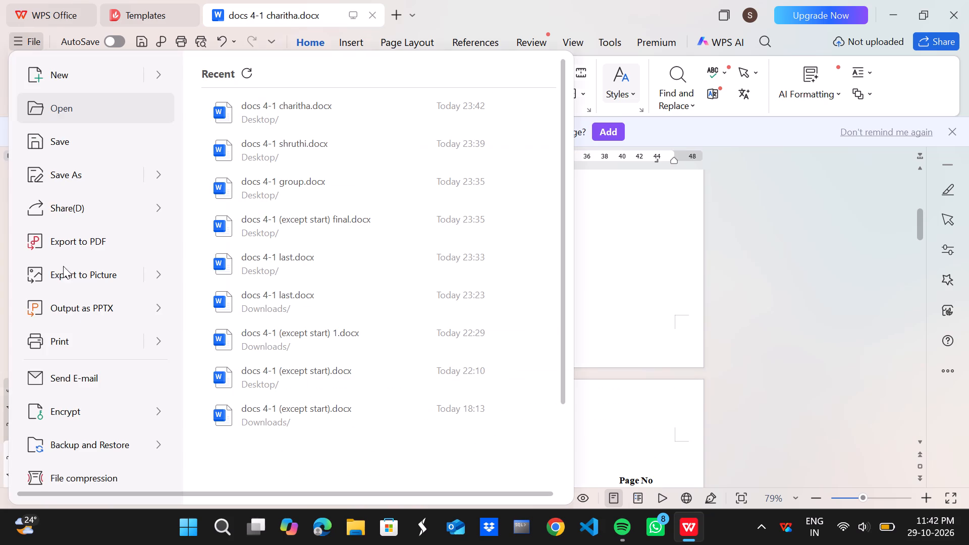
pyautogui.click(87, 246)
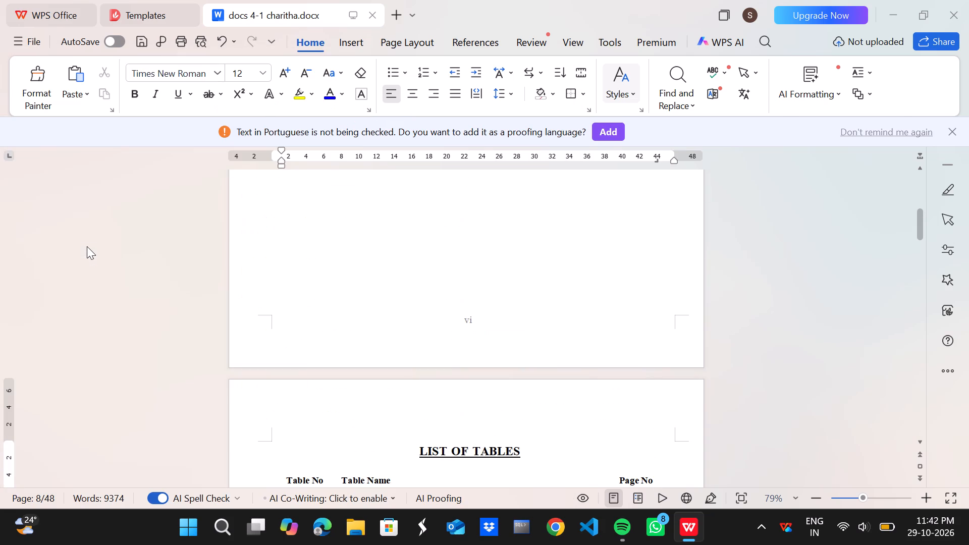
pyautogui.click(636, 466)
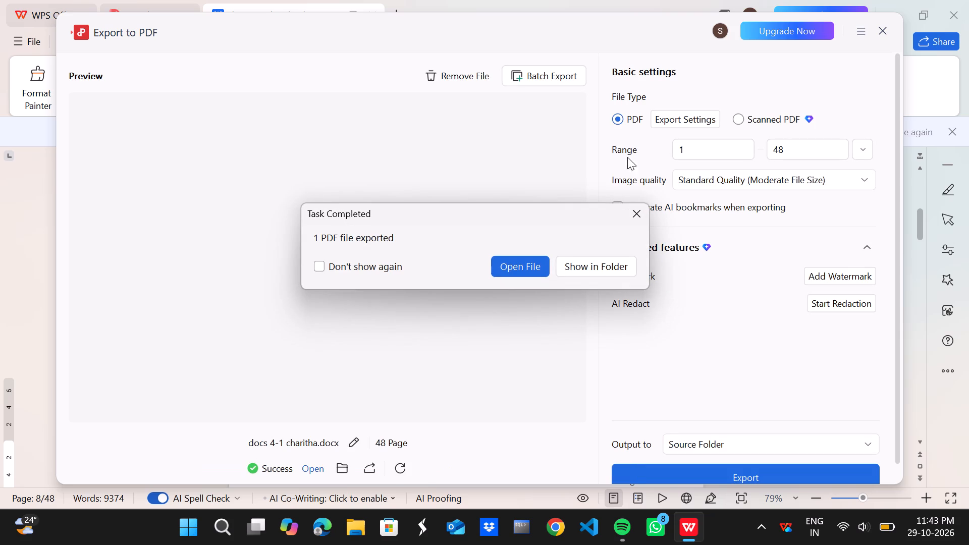
pyautogui.click(638, 214)
pyautogui.click(875, 33)
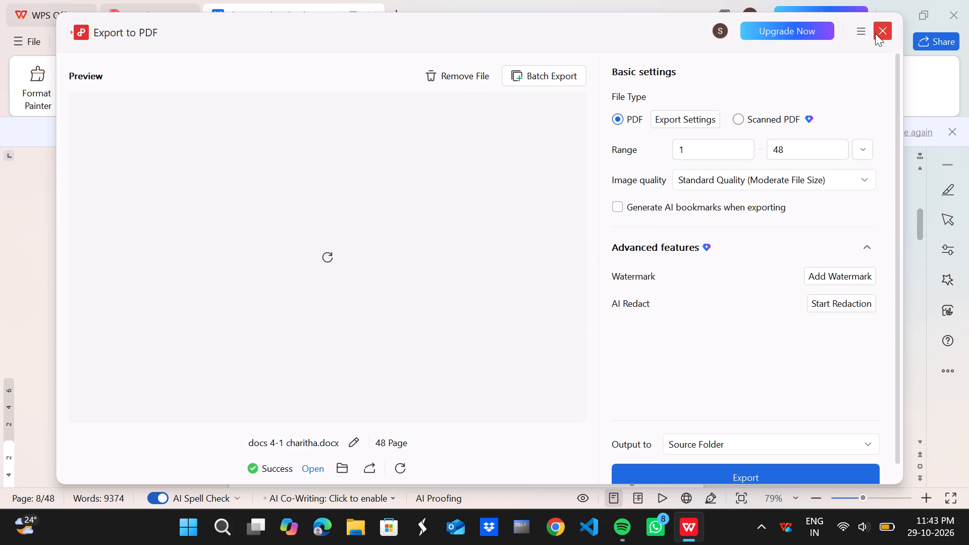
pyautogui.click(968, 8)
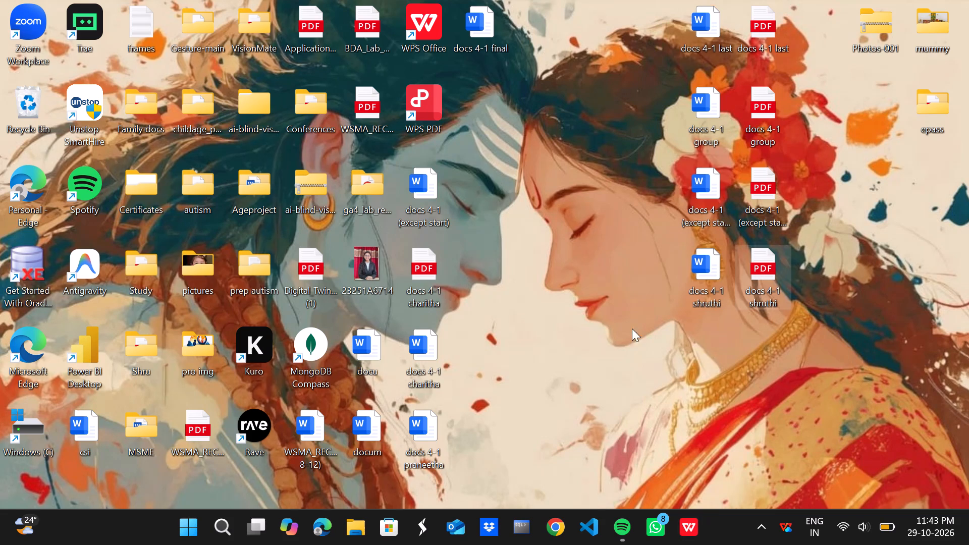
# Move the docs 4-1 charitha Word and PDF files on the desktop directly below the docs 4-1 shruthi files.
pyautogui.moveTo(427, 349); pyautogui.dragTo(710, 347)
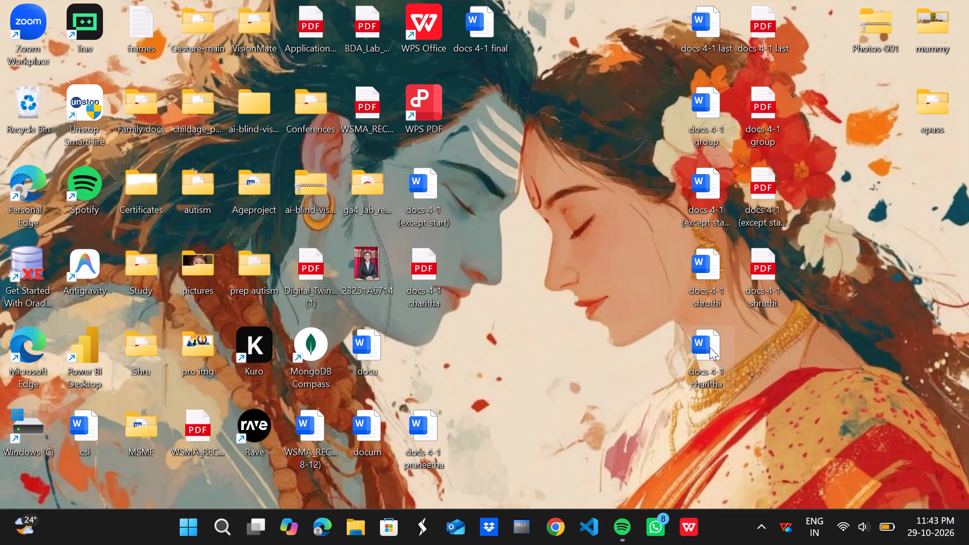
pyautogui.moveTo(426, 277); pyautogui.dragTo(777, 352)
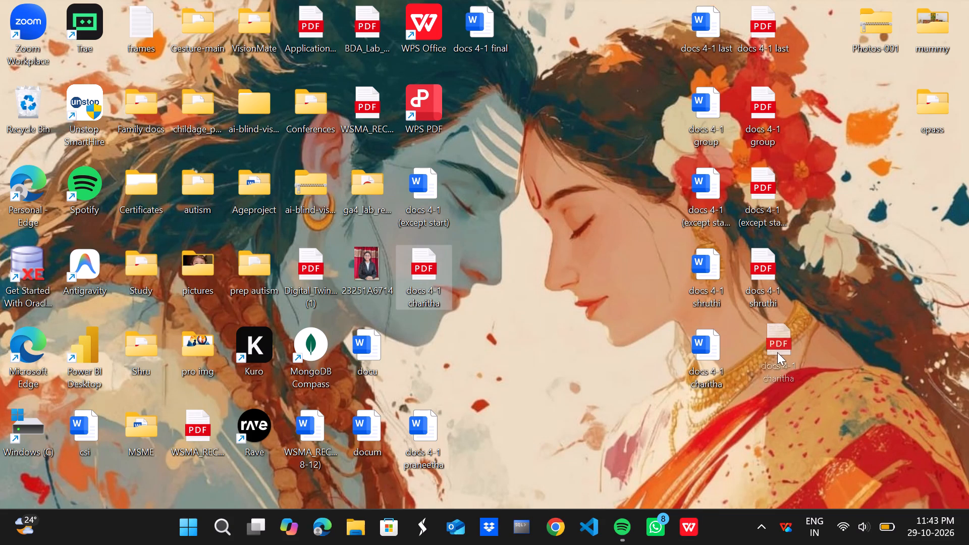
pyautogui.moveTo(777, 352); pyautogui.dragTo(773, 352)
# Open the docs 4-1 praneetha Word document from the desktop.
pyautogui.doubleClick(414, 420)
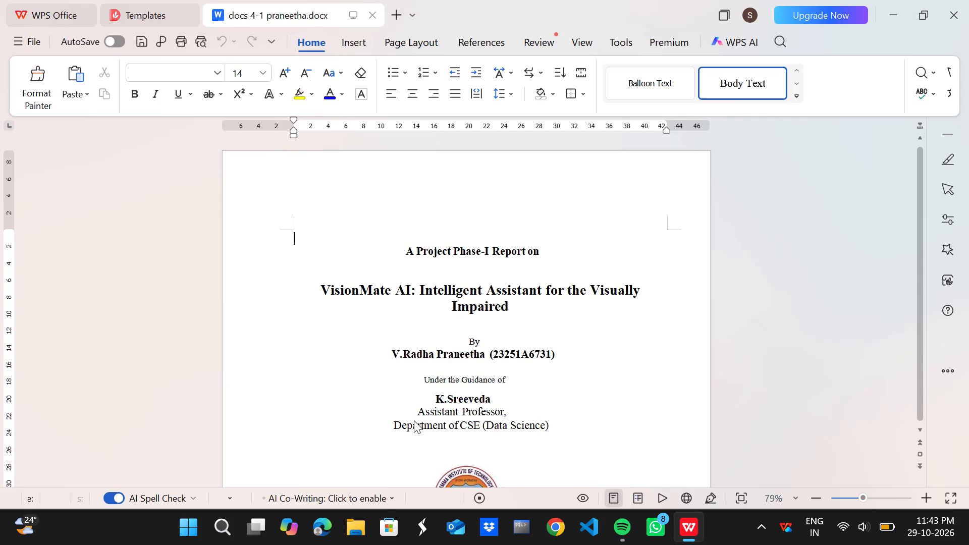
pyautogui.scroll(-2, 573, 431)
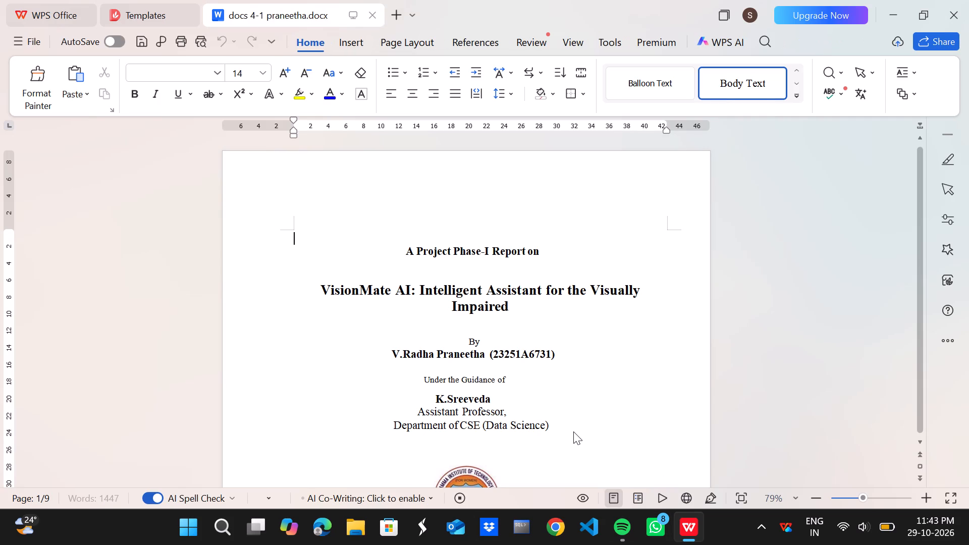
pyautogui.scroll(-1, 573, 431)
# On the first cover page, replace the student name's indent with spaces so a wider gap separates it from the roll number.
pyautogui.click(486, 355)
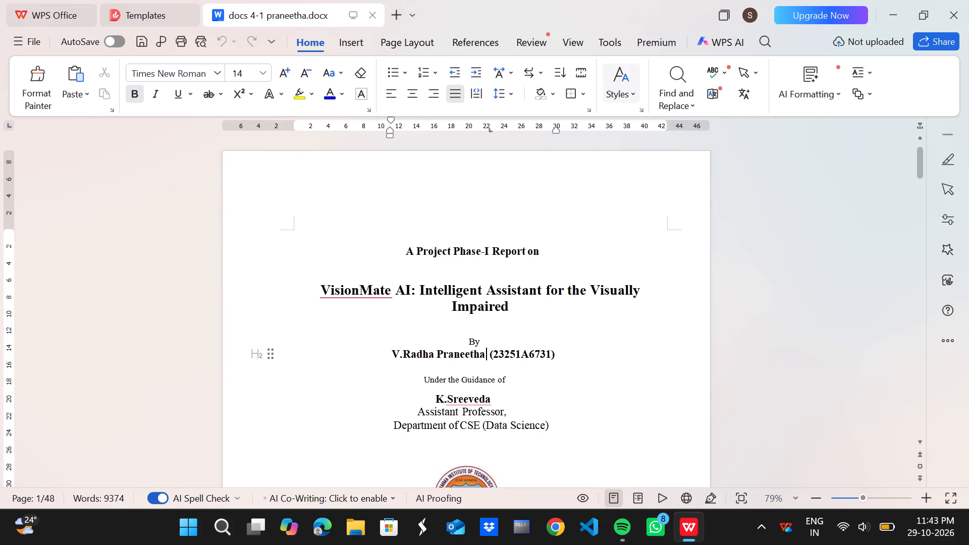
pyautogui.press('Tab')
pyautogui.press('Tab')
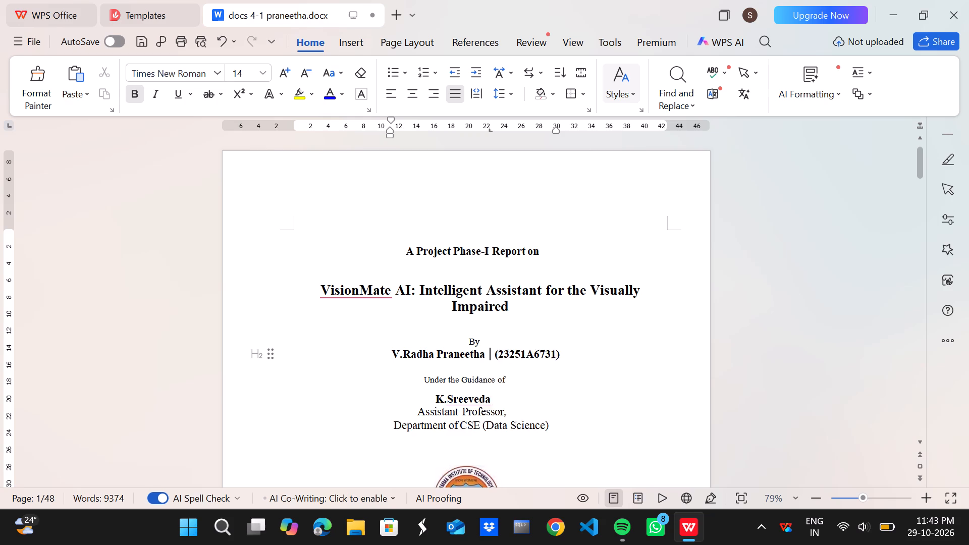
pyautogui.press('BackSpace')
pyautogui.click(393, 355)
pyautogui.press('BackSpace')
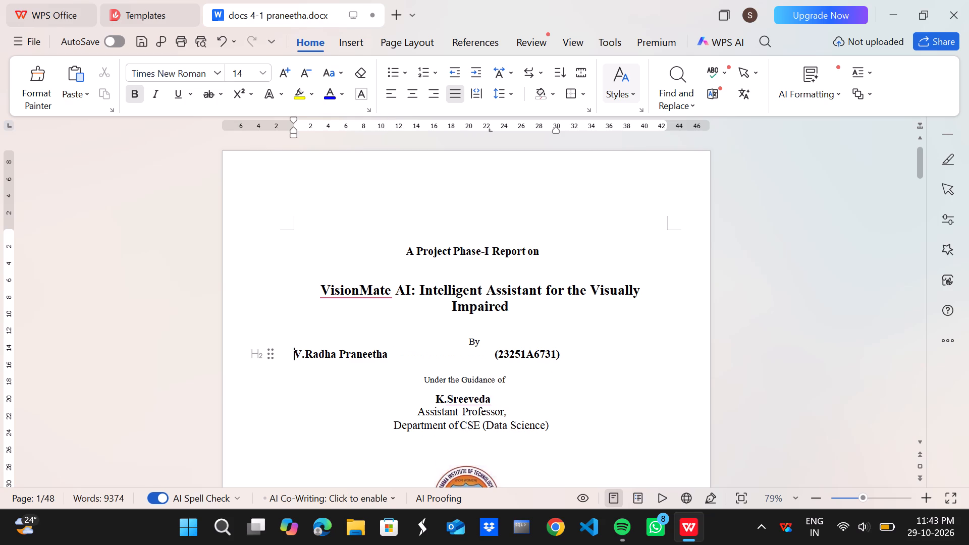
pyautogui.press('space')
pyautogui.press('space')
pyautogui.press('space')
pyautogui.press('space')
pyautogui.press('space')
pyautogui.press('space')
pyautogui.press('space')
pyautogui.press('space')
pyautogui.press('space')
pyautogui.press('space')
pyautogui.press('space')
pyautogui.press('space')
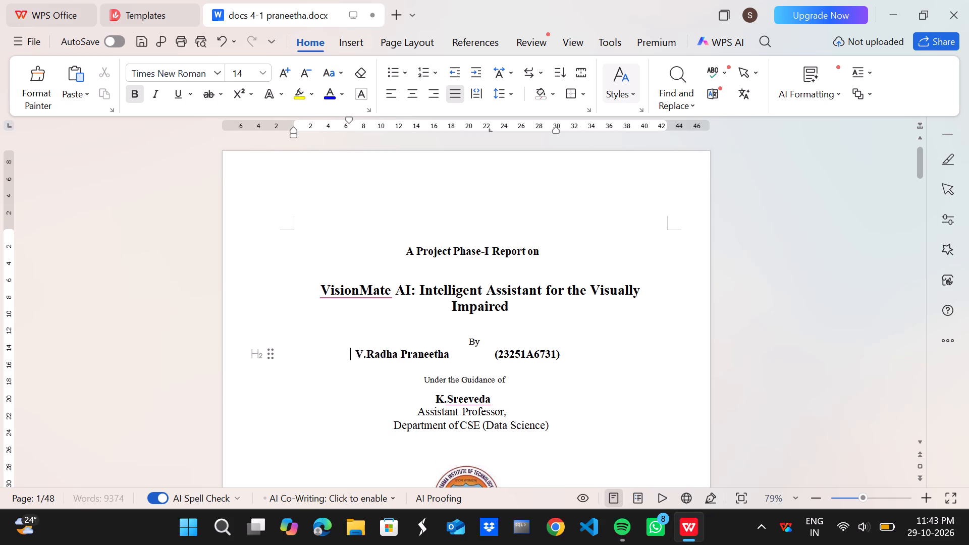
pyautogui.press('space')
# On the second title page, replace the student name's indent with spaces to widen the gap before the roll number.
pyautogui.scroll(-1, 624, 424)
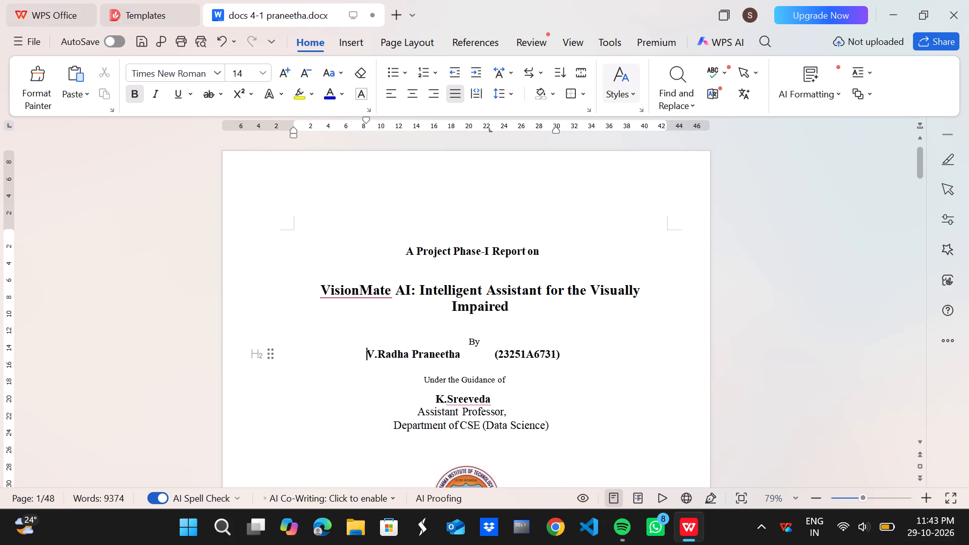
pyautogui.scroll(-8, 624, 424)
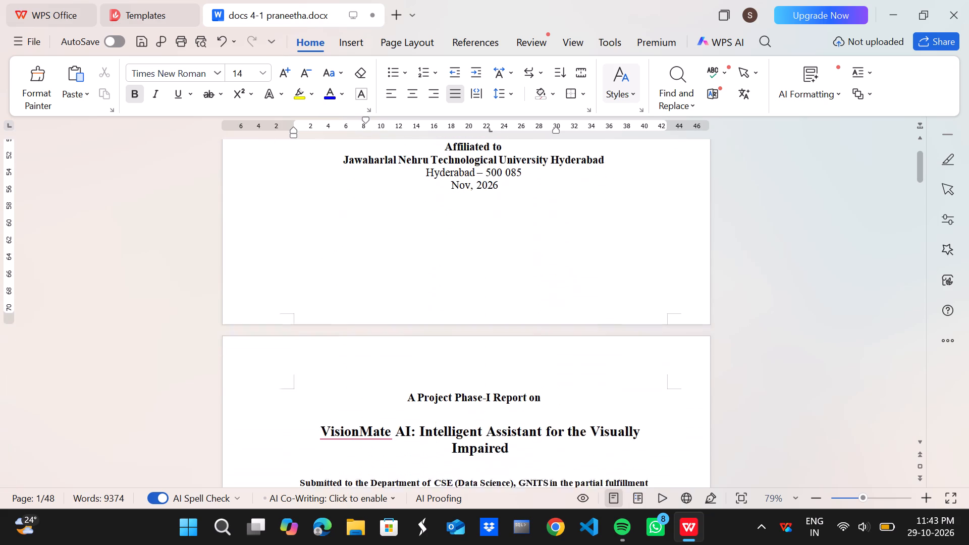
pyautogui.scroll(-5, 624, 424)
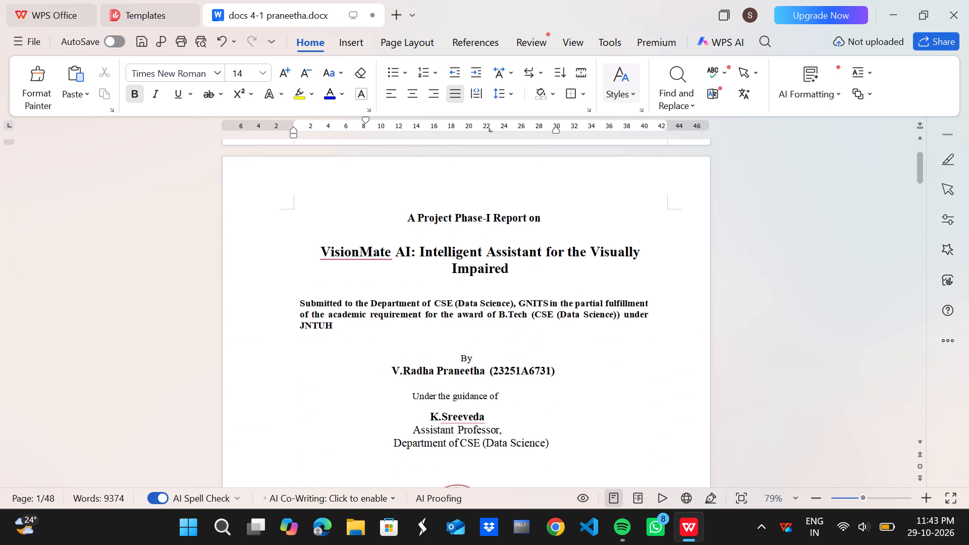
pyautogui.click(395, 369)
pyautogui.press('BackSpace')
pyautogui.press('space')
pyautogui.press('space')
pyautogui.press('space')
pyautogui.press('space')
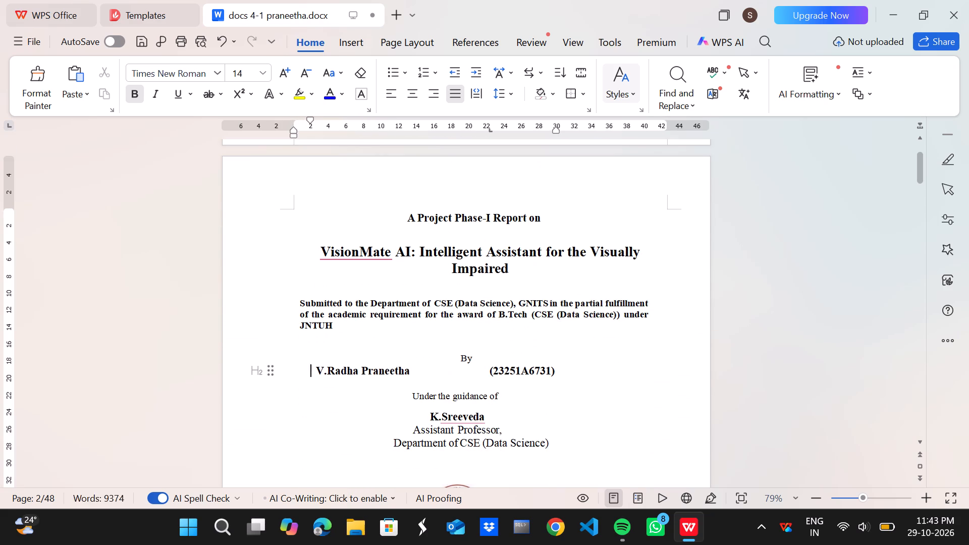
pyautogui.press('space')
pyautogui.press('space')
pyautogui.press('space')
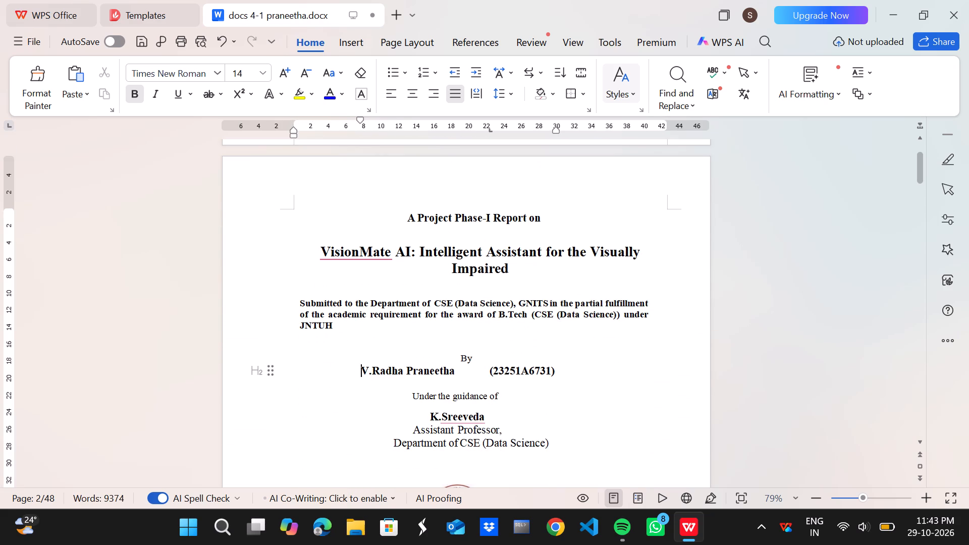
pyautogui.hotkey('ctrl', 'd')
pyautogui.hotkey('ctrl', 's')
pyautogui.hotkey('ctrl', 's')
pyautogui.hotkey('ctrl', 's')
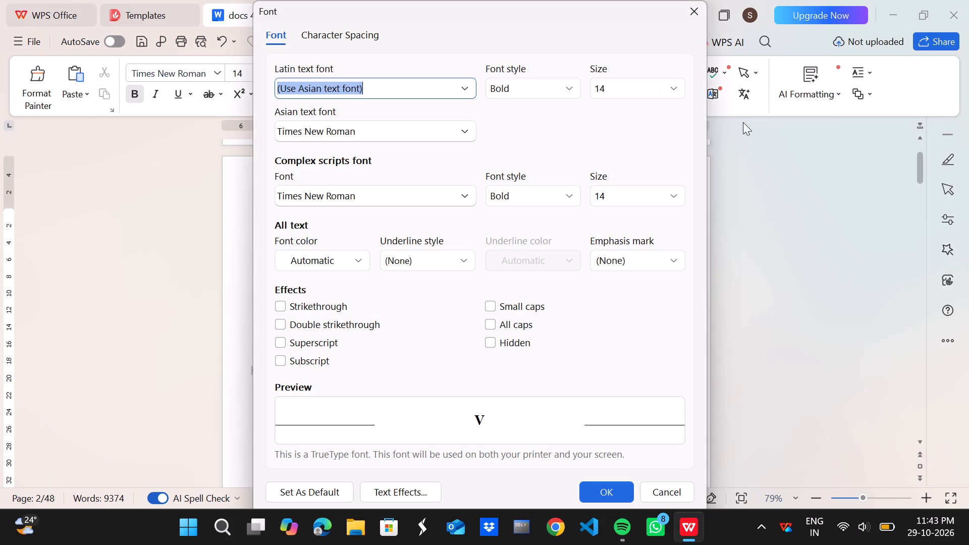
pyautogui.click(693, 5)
# In the table of contents, set the page numbers of sections 1.2 to 1.5 to 2, 6, 6 and 7.
pyautogui.scroll(-5, 570, 281)
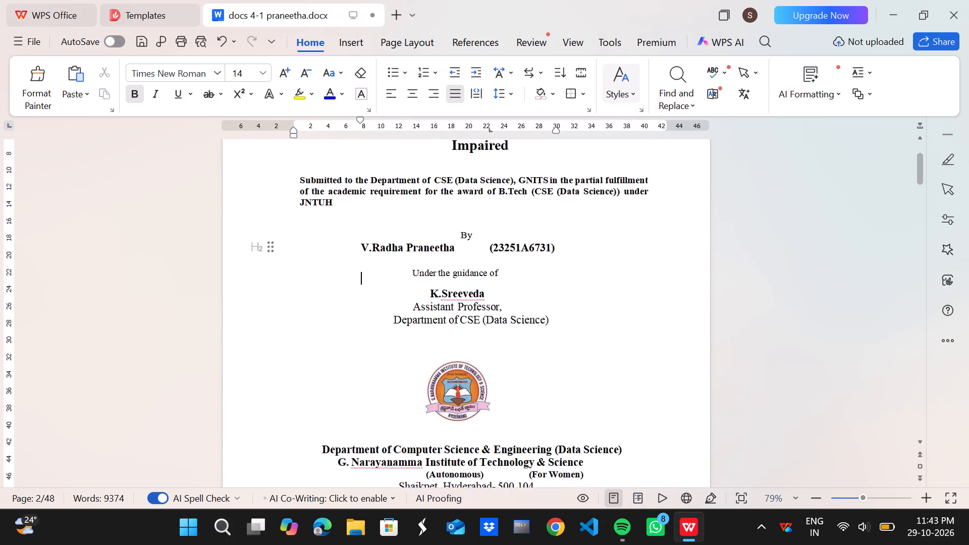
pyautogui.scroll(-8, 570, 281)
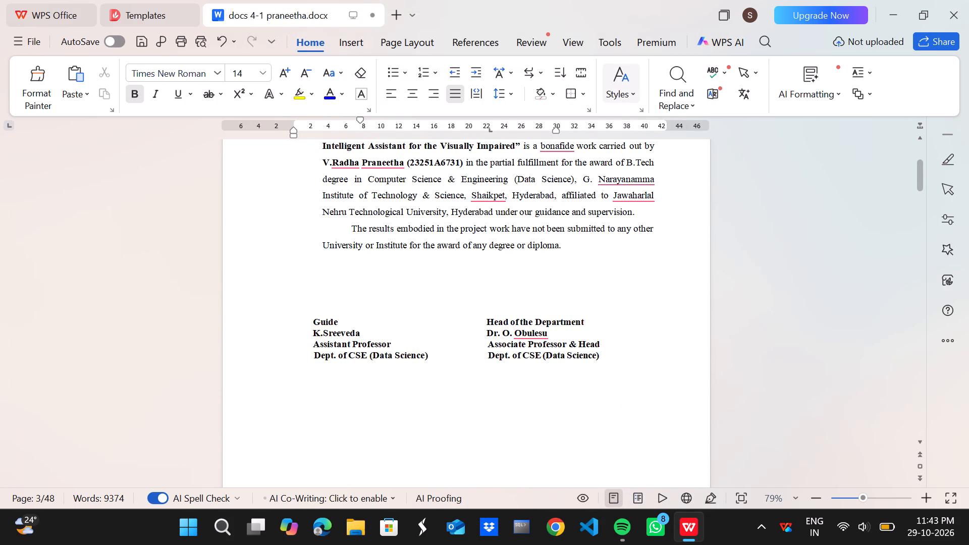
pyautogui.scroll(-7, 570, 281)
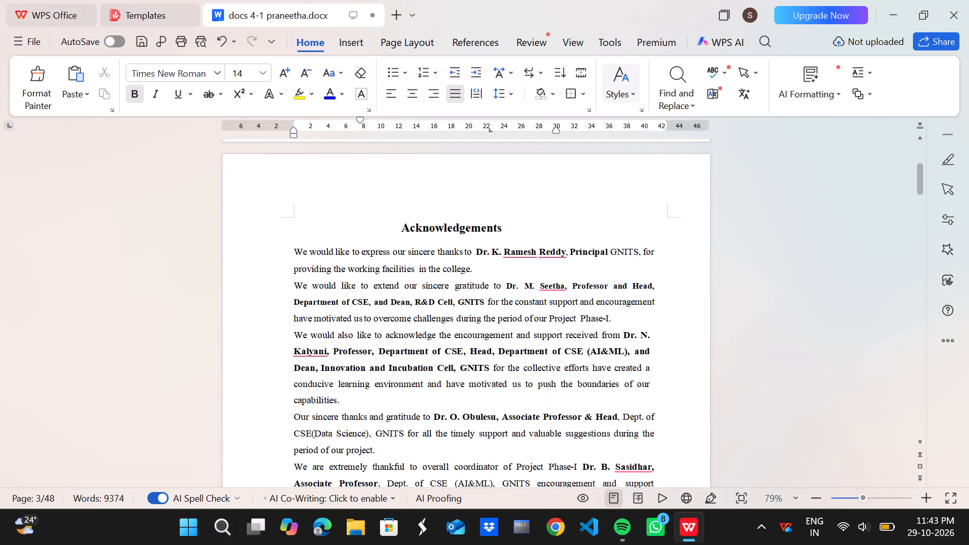
pyautogui.scroll(-5, 570, 281)
pyautogui.scroll(1, 570, 281)
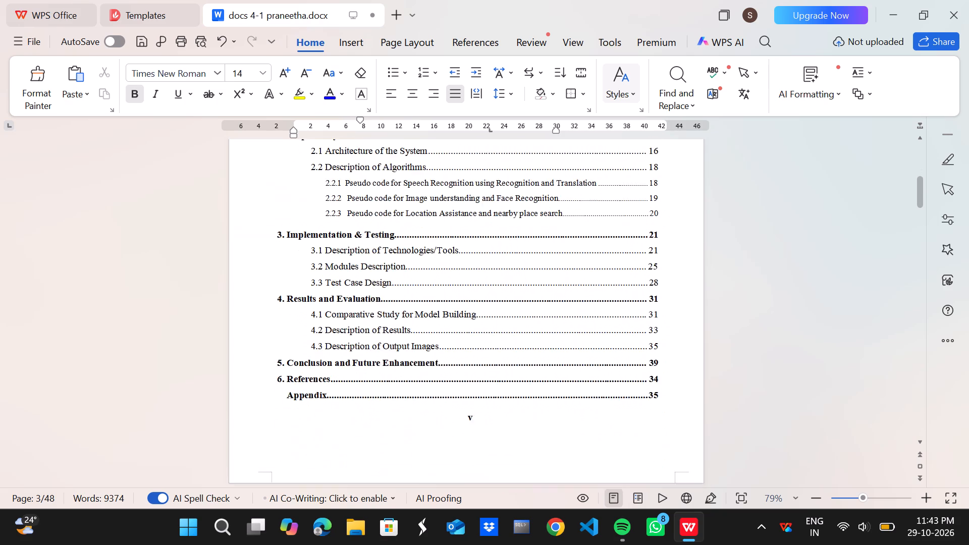
pyautogui.scroll(1, 570, 281)
pyautogui.scroll(-1, 570, 281)
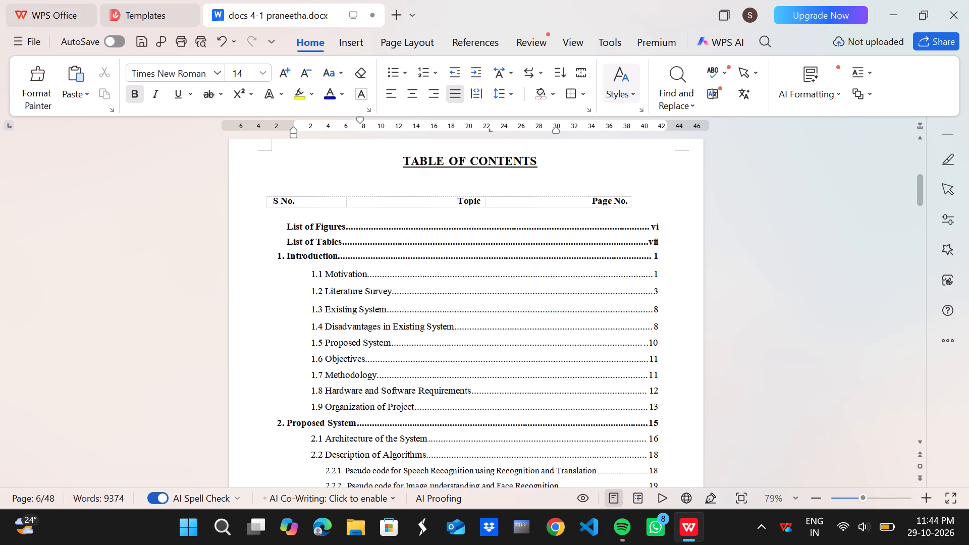
pyautogui.click(660, 285)
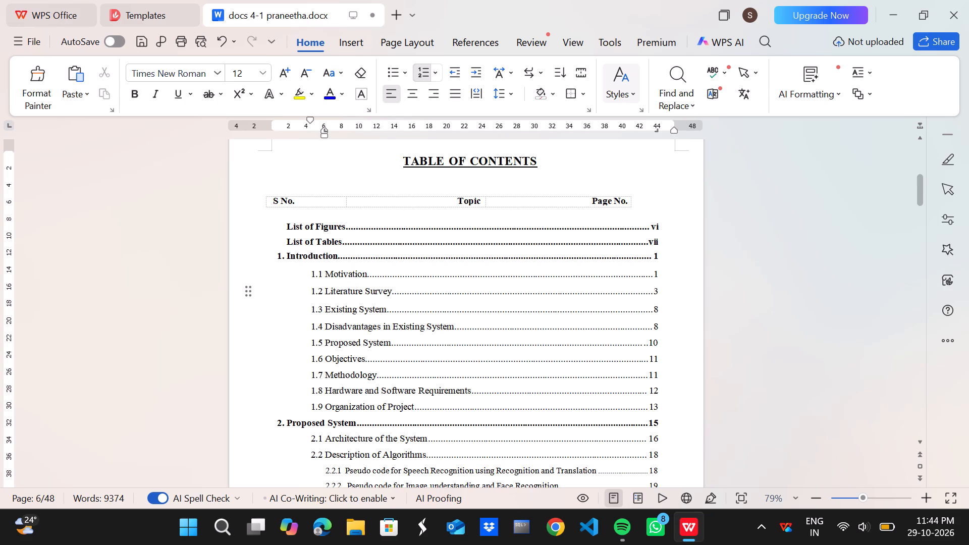
pyautogui.press('BackSpace')
pyautogui.press('2')
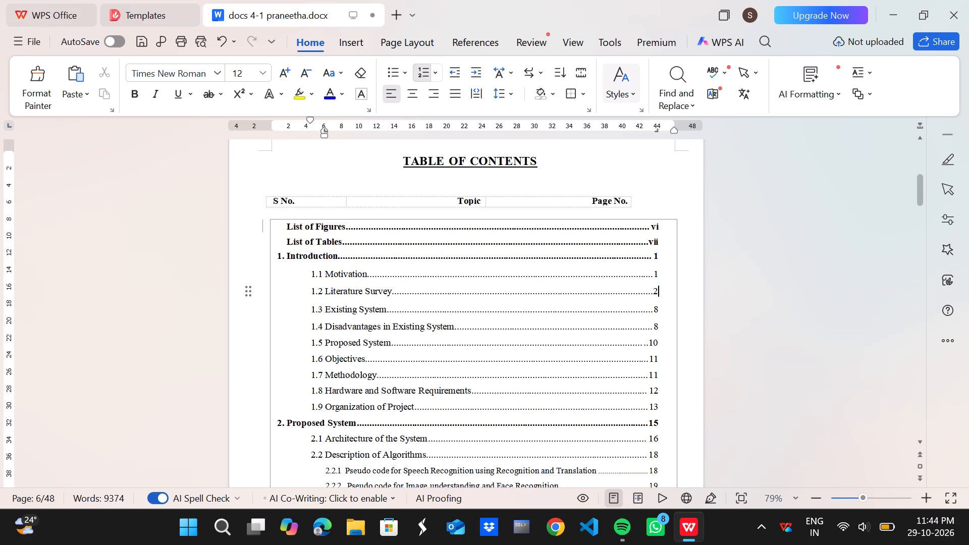
pyautogui.press('Down')
pyautogui.press('BackSpace')
pyautogui.press('6')
pyautogui.press('Down')
pyautogui.press('BackSpace')
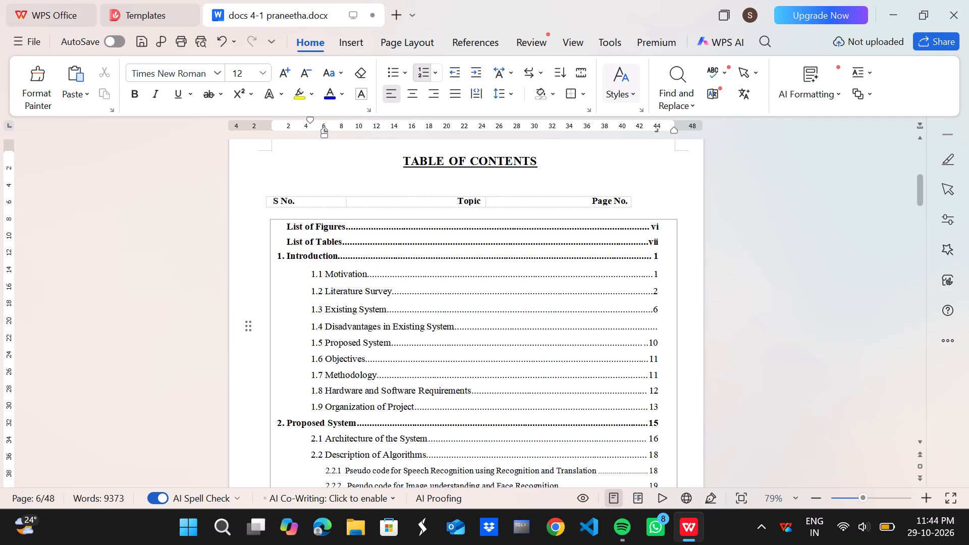
pyautogui.press('6')
pyautogui.press('Down')
pyautogui.press('BackSpace')
pyautogui.press('BackSpace')
pyautogui.press('7')
# Set the contents page numbers of sections 1.6 to 1.9 to 8, 8, 9 and 10.
pyautogui.press('Down')
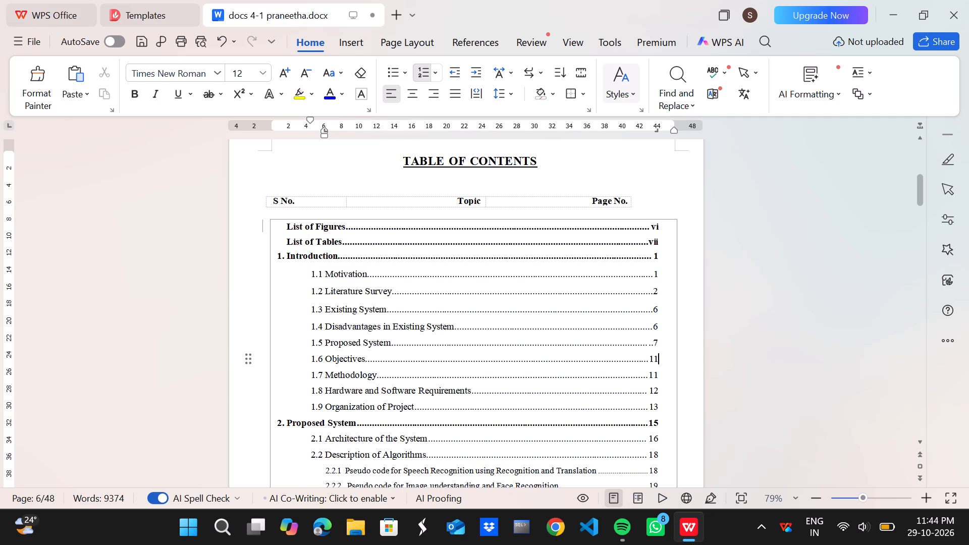
pyautogui.press('BackSpace')
pyautogui.press('BackSpace')
pyautogui.press('8')
pyautogui.press('Down')
pyautogui.press('BackSpace')
pyautogui.write('88')
pyautogui.press('BackSpace')
pyautogui.press('BackSpace')
pyautogui.press('BackSpace')
pyautogui.press('8')
pyautogui.press('Down')
pyautogui.press('BackSpace')
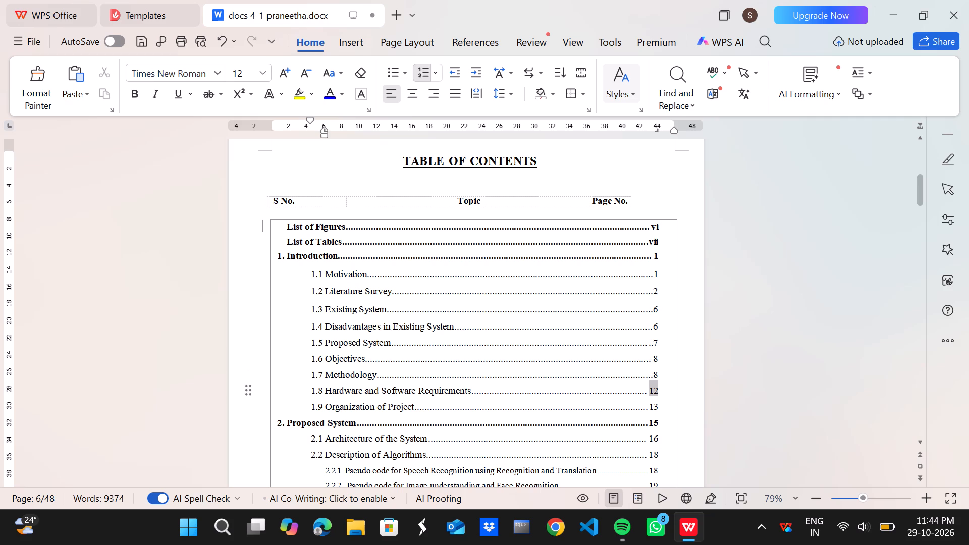
pyautogui.press('9')
pyautogui.press('Down')
pyautogui.press('BackSpace')
pyautogui.press('0')
# Set the contents page numbers to 12 for chapter 2 Proposed System, 13 for section 2.1 and 15 for section 2.2.
pyautogui.press('Down')
pyautogui.press('BackSpace')
pyautogui.press('2')
pyautogui.press('Down')
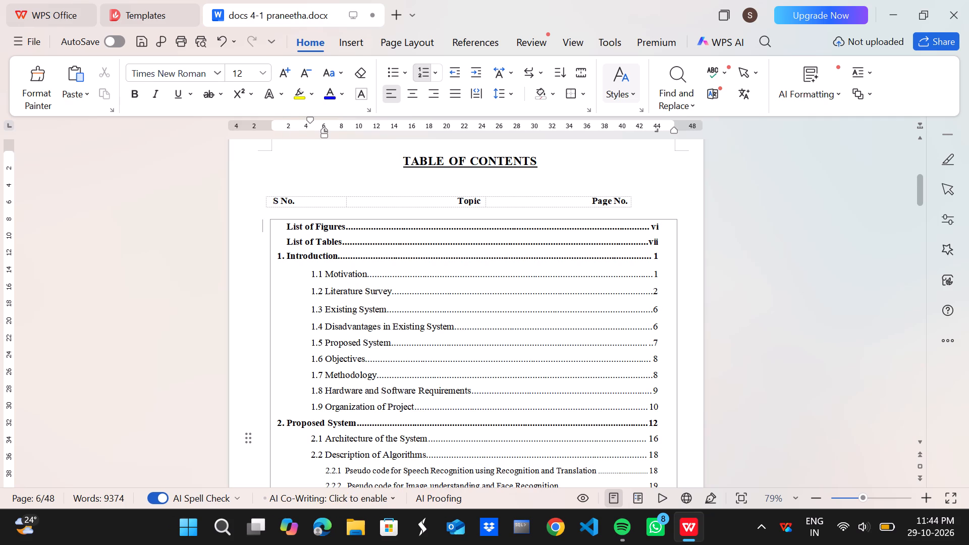
pyautogui.press('BackSpace')
pyautogui.press('3')
pyautogui.press('Down')
pyautogui.press('BackSpace')
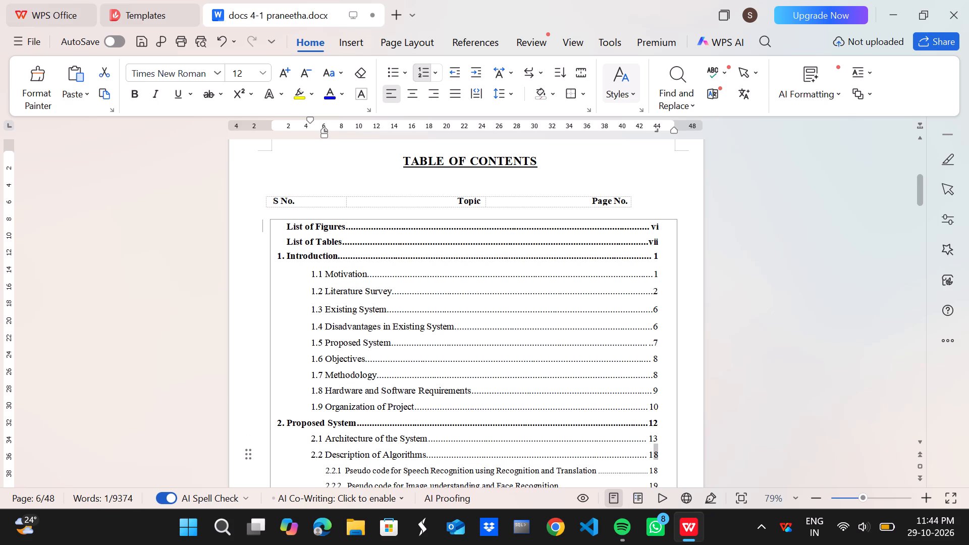
pyautogui.press('5')
# Set the contents page numbers of the pseudo code entries 2.2.1, 2.2.2 and 2.2.3 to 15, 16 and 17.
pyautogui.press('Down')
pyautogui.press('BackSpace')
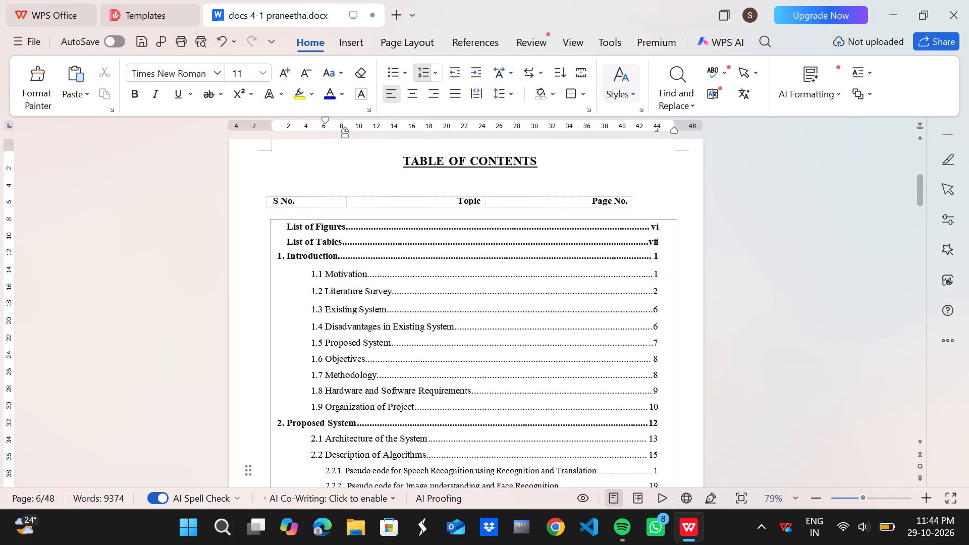
pyautogui.press('5')
pyautogui.press('Down')
pyautogui.press('BackSpace')
pyautogui.press('6')
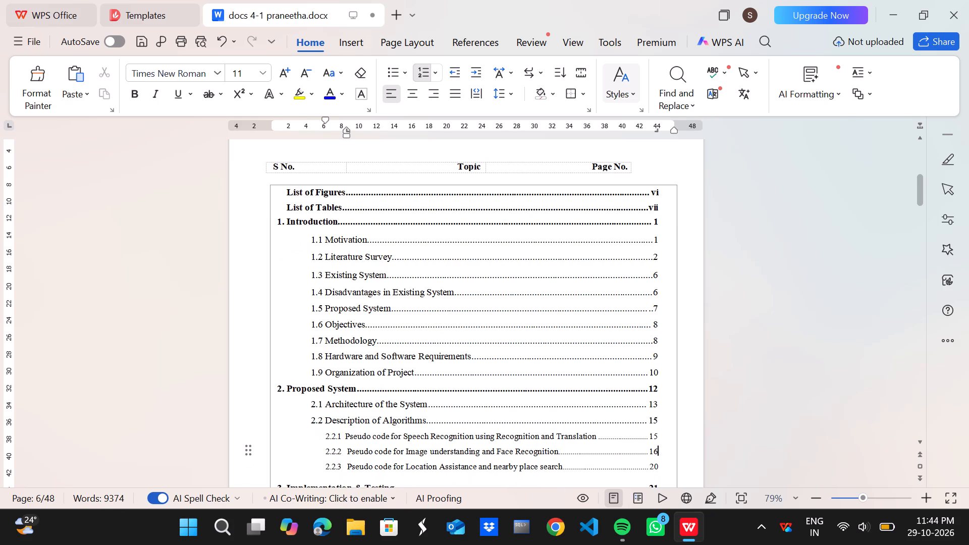
pyautogui.press('Down')
pyautogui.press('BackSpace')
pyautogui.press('BackSpace')
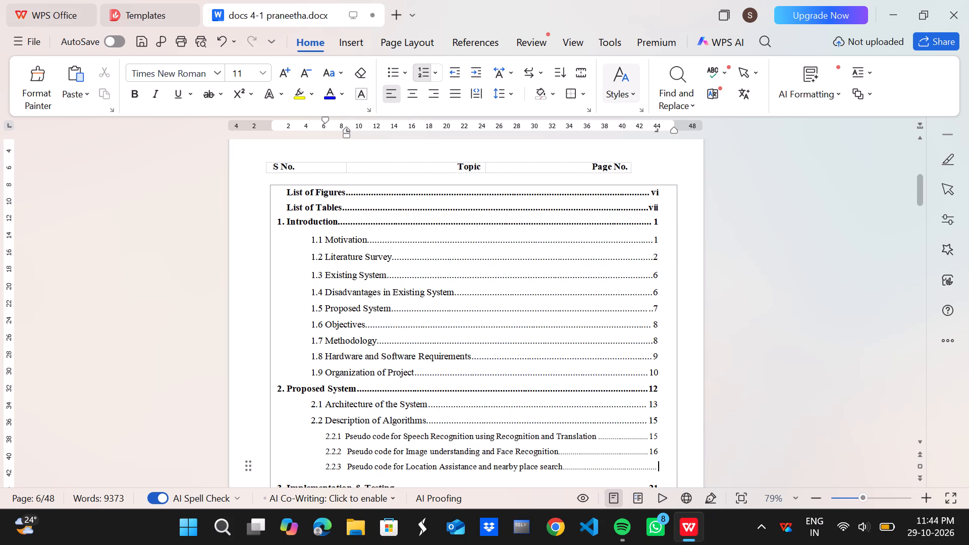
pyautogui.write('17')
# Set the contents page numbers of chapter 3 Implementation & Testing and section 3.1 both to 18.
pyautogui.scroll(-3, 644, 302)
pyautogui.press('Down')
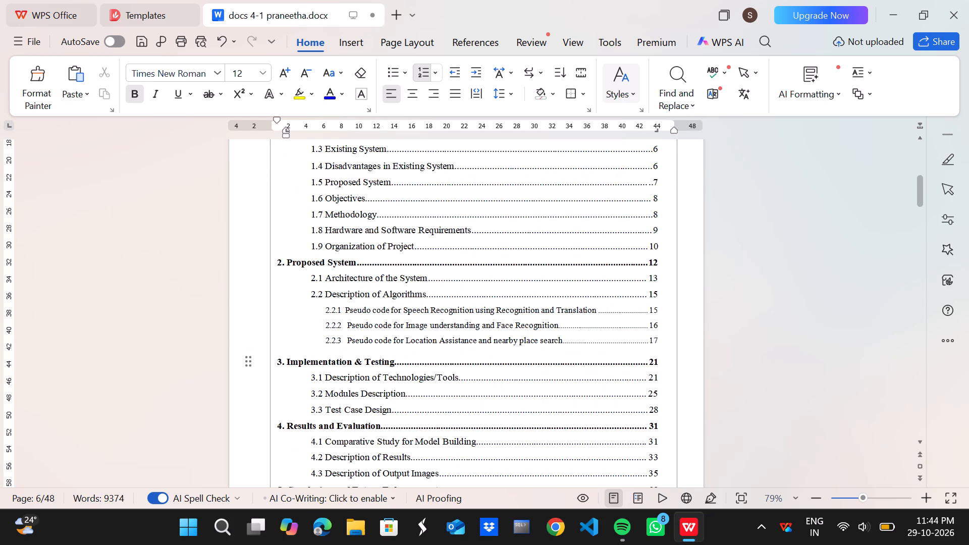
pyautogui.press('BackSpace')
pyautogui.press('BackSpace')
pyautogui.write('18')
pyautogui.press('Down')
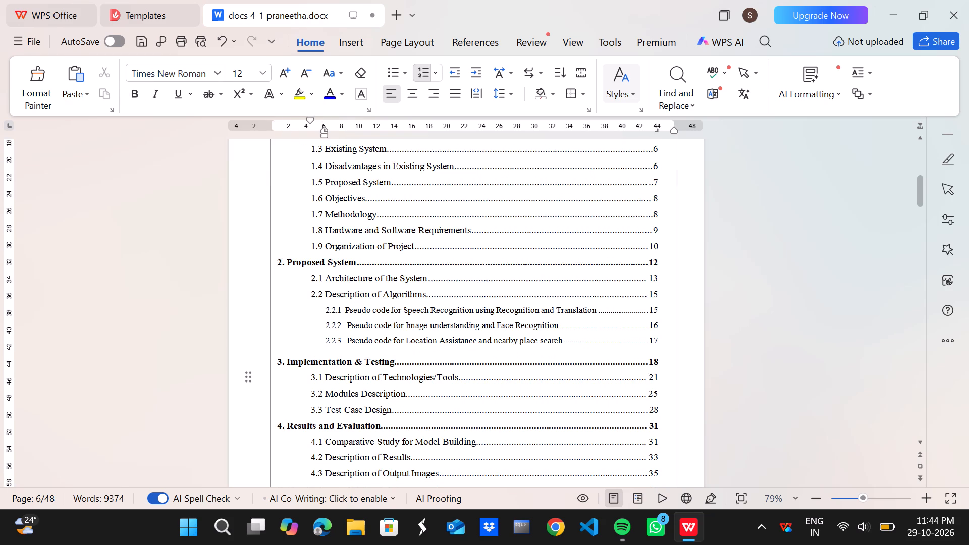
pyautogui.press('BackSpace')
pyautogui.press('BackSpace')
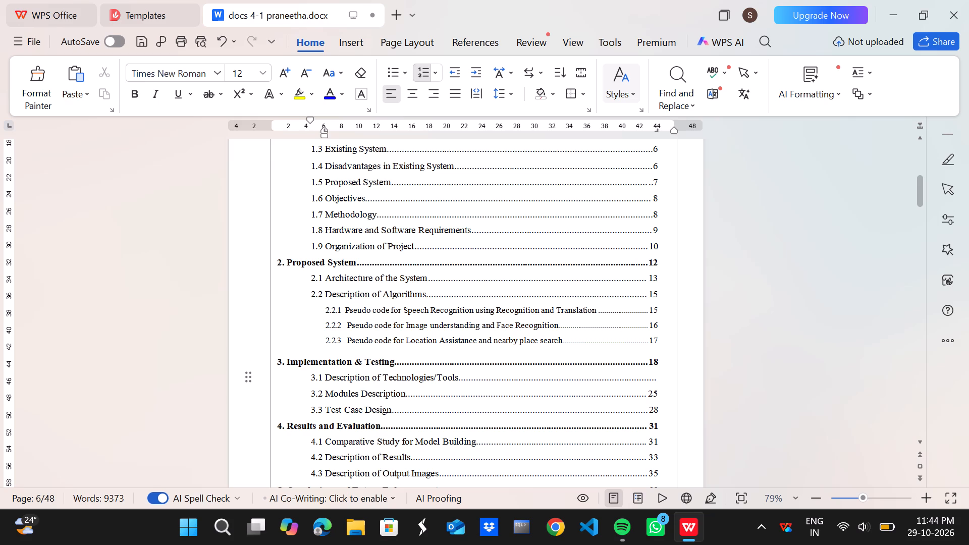
pyautogui.write('18')
# Set the contents page numbers of 3.2 Modules Description to 23 and 3.3 Test Case Design to 26.
pyautogui.press('Down')
pyautogui.press('BackSpace')
pyautogui.press('3')
pyautogui.press('Down')
pyautogui.press('Up')
pyautogui.hotkey('ctrl', 'z')
pyautogui.press('3')
pyautogui.press('Down')
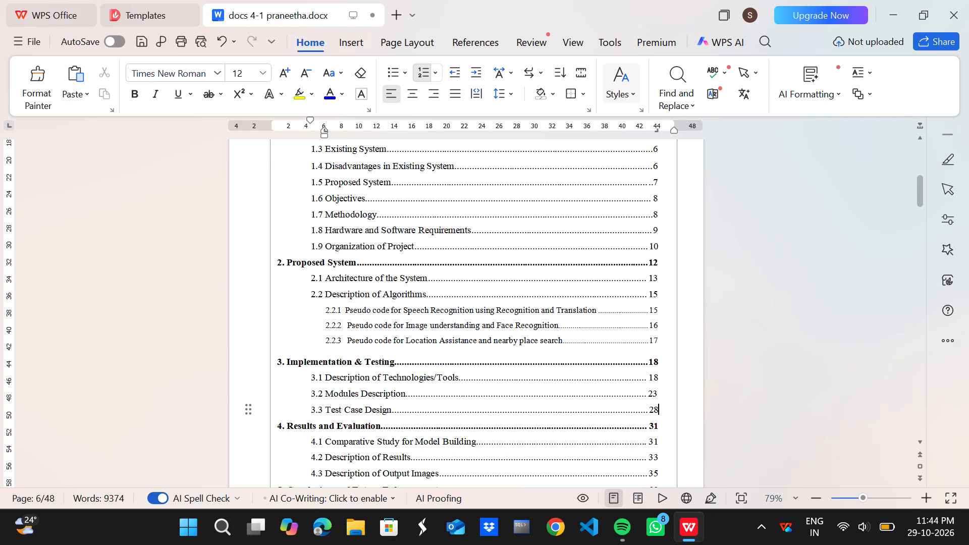
pyautogui.press('BackSpace')
pyautogui.press('6')
# Set the contents page numbers of chapter 4 Results and Evaluation and section 4.1 both to 29.
pyautogui.press('Down')
pyautogui.press('BackSpace')
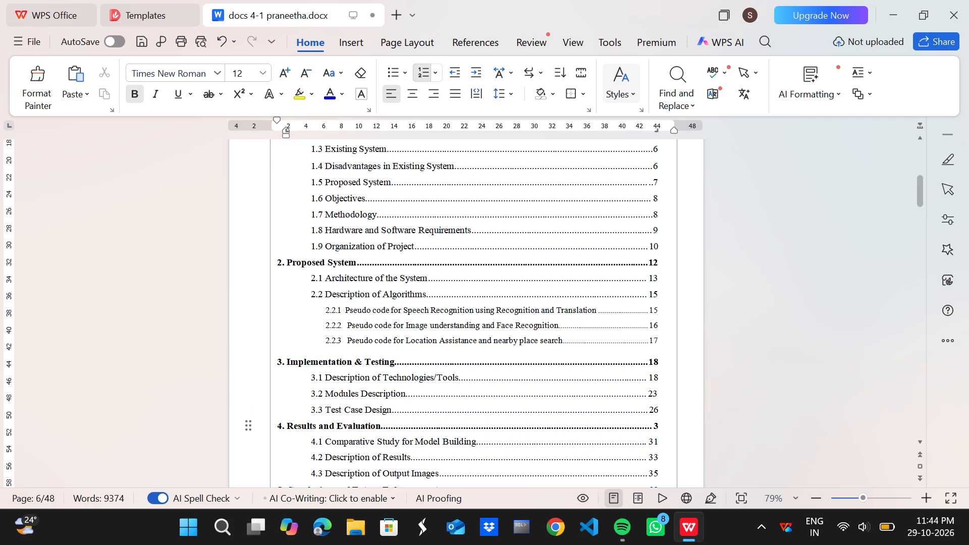
pyautogui.press('9')
pyautogui.press('BackSpace')
pyautogui.press('BackSpace')
pyautogui.write('29')
pyautogui.press('Down')
pyautogui.press('BackSpace')
pyautogui.press('BackSpace')
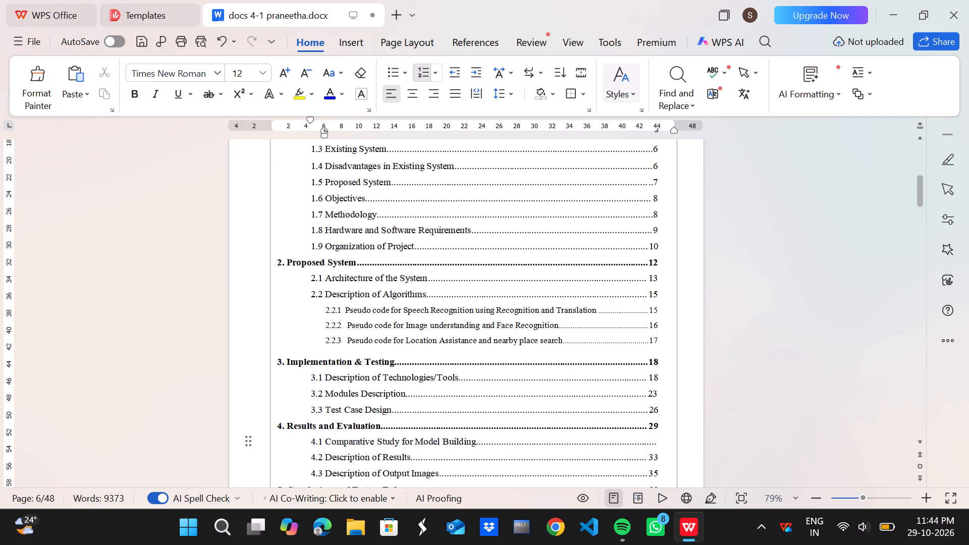
pyautogui.write('29')
# Set the contents page numbers of 4.2 Description of Results to 31 and 4.3 Description of Output Images to 34.
pyautogui.press('Down')
pyautogui.press('BackSpace')
pyautogui.press('1')
pyautogui.press('Down')
pyautogui.press('BackSpace')
pyautogui.press('4')
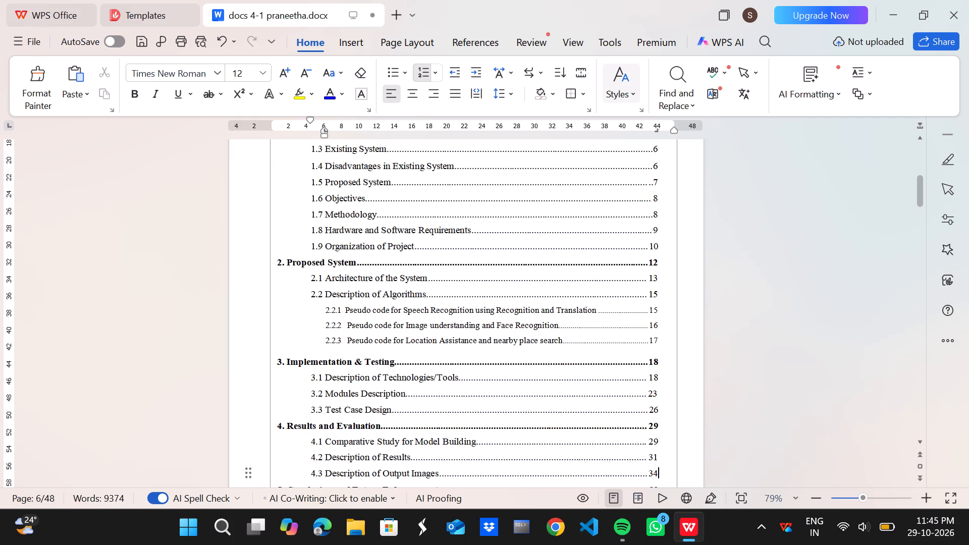
# Set the contents page numbers of chapter 5 Conclusion and Future Enhancement to 37 and Appendix to 40.
pyautogui.press('Down')
pyautogui.scroll(-1, 559, 378)
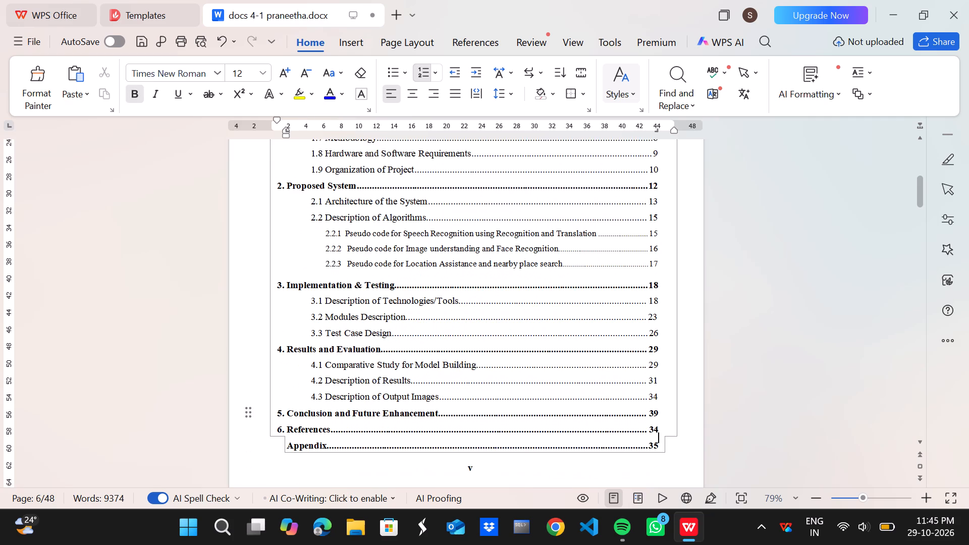
pyautogui.scroll(-1, 559, 378)
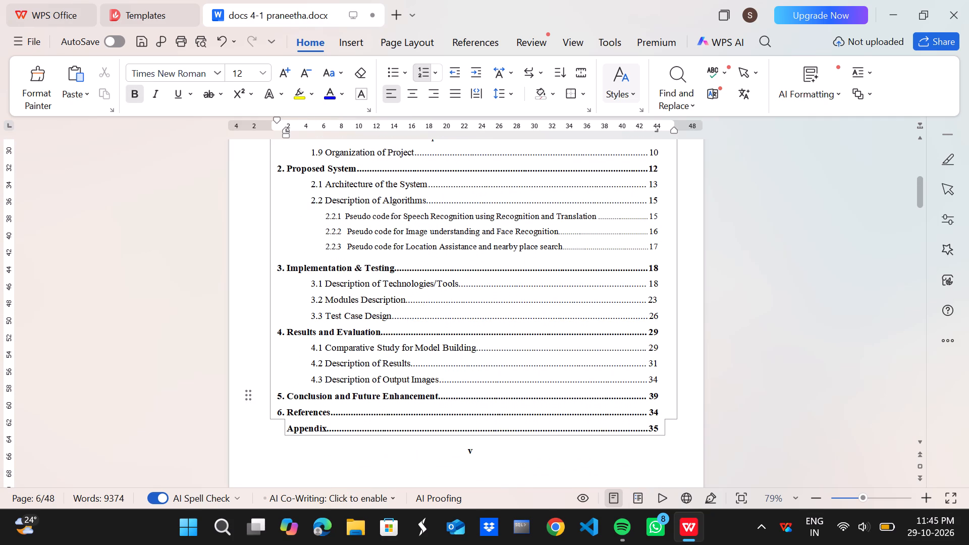
pyautogui.press('BackSpace')
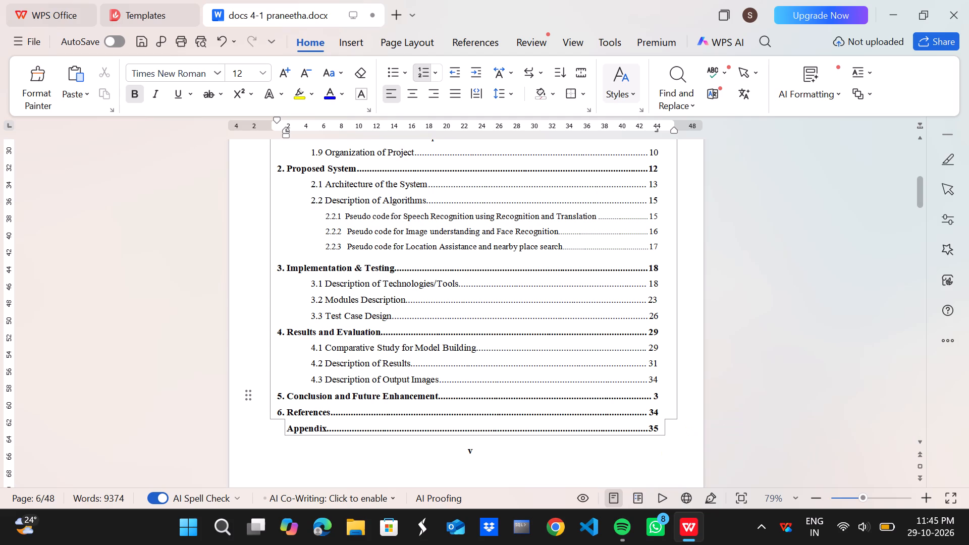
pyautogui.press('7')
pyautogui.click(656, 428)
pyautogui.press('BackSpace')
pyautogui.press('BackSpace')
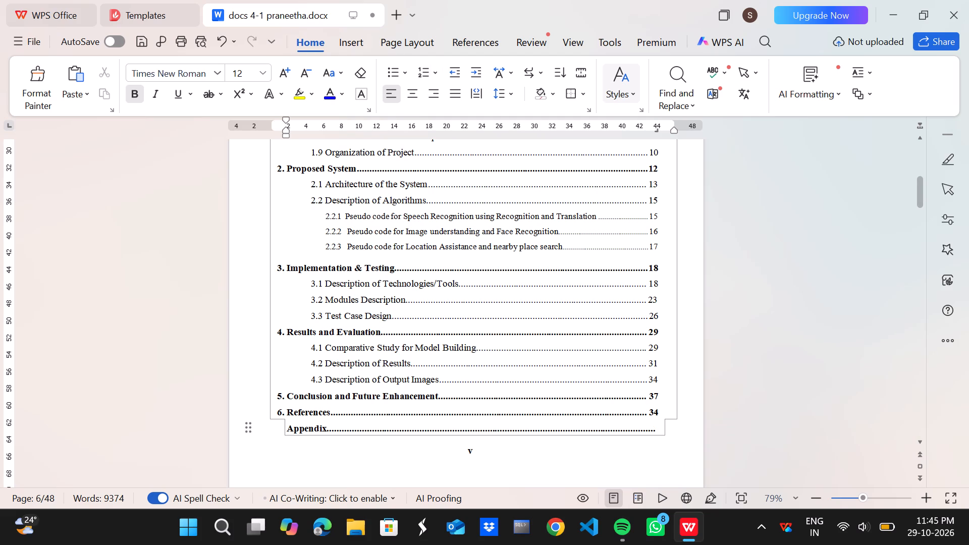
pyautogui.write('40')
# Rebuild the contents entry of chapter 6 References with page number 39 and save the document.
pyautogui.moveTo(288, 413); pyautogui.dragTo(627, 411)
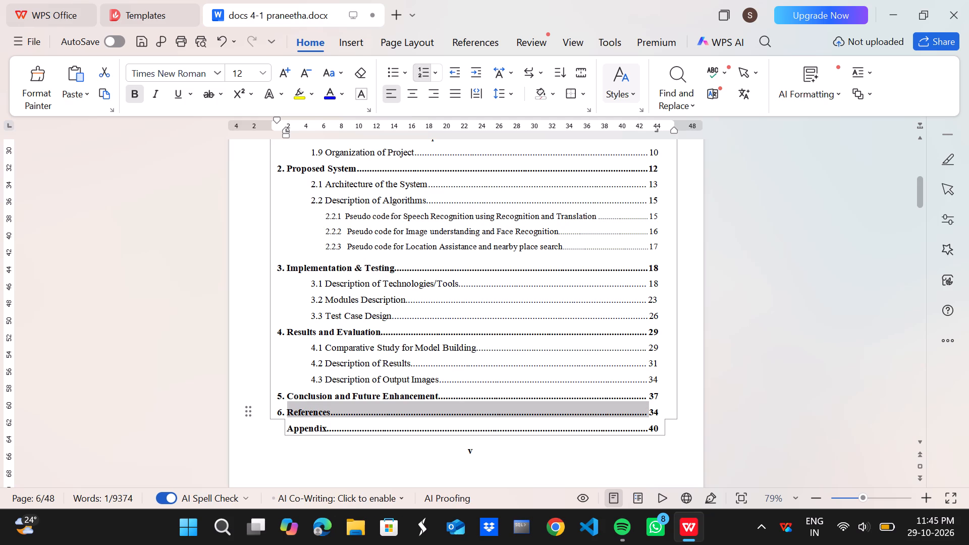
pyautogui.moveTo(627, 411); pyautogui.dragTo(640, 411)
pyautogui.hotkey('ctrl', 'c')
pyautogui.press('BackSpace')
pyautogui.press('Right')
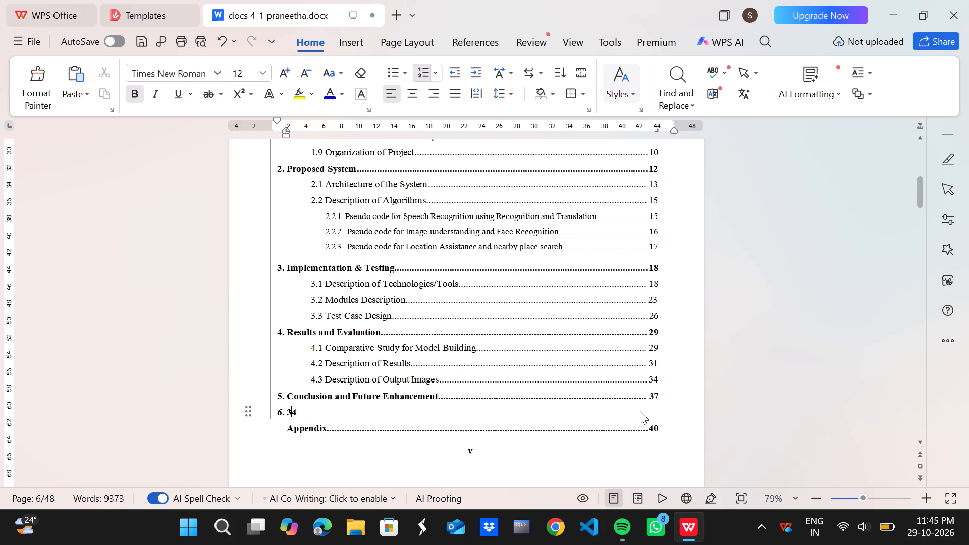
pyautogui.press('Right')
pyautogui.press('BackSpace')
pyautogui.press('BackSpace')
pyautogui.hotkey('ctrl', 'v')
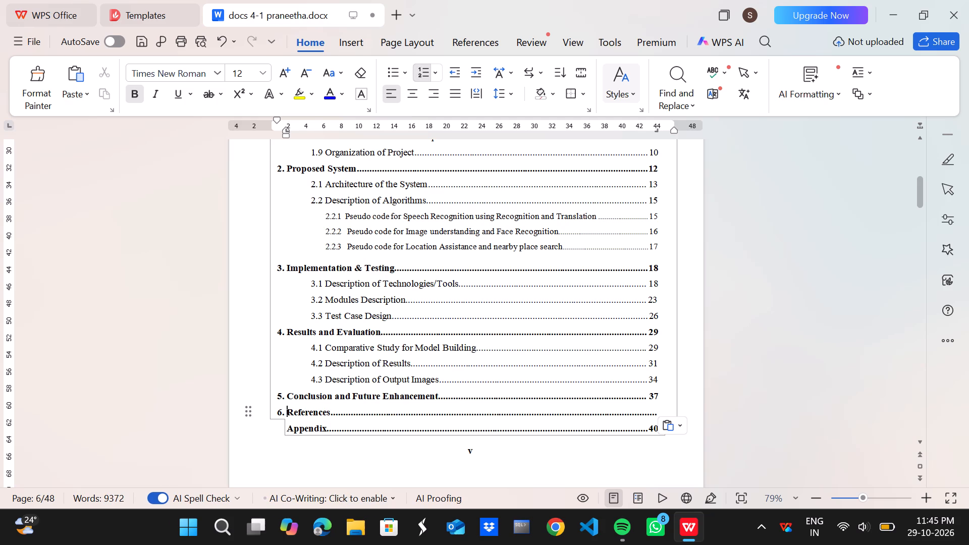
pyautogui.write('39')
pyautogui.hotkey('ctrl', 's')
# In the List of Figures, set the page numbers of Figure 2 to 13 and Figure 3.2.1 to 23.
pyautogui.scroll(-8, 640, 411)
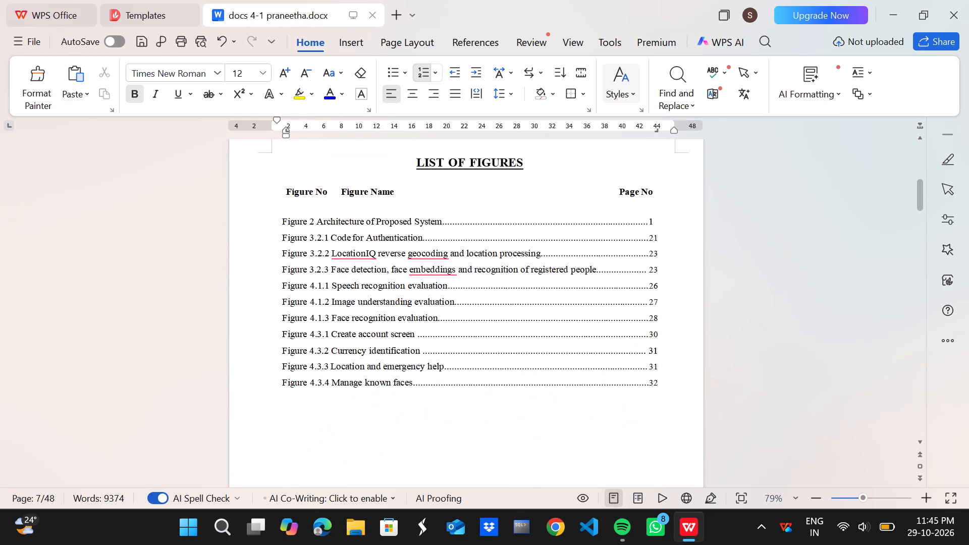
pyautogui.click(655, 221)
pyautogui.press('3')
pyautogui.press('Down')
pyautogui.press('BackSpace')
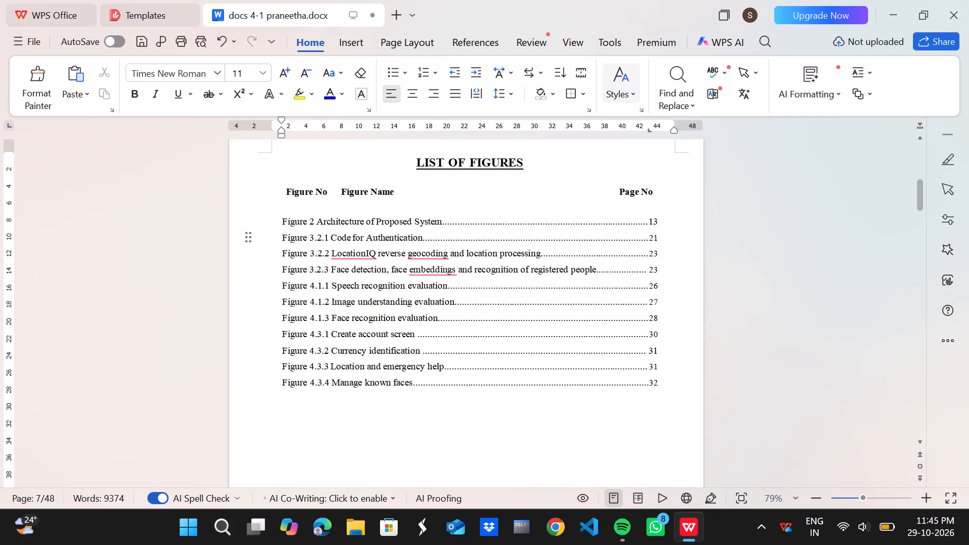
pyautogui.press('3')
# Set the List of Figures page numbers of Figure 3.2.2 and Figure 3.2.3 both to 25.
pyautogui.press('Down')
pyautogui.press('BackSpace')
pyautogui.press('5')
pyautogui.press('Down')
pyautogui.press('BackSpace')
pyautogui.press('5')
# Set the List of Figures page numbers of Figures 4.1.1, 4.1.2 and 4.1.3 to 29, 30 and 31.
pyautogui.press('Down')
pyautogui.press('BackSpace')
pyautogui.press('9')
pyautogui.press('Down')
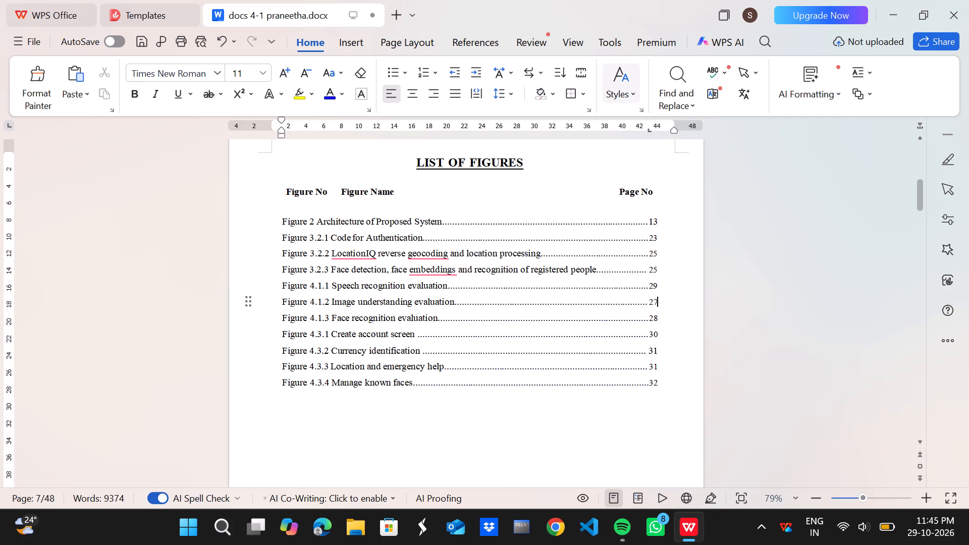
pyautogui.press('BackSpace')
pyautogui.press('BackSpace')
pyautogui.write('30')
pyautogui.press('Down')
pyautogui.press('BackSpace')
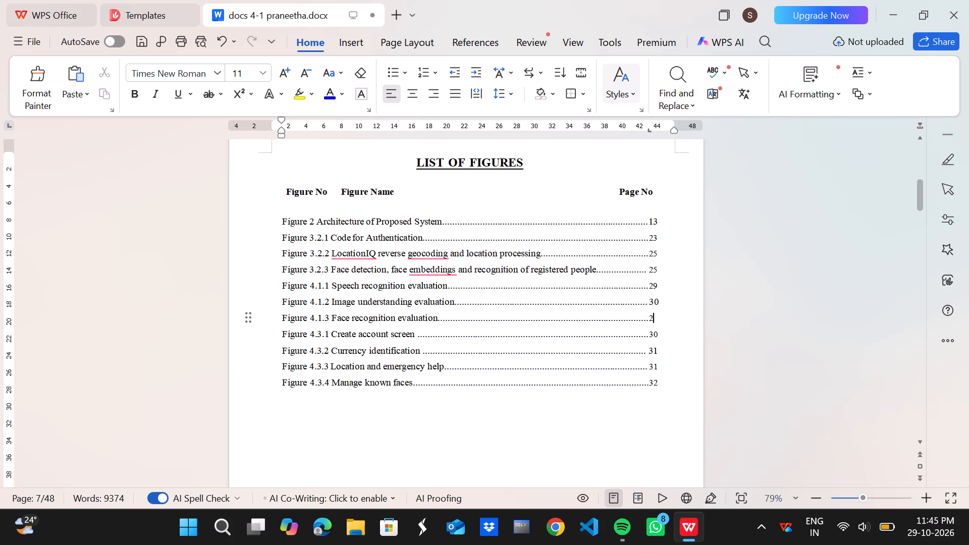
pyautogui.press('BackSpace')
pyautogui.press('1')
pyautogui.press('BackSpace')
pyautogui.write('31')
# Set the List of Figures page numbers of Figure 4.3.1 and Figure 4.3.2 both to 34.
pyautogui.press('Down')
pyautogui.press('BackSpace')
pyautogui.press('4')
pyautogui.press('Down')
pyautogui.press('BackSpace')
pyautogui.press('4')
# Set the List of Figures page numbers of Figure 4.3.3 to 35 and Figure 4.3.4 to 36.
pyautogui.press('Down')
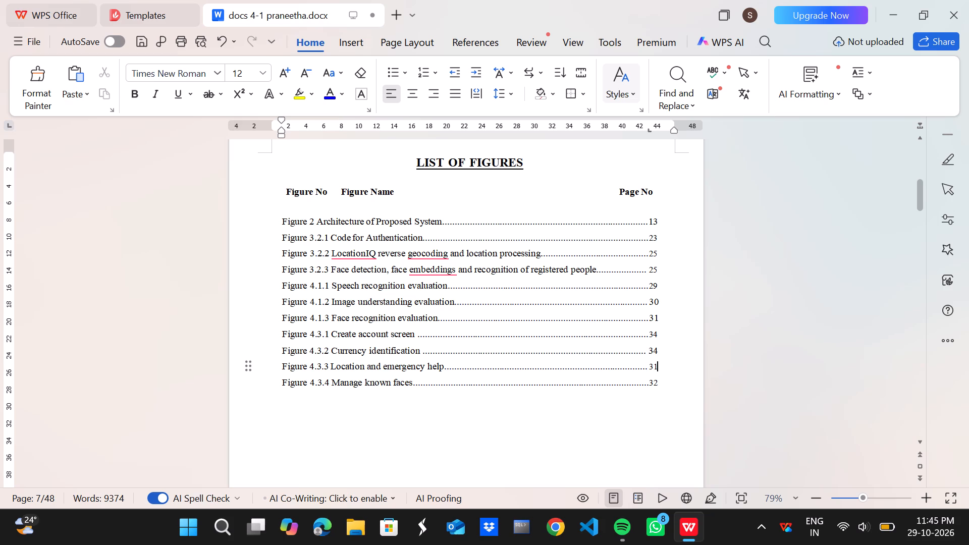
pyautogui.press('BackSpace')
pyautogui.press('5')
pyautogui.press('Down')
pyautogui.press('BackSpace')
pyautogui.press('6')
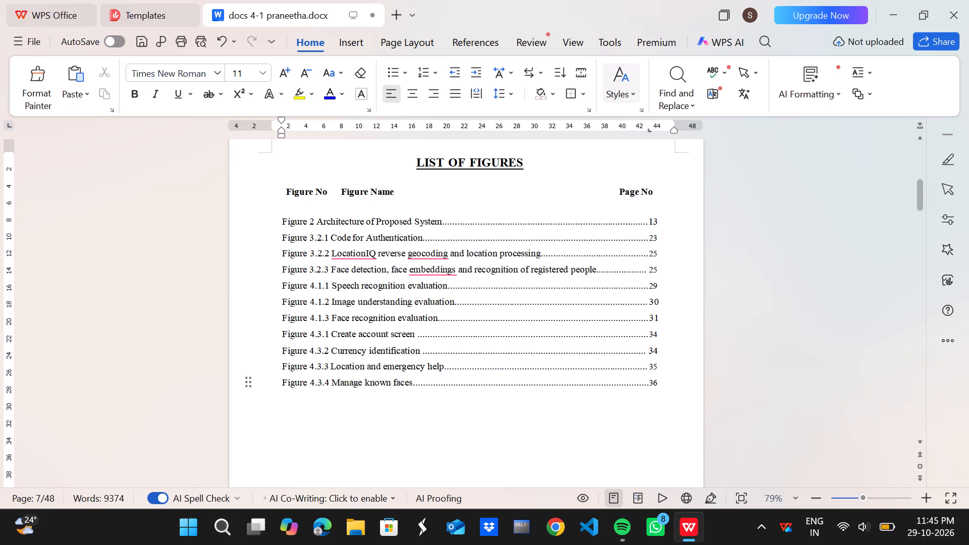
# In the List of Tables, set the page numbers of Table 3.3.1 to 26 and Table 3.3.2 to 28.
pyautogui.scroll(-8, 655, 221)
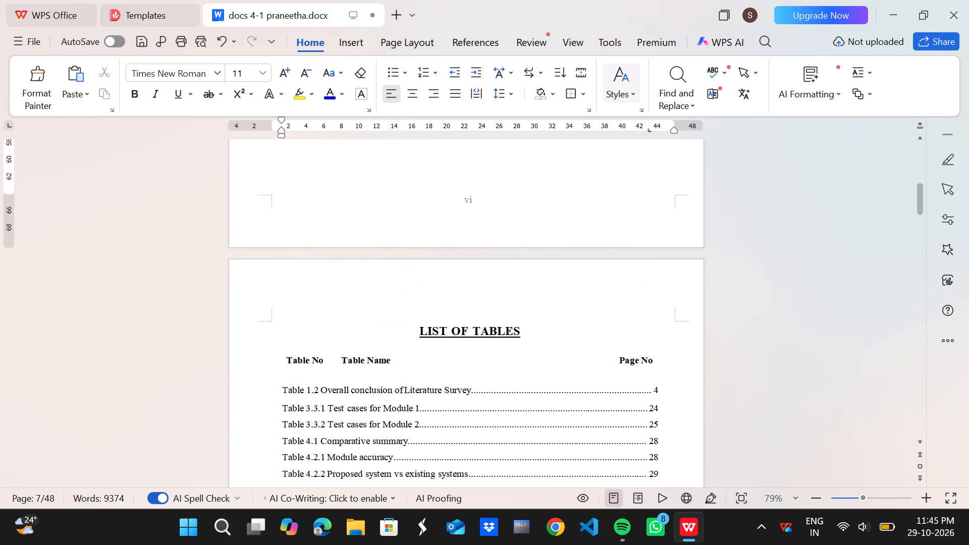
pyautogui.scroll(-1, 655, 221)
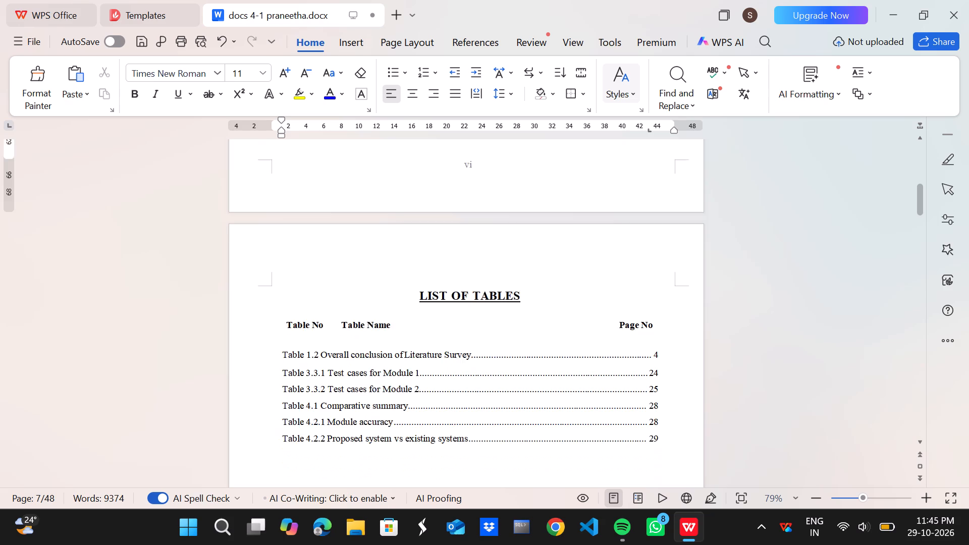
pyautogui.scroll(-1, 655, 221)
pyautogui.click(665, 319)
pyautogui.press('BackSpace')
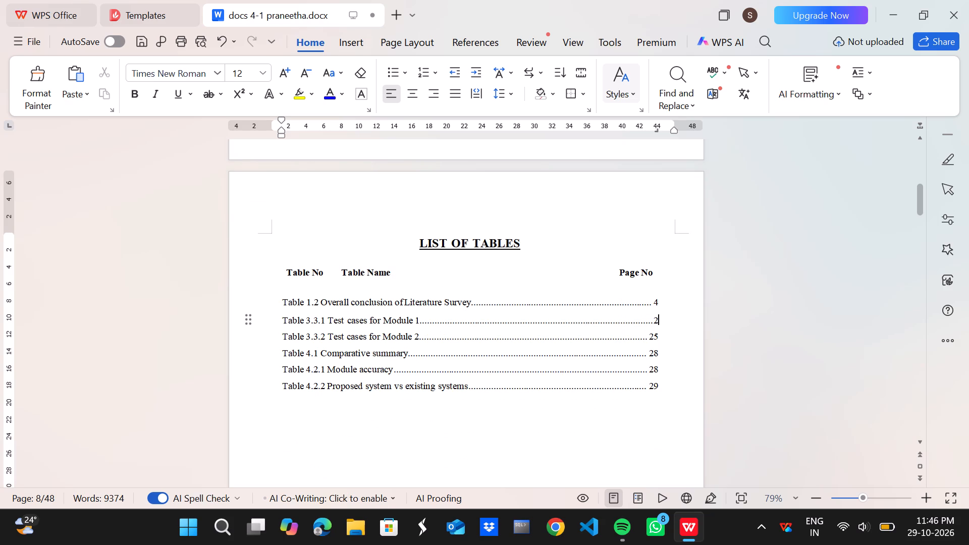
pyautogui.press('6')
pyautogui.press('Down')
pyautogui.press('BackSpace')
pyautogui.press('8')
# Set the List of Tables page numbers of Table 4.1 and Table 4.2.1 both to 31.
pyautogui.press('Down')
pyautogui.press('BackSpace')
pyautogui.press('BackSpace')
pyautogui.write('31')
pyautogui.press('Down')
pyautogui.press('BackSpace')
pyautogui.press('BackSpace')
pyautogui.write('31')
# Set the List of Tables page number of Table 4.2.2 to 32 and save the document.
pyautogui.press('Down')
pyautogui.press('BackSpace')
pyautogui.press('BackSpace')
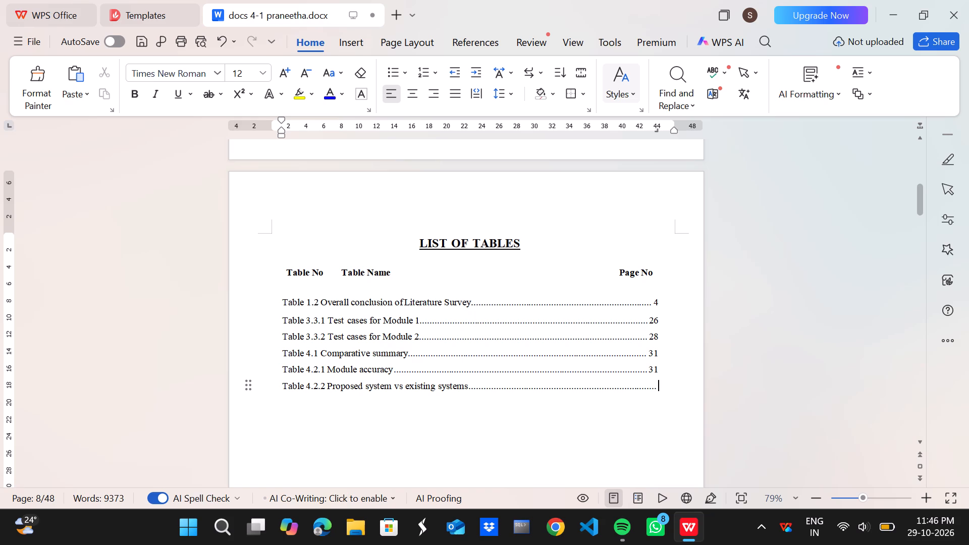
pyautogui.write('32')
pyautogui.hotkey('ctrl', 's')
pyautogui.hotkey('ctrl', 's')
# Export all 48 pages of the document as a standard-quality PDF to the source folder and close the export window.
pyautogui.click(34, 36)
pyautogui.click(78, 238)
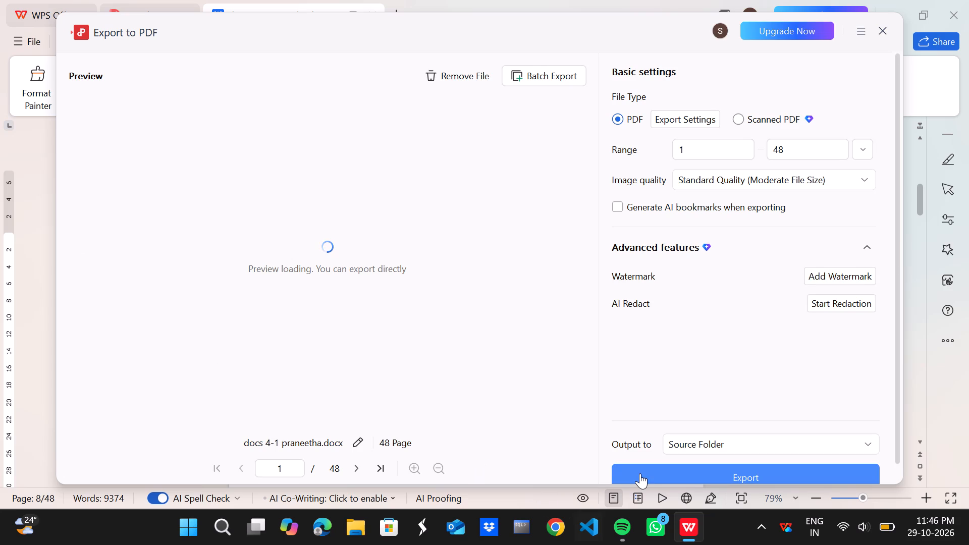
pyautogui.click(646, 469)
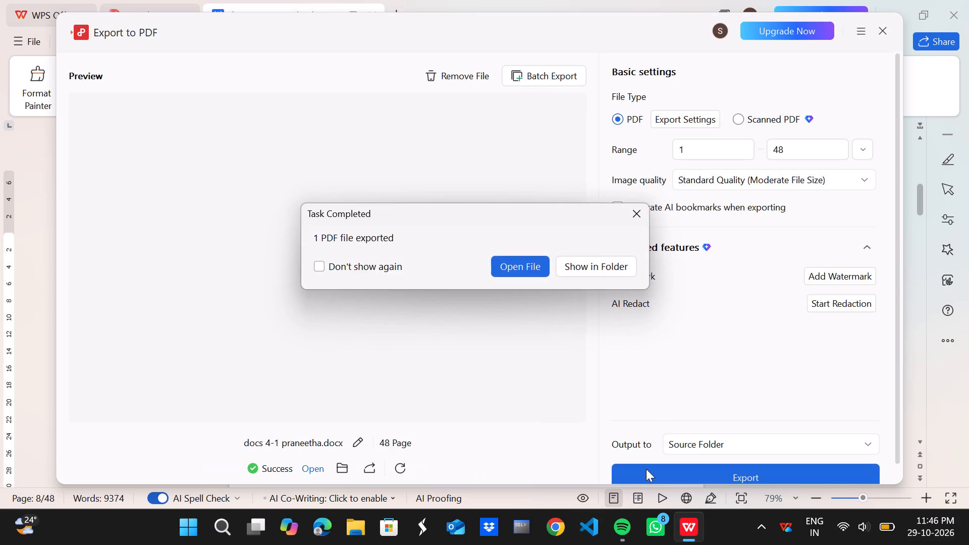
pyautogui.click(637, 209)
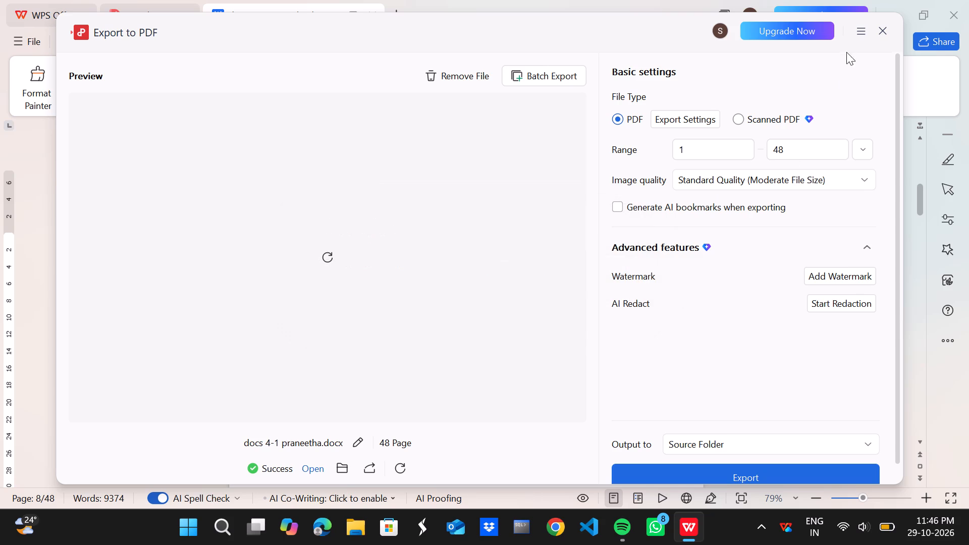
pyautogui.click(883, 35)
# Close WPS Office and return to the desktop with the report files.
pyautogui.click(965, 6)
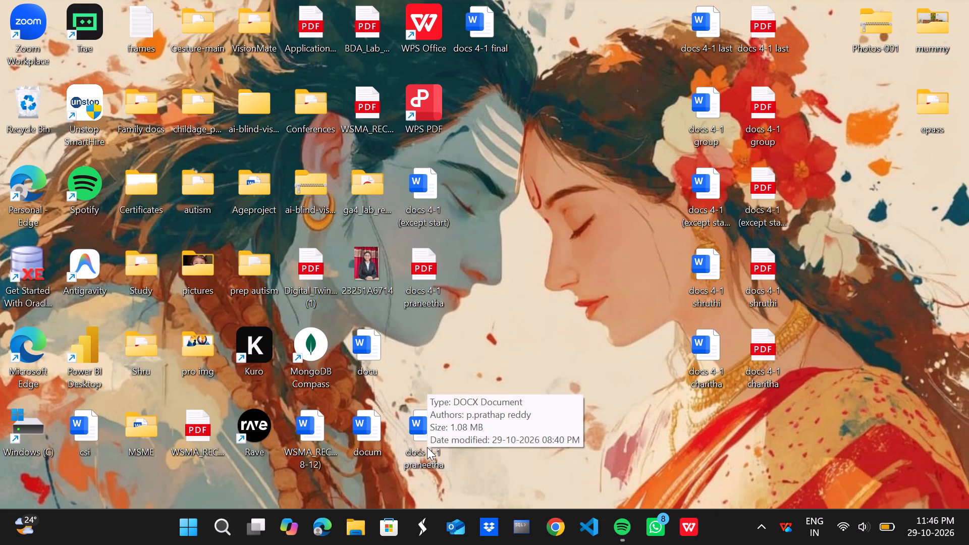
pyautogui.click(490, 294)
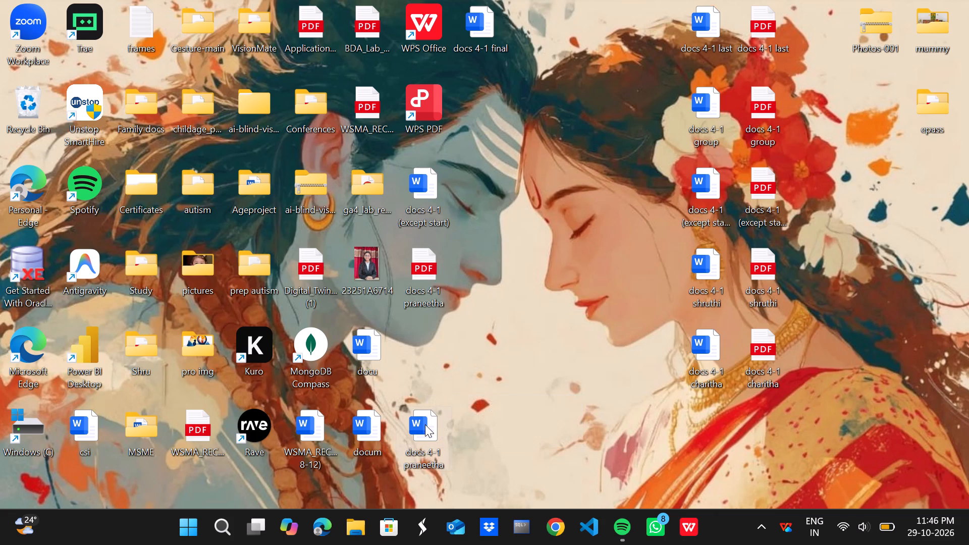
# Move the docs 4-1 praneetha Word and PDF files into the desktop's report group, directly below the charitha pair.
pyautogui.moveTo(425, 424); pyautogui.dragTo(718, 425)
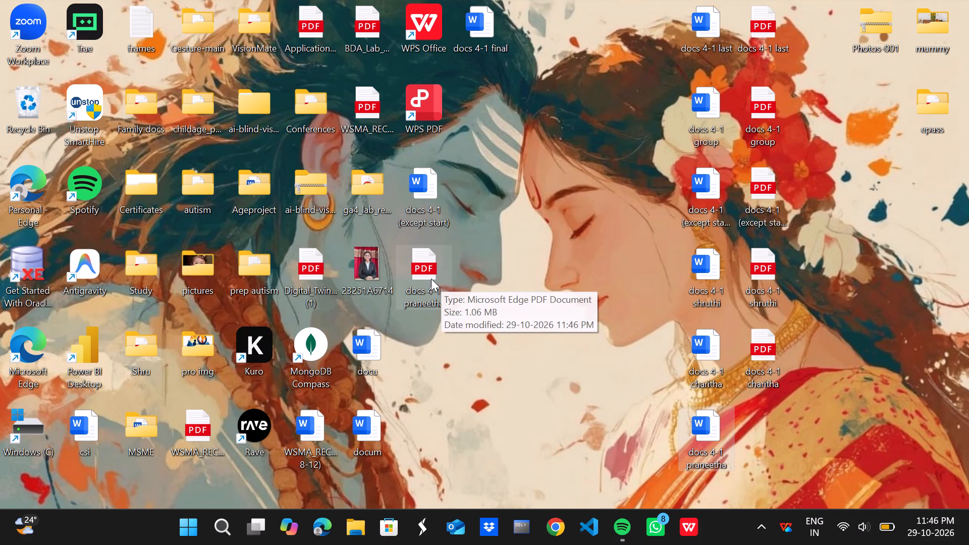
pyautogui.moveTo(431, 279); pyautogui.dragTo(772, 431)
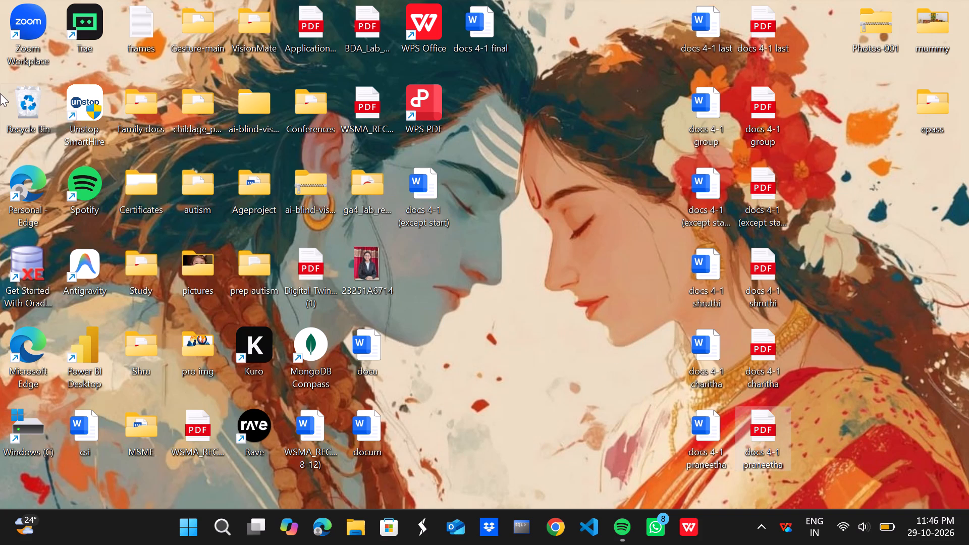
# Open the Recycle Bin and look through the deleted files for the missing docs 4-1 report version.
pyautogui.doubleClick(26, 111)
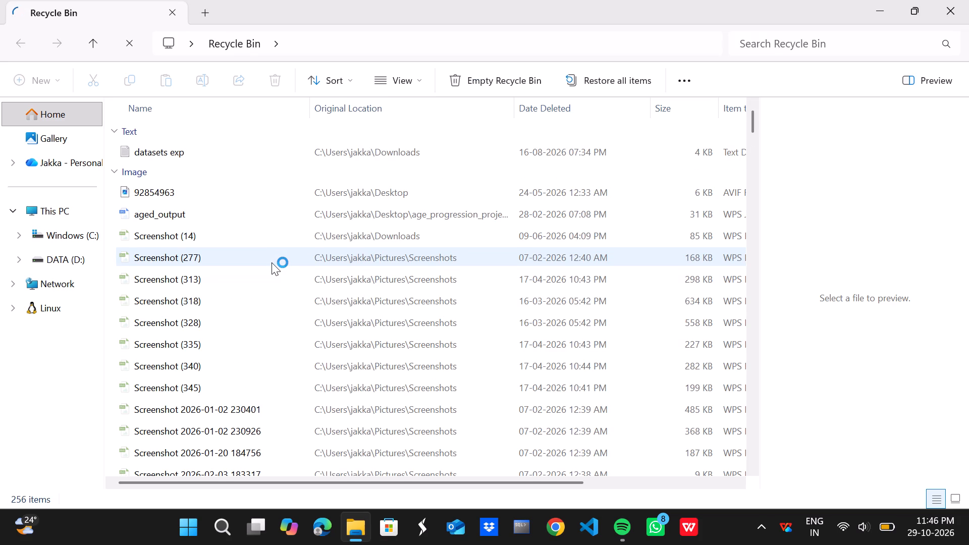
pyautogui.scroll(-11, 272, 262)
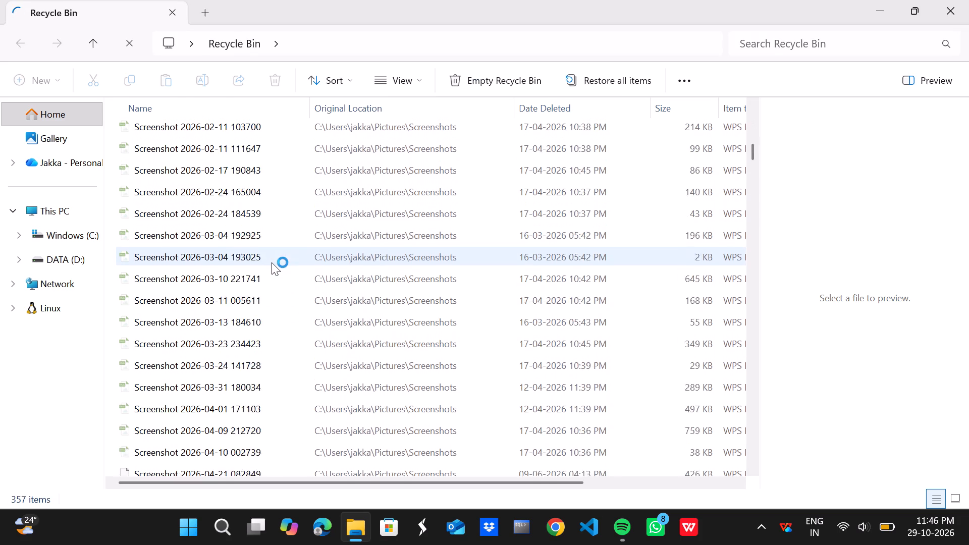
pyautogui.scroll(-5, 272, 262)
pyautogui.scroll(17, 272, 262)
pyautogui.scroll(8, 272, 262)
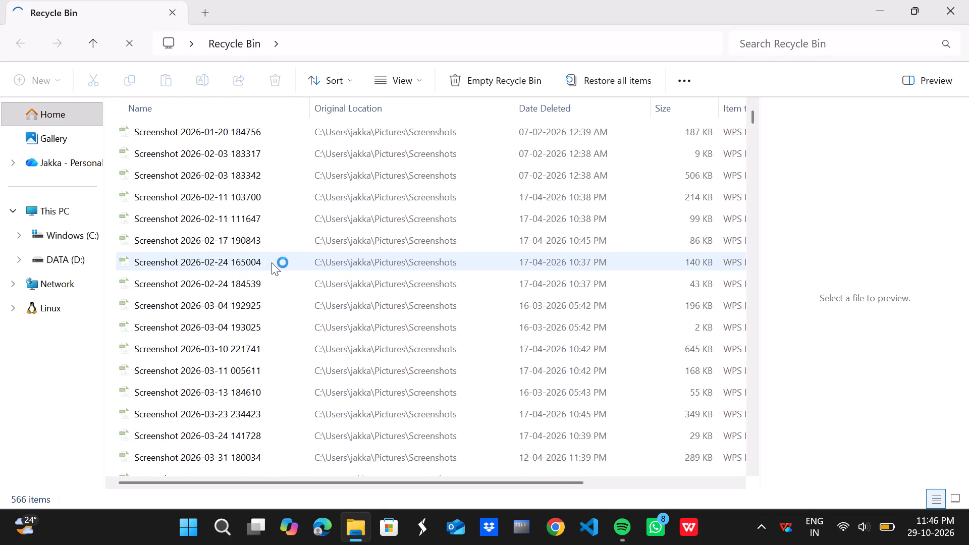
pyautogui.scroll(5, 272, 262)
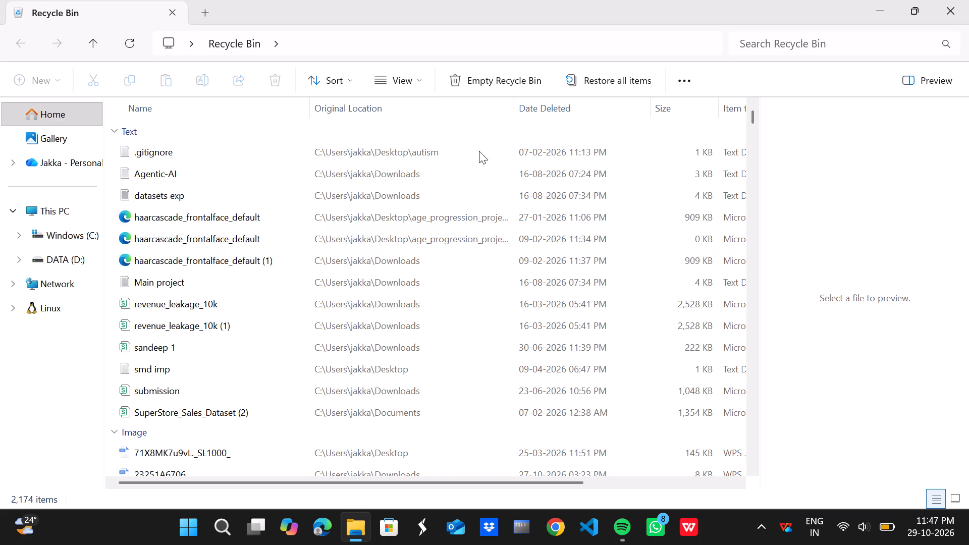
pyautogui.click(409, 71)
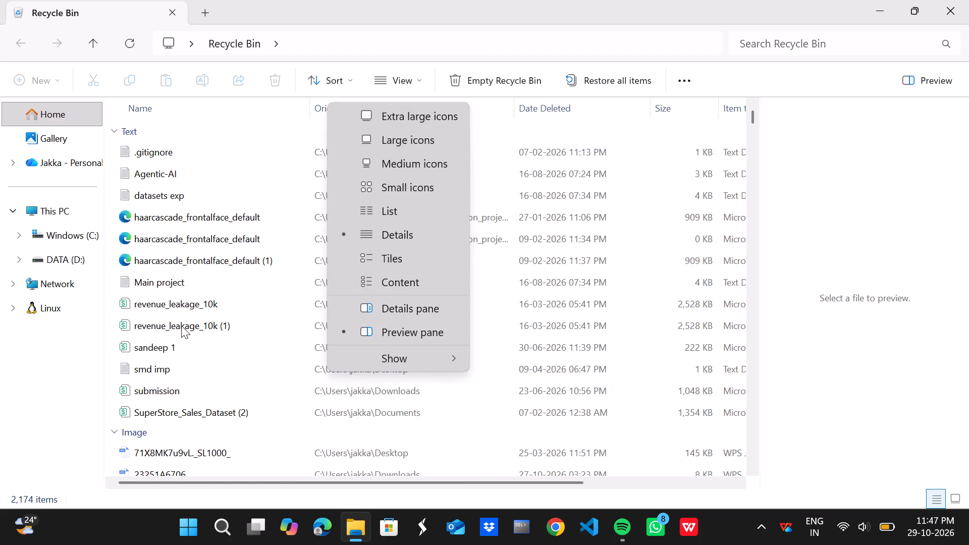
pyautogui.scroll(-11, 181, 325)
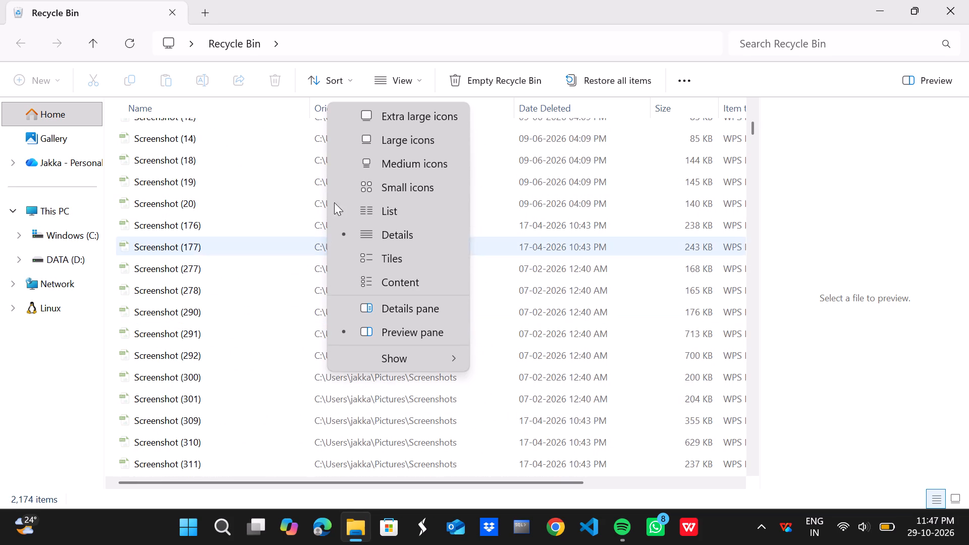
pyautogui.click(350, 85)
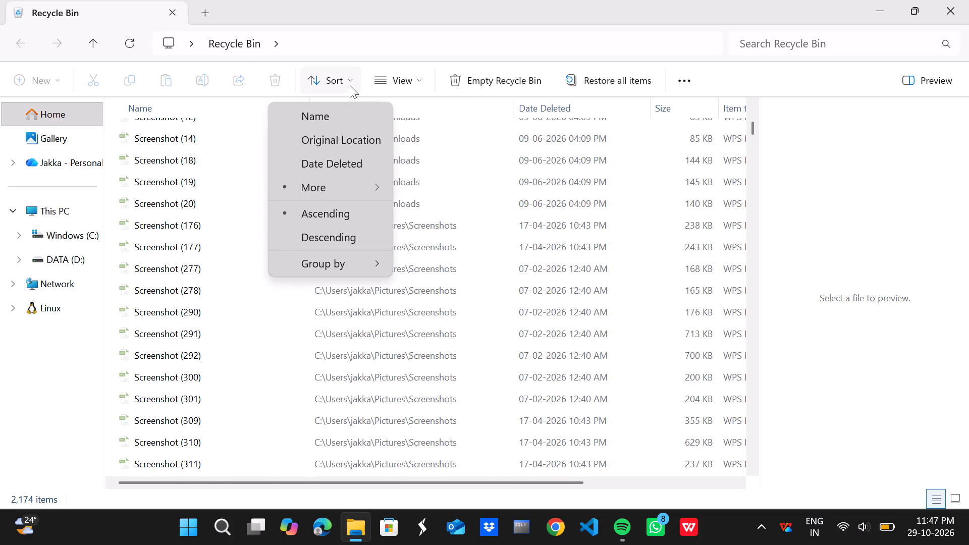
pyautogui.scroll(-12, 115, 390)
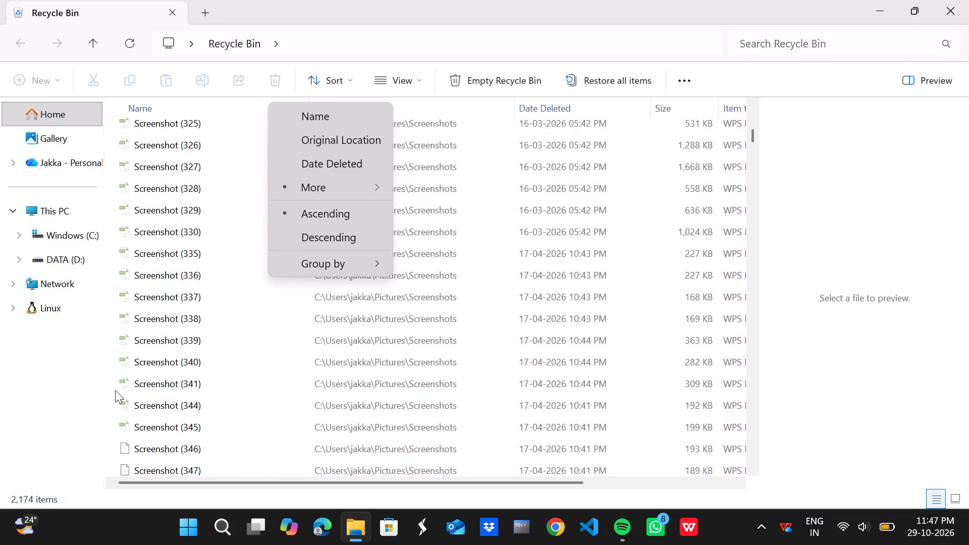
pyautogui.scroll(-20, 115, 390)
pyautogui.scroll(-15, 115, 390)
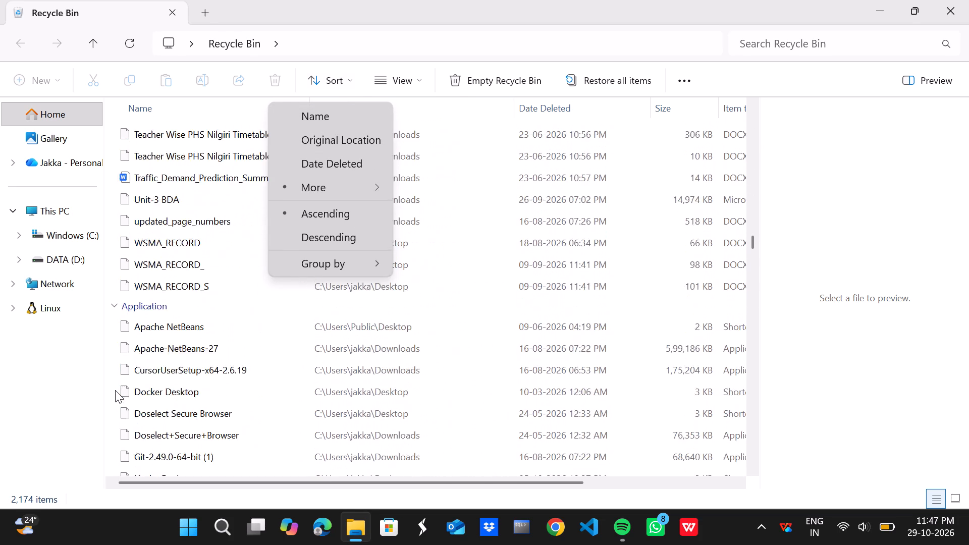
pyautogui.scroll(8, 115, 390)
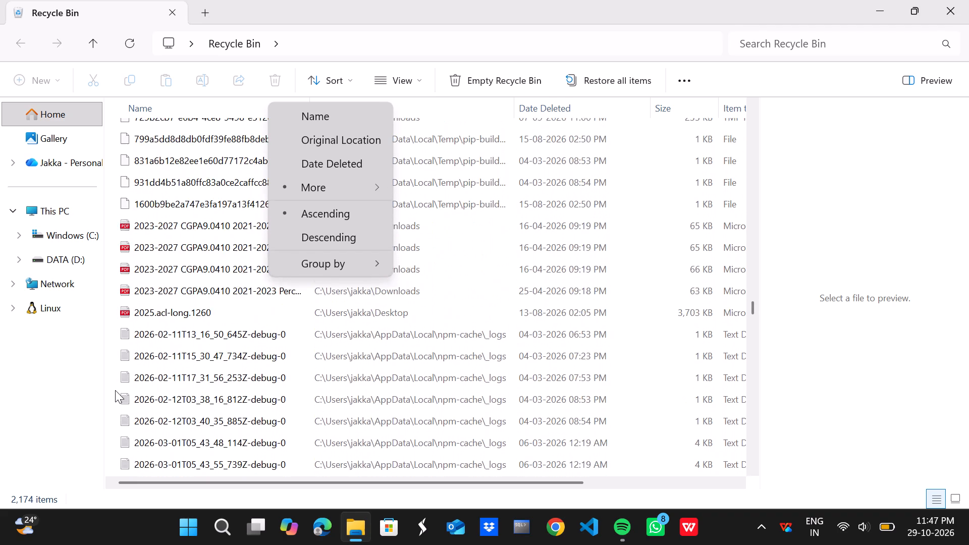
pyautogui.scroll(5, 115, 390)
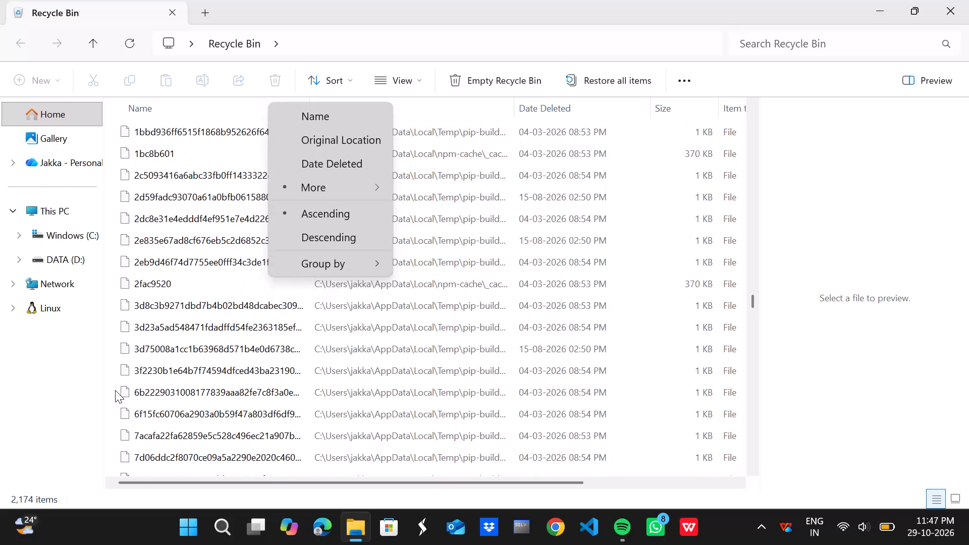
pyautogui.scroll(8, 115, 390)
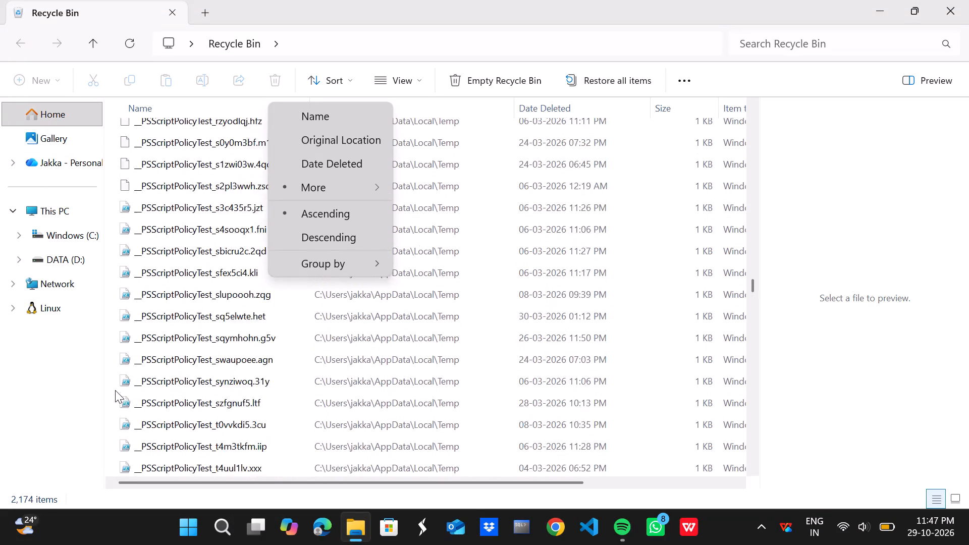
pyautogui.scroll(9, 115, 390)
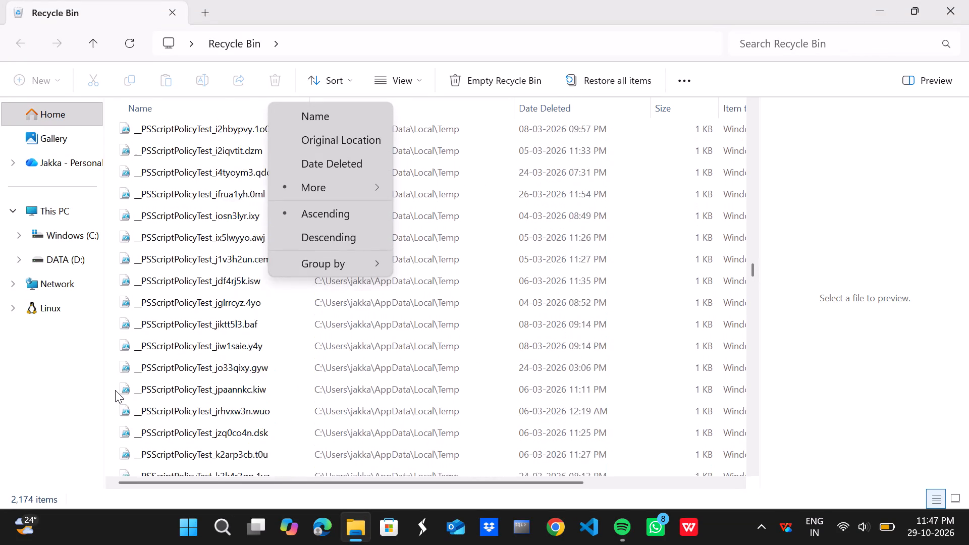
pyautogui.scroll(8, 115, 390)
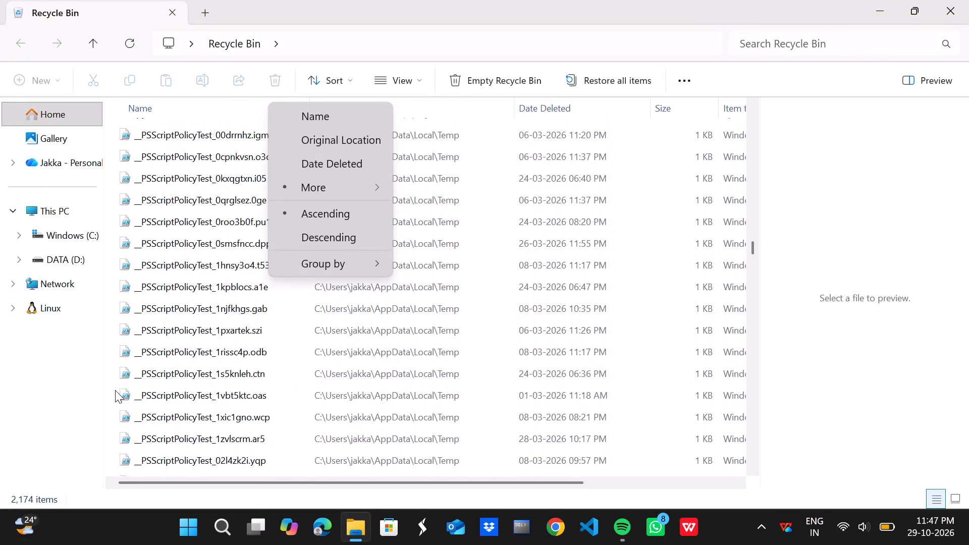
pyautogui.scroll(6, 115, 390)
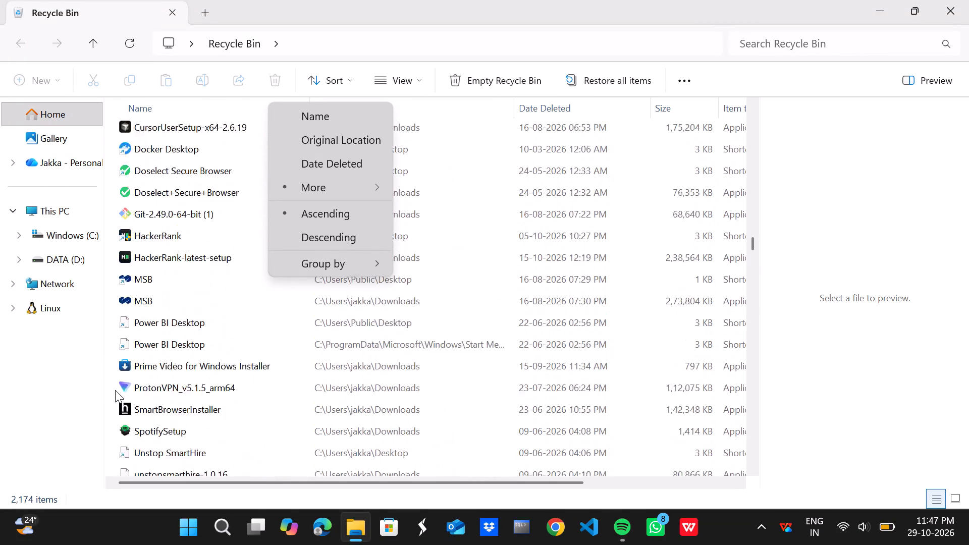
pyautogui.scroll(6, 115, 390)
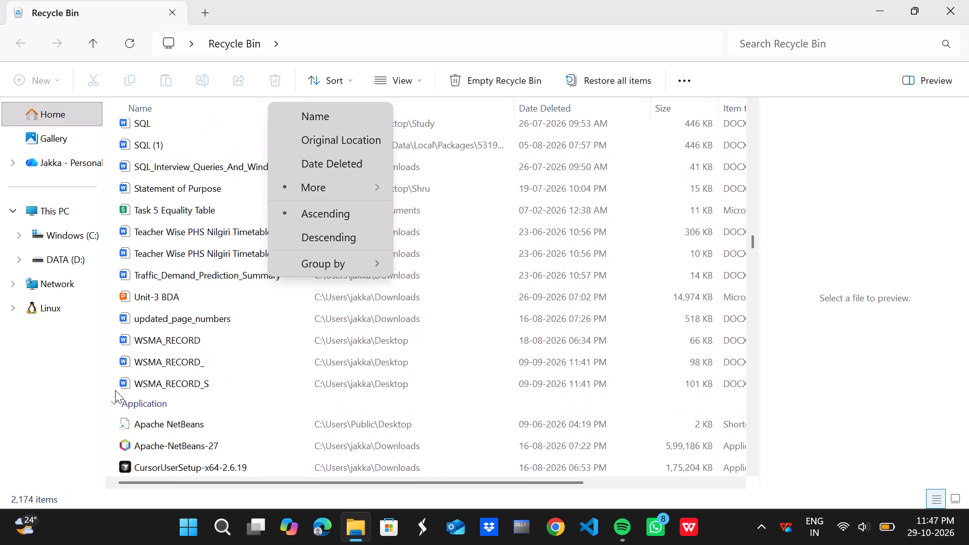
pyautogui.scroll(5, 115, 390)
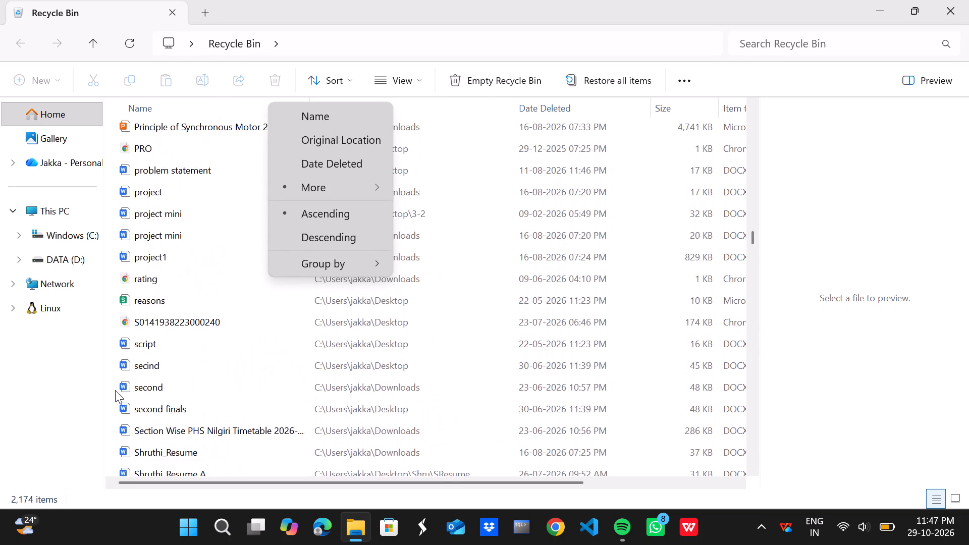
pyautogui.scroll(4, 115, 390)
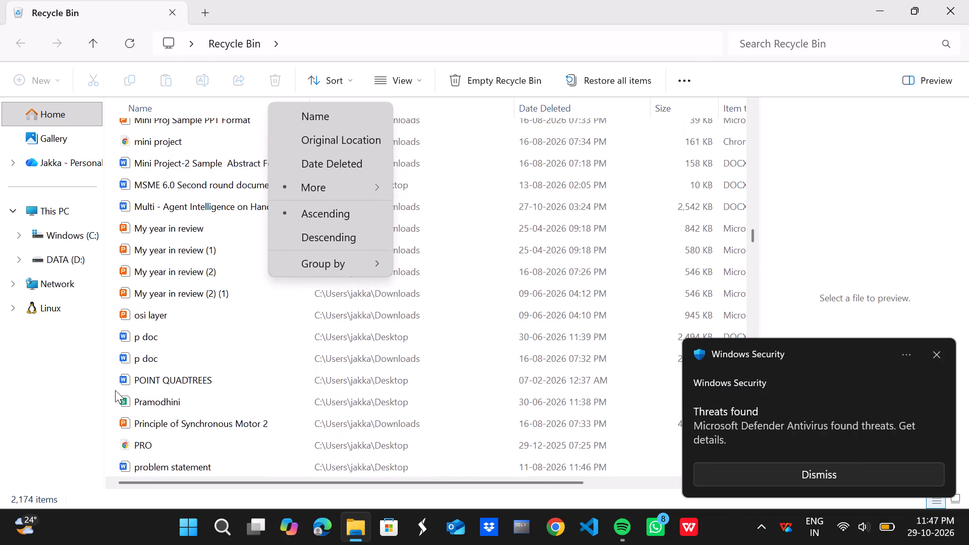
pyautogui.scroll(7, 115, 390)
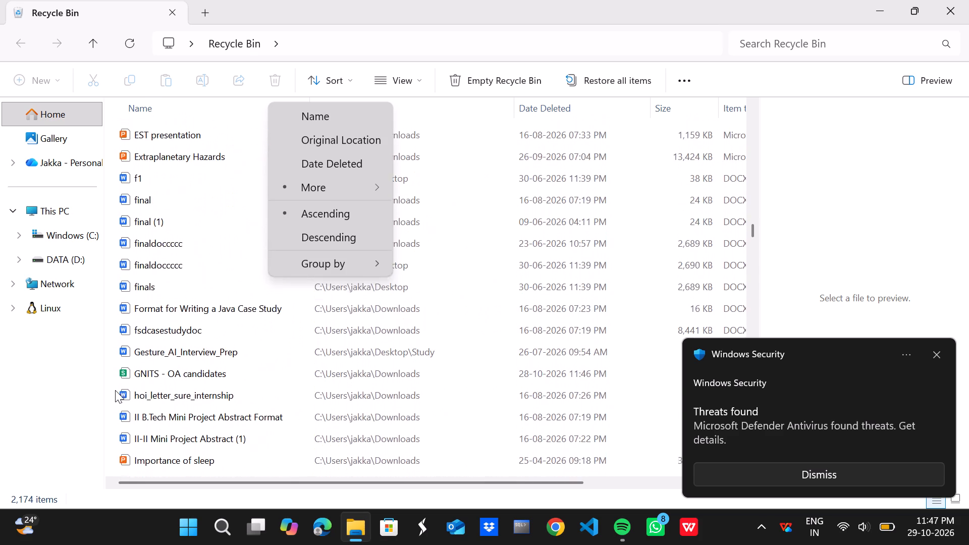
pyautogui.scroll(4, 115, 390)
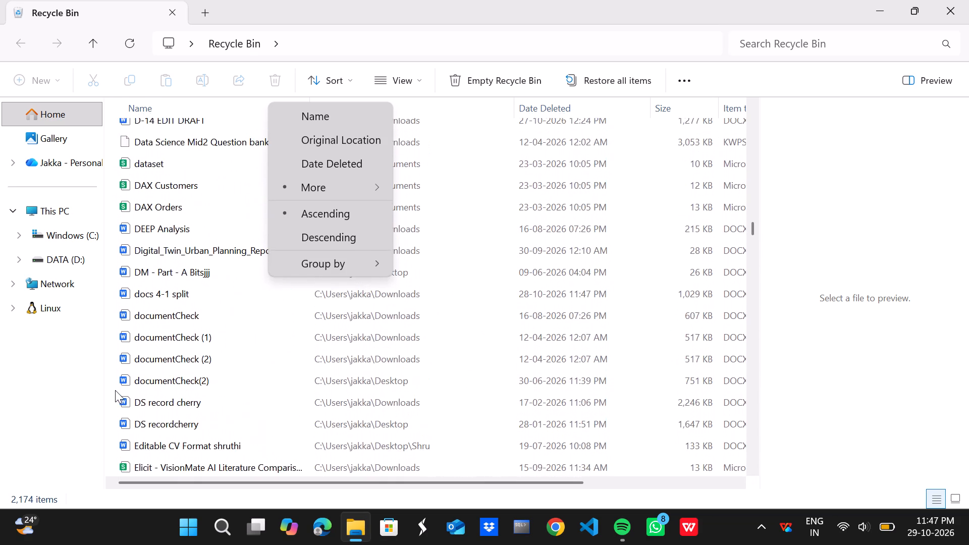
pyautogui.scroll(3, 115, 390)
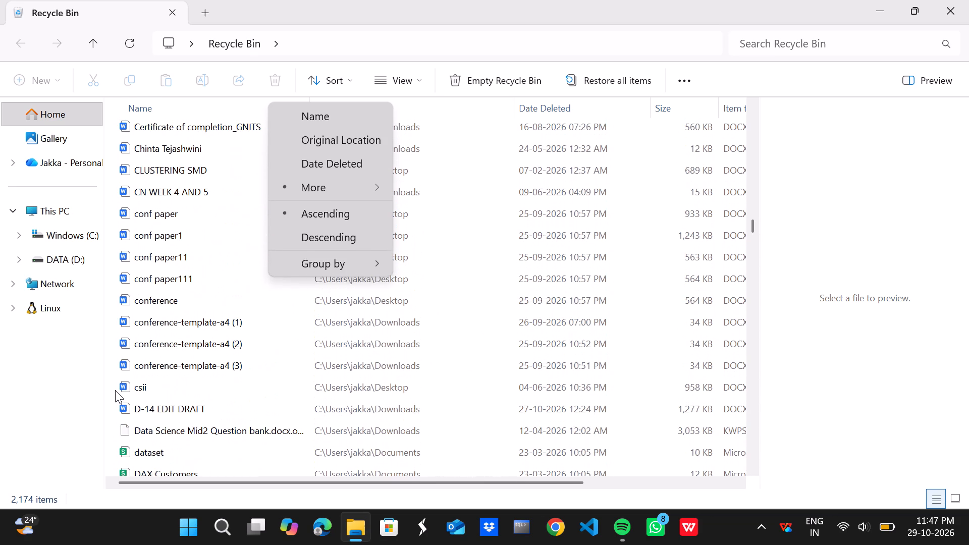
pyautogui.scroll(4, 115, 390)
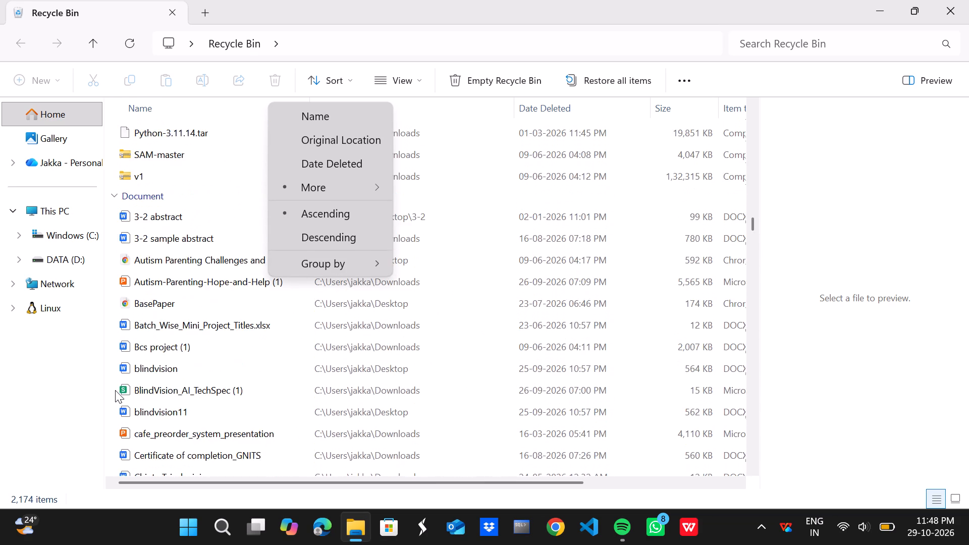
pyautogui.scroll(1, 115, 390)
pyautogui.scroll(-11, 115, 390)
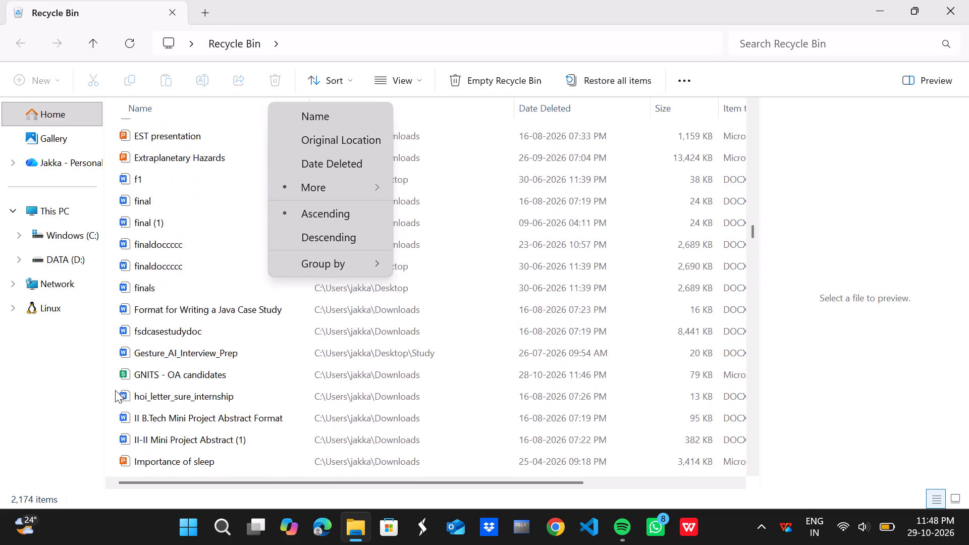
pyautogui.scroll(-7, 115, 390)
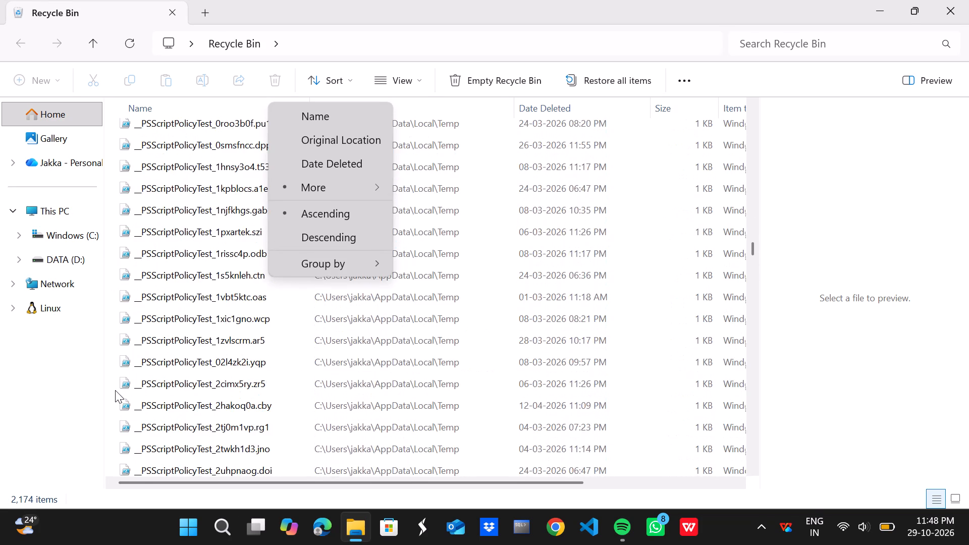
pyautogui.scroll(-5, 115, 390)
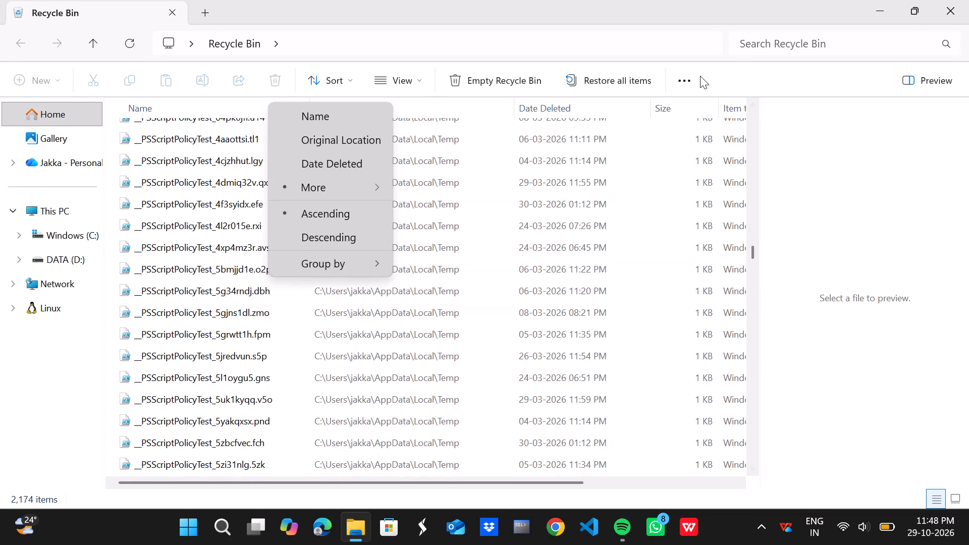
pyautogui.click(692, 75)
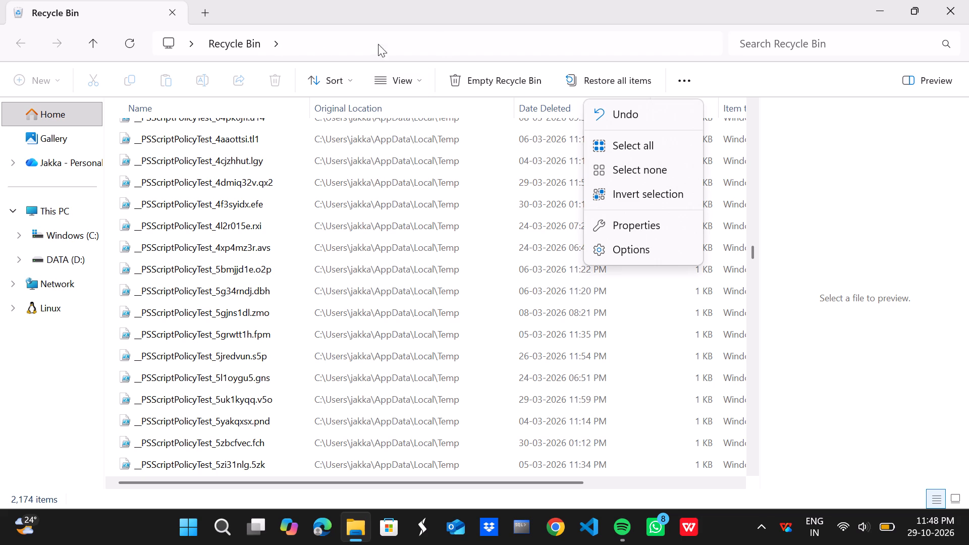
# Search the Recycle Bin for "cherisha" and close the window.
pyautogui.click(839, 41)
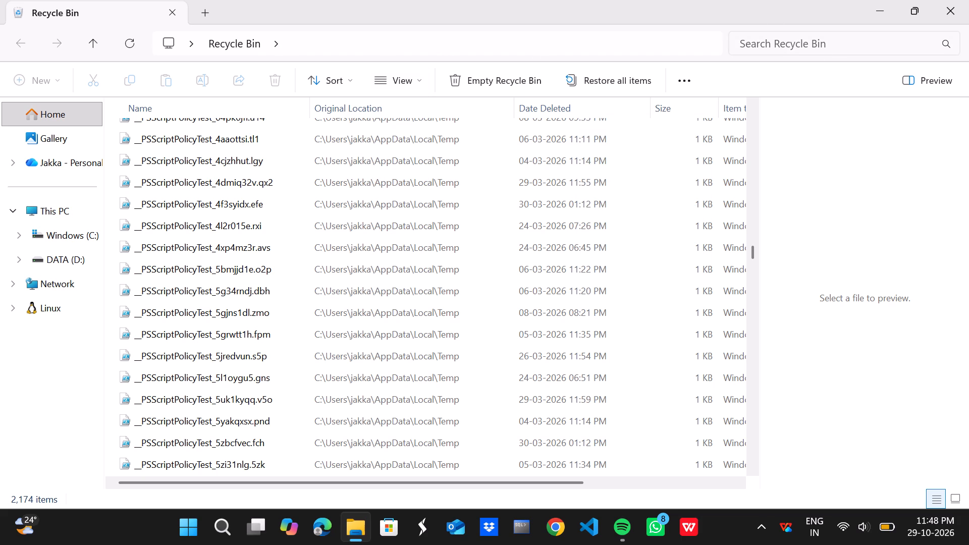
pyautogui.click(816, 45)
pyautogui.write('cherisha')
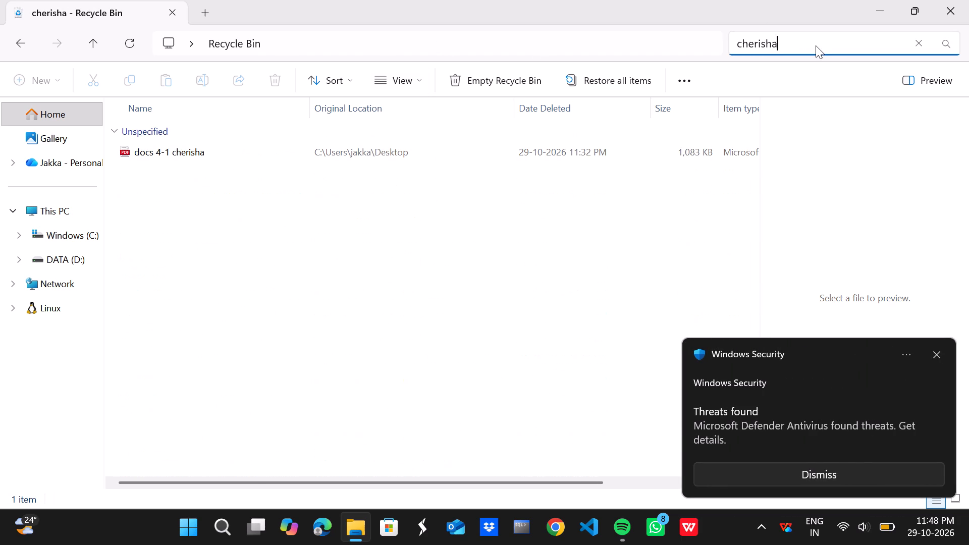
pyautogui.click(966, 0)
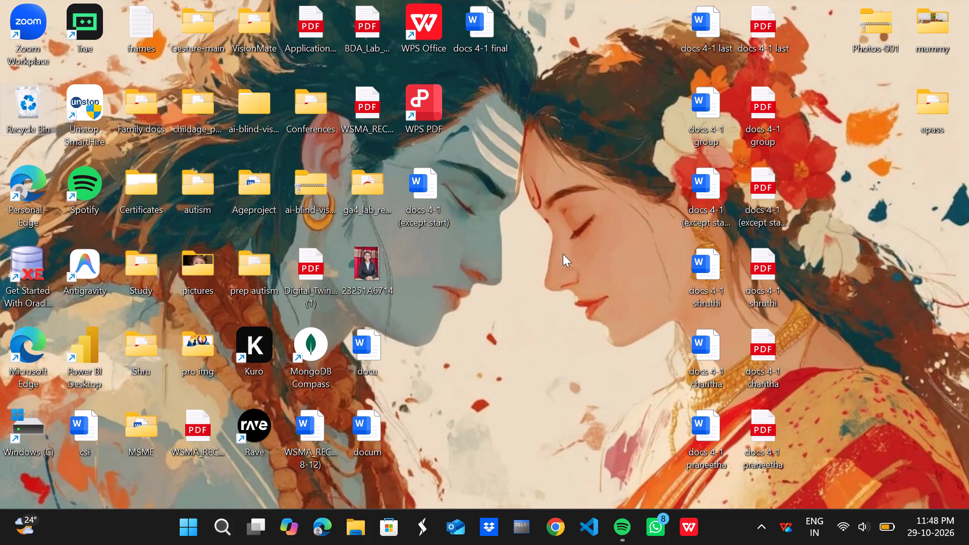
# Open the docs 4-1 final document and review its front pages through to the table of contents.
pyautogui.doubleClick(470, 44)
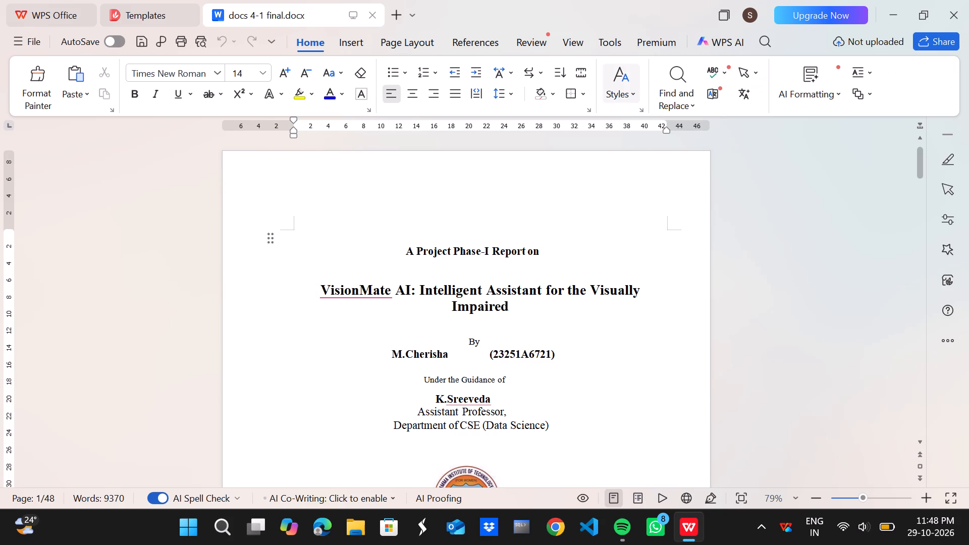
pyautogui.scroll(-12, 552, 323)
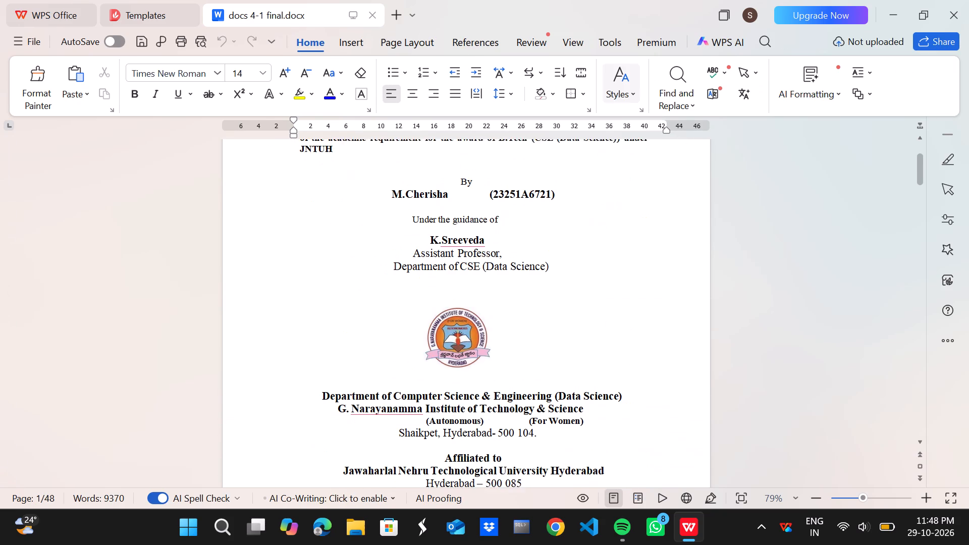
pyautogui.scroll(-4, 552, 323)
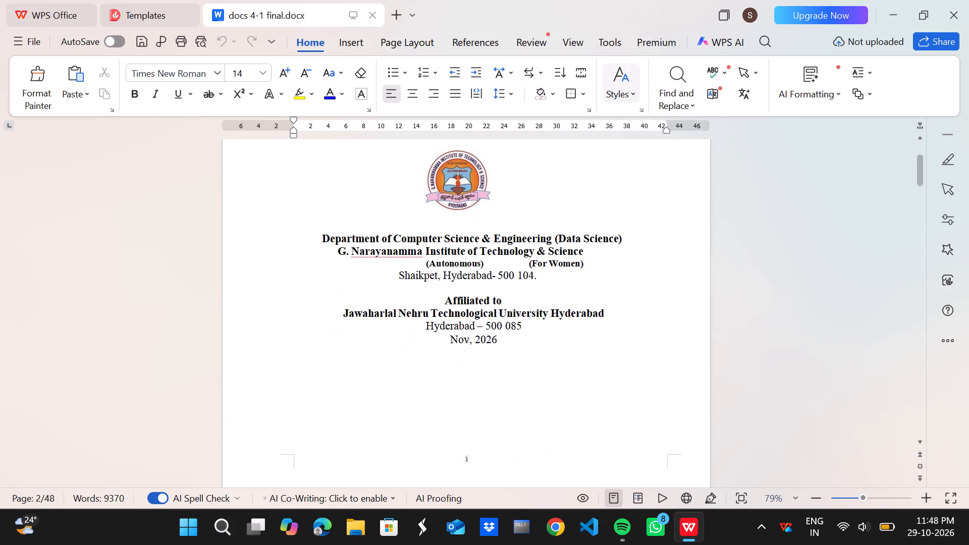
pyautogui.scroll(-7, 552, 323)
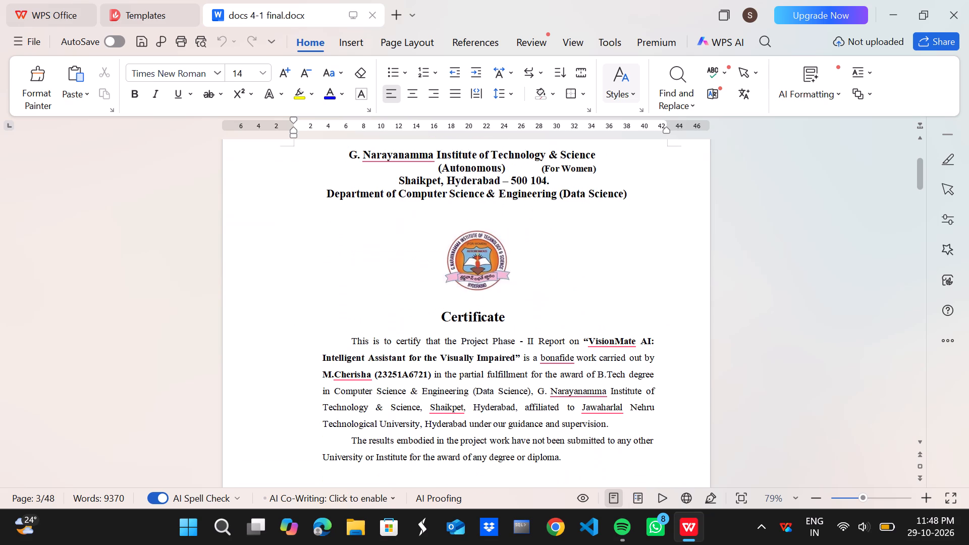
pyautogui.scroll(-5, 552, 323)
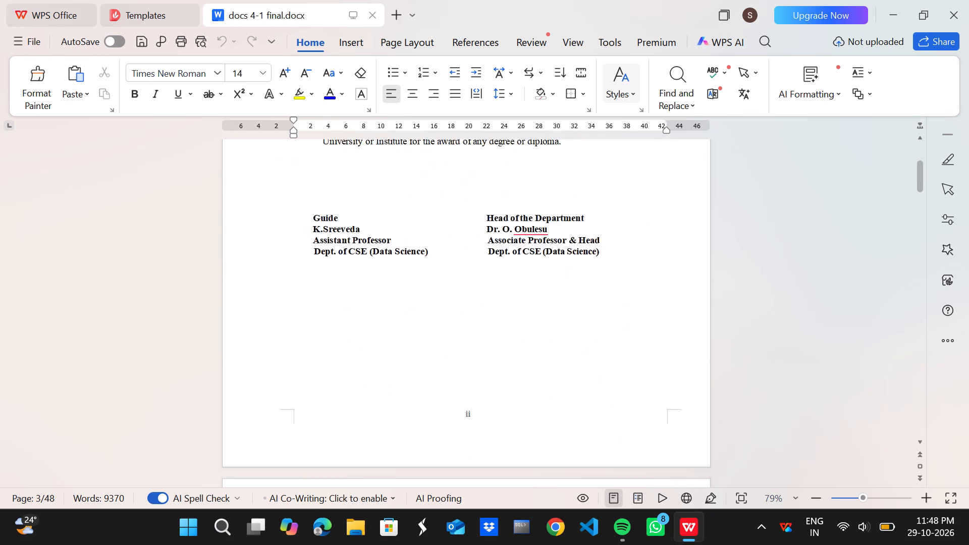
pyautogui.scroll(-9, 552, 323)
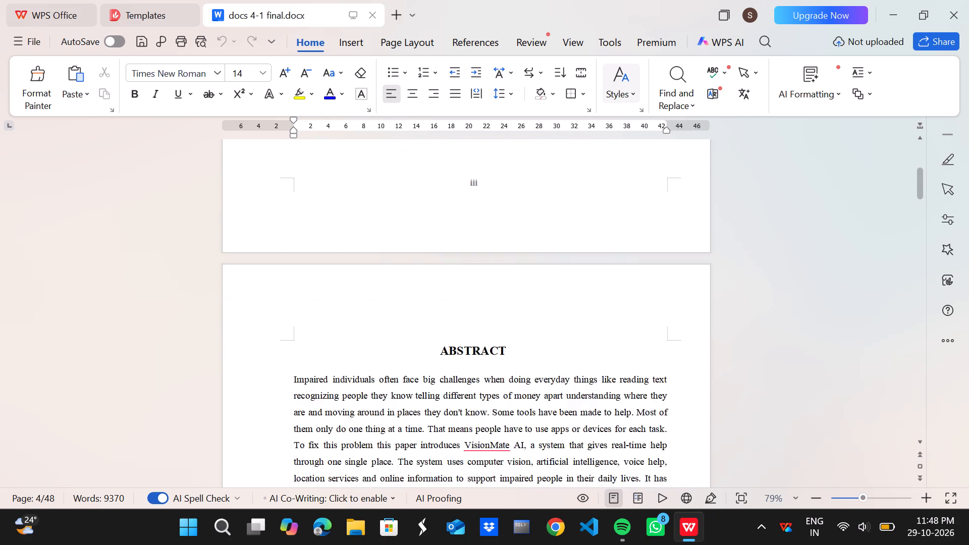
pyautogui.scroll(-12, 552, 323)
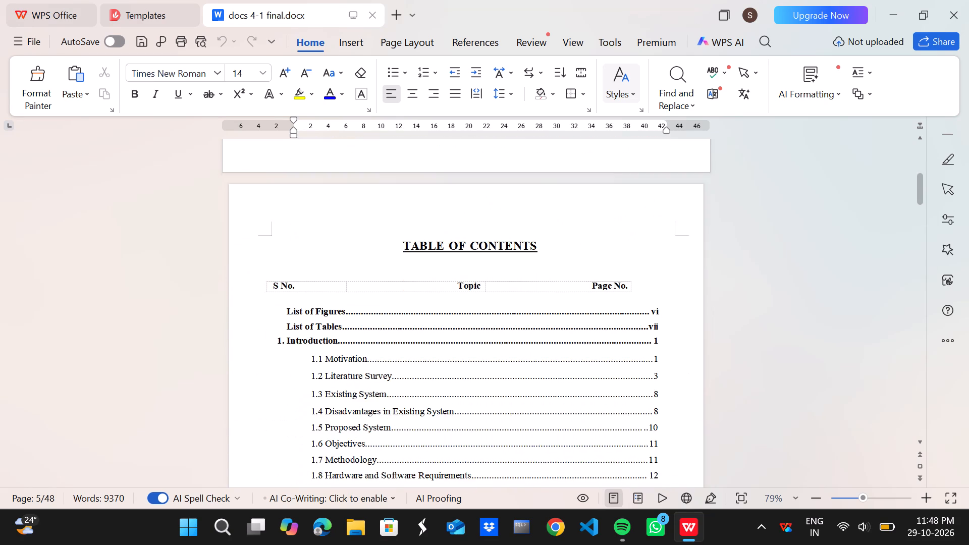
pyautogui.scroll(-1, 552, 323)
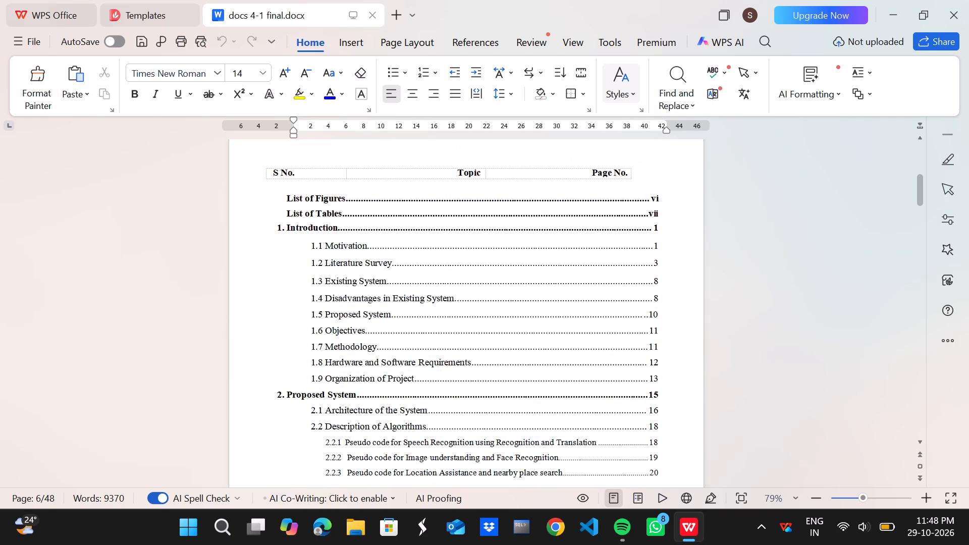
# In the table of contents, set the page numbers of 1.2 Literature Survey to 2, and of 1.3 and 1.4 to 6.
pyautogui.click(662, 266)
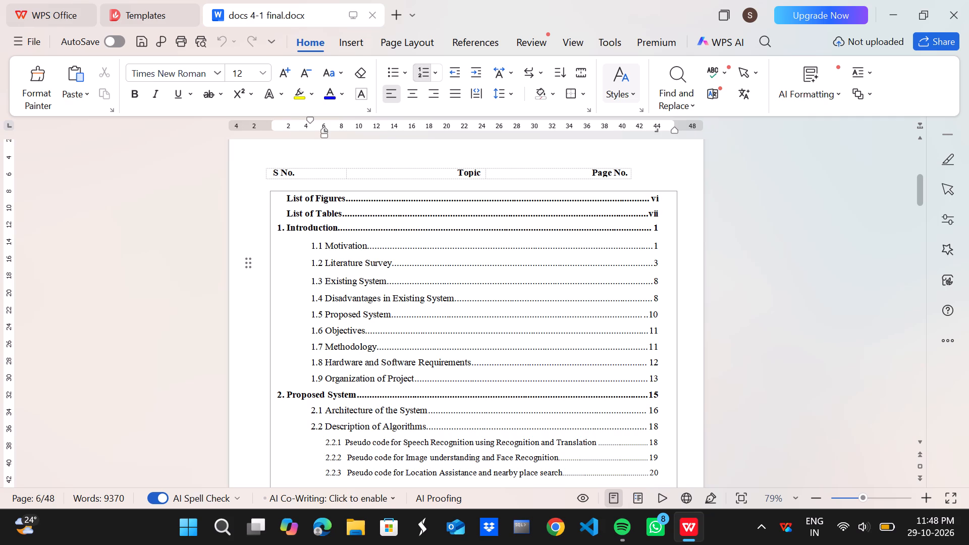
pyautogui.press('BackSpace')
pyautogui.press('2')
pyautogui.press('Down')
pyautogui.press('BackSpace')
pyautogui.press('6')
pyautogui.press('Down')
pyautogui.press('BackSpace')
pyautogui.press('6')
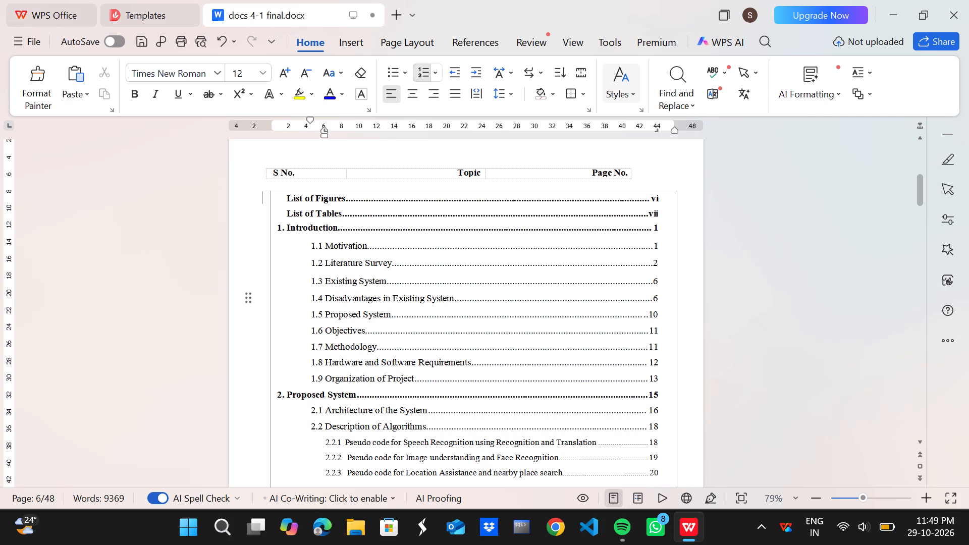
# Set the contents page numbers of 1.5 Proposed System to 7 and 1.6 Objectives to 8.
pyautogui.press('Down')
pyautogui.write('\\\\')
pyautogui.press('BackSpace')
pyautogui.press('BackSpace')
pyautogui.press('BackSpace')
pyautogui.press('BackSpace')
pyautogui.press('7')
pyautogui.press('Down')
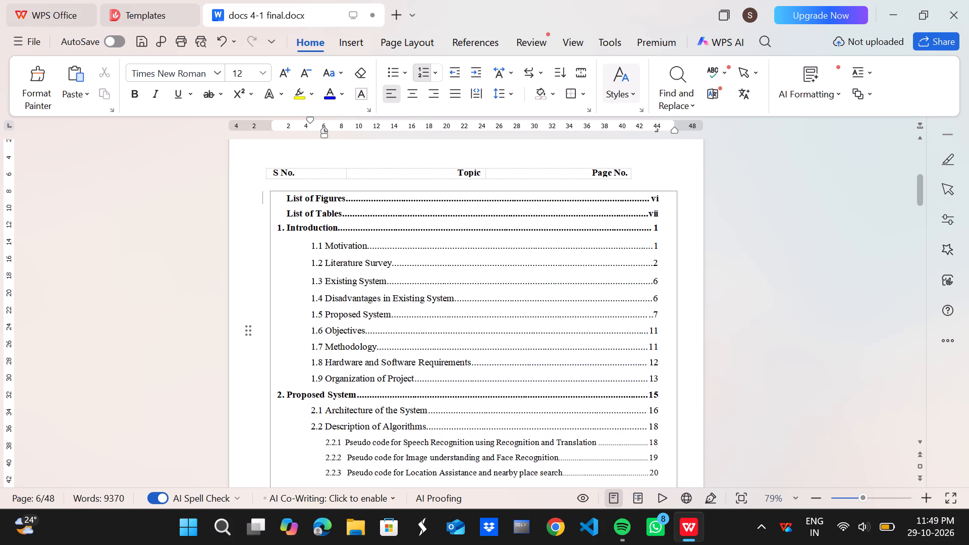
pyautogui.press('BackSpace')
pyautogui.press('BackSpace')
pyautogui.press('8')
# Set the contents page numbers of 1.7 Methodology to 8, 1.8 Hardware and Software Requirements to 9, and 1.9 Organization of Project to 10.
pyautogui.press('Down')
pyautogui.press('BackSpace')
pyautogui.press('BackSpace')
pyautogui.press('8')
pyautogui.press('Down')
pyautogui.press('BackSpace')
pyautogui.press('BackSpace')
pyautogui.press('9')
pyautogui.press('Down')
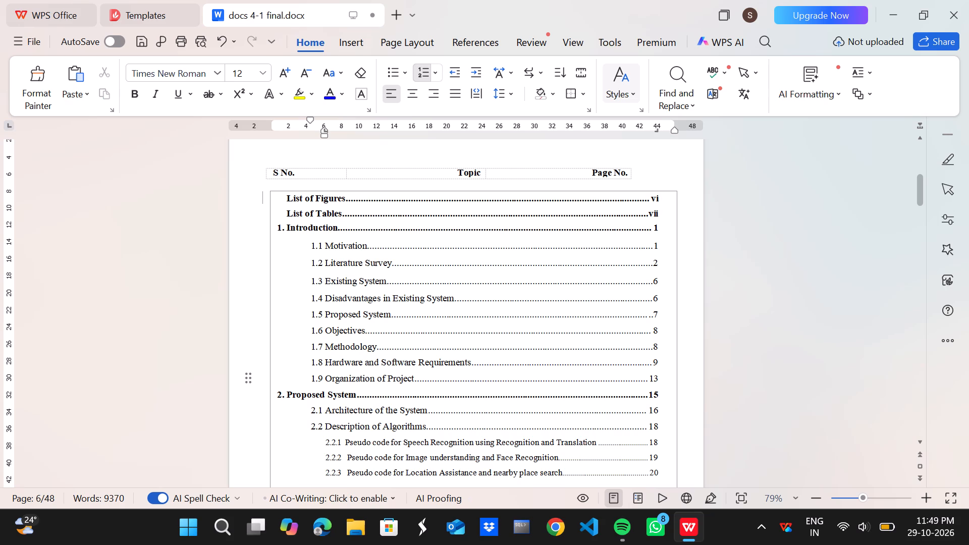
pyautogui.press('BackSpace')
pyautogui.press('0')
# Set the contents page numbers of chapter 2 Proposed System to 12, 2.1 Architecture to 13, and 2.2 Description of Algorithms to 15.
pyautogui.press('Down')
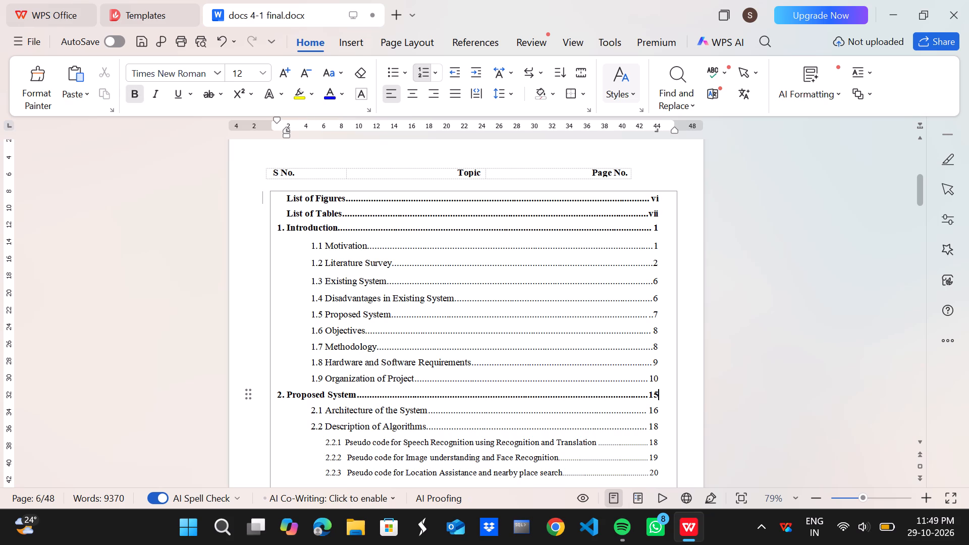
pyautogui.press('BackSpace')
pyautogui.press('2')
pyautogui.press('Down')
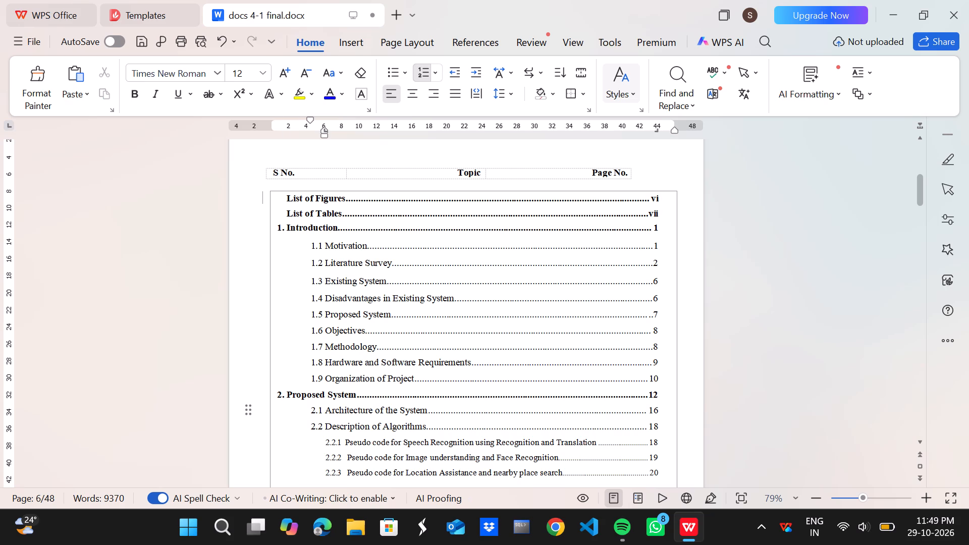
pyautogui.press('BackSpace')
pyautogui.press('3')
pyautogui.press('Down')
pyautogui.press('BackSpace')
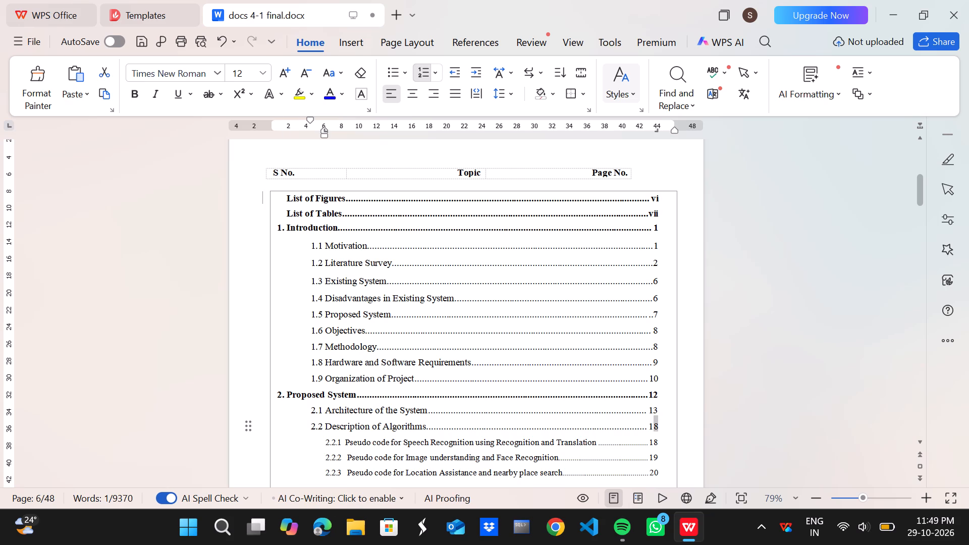
pyautogui.press('5')
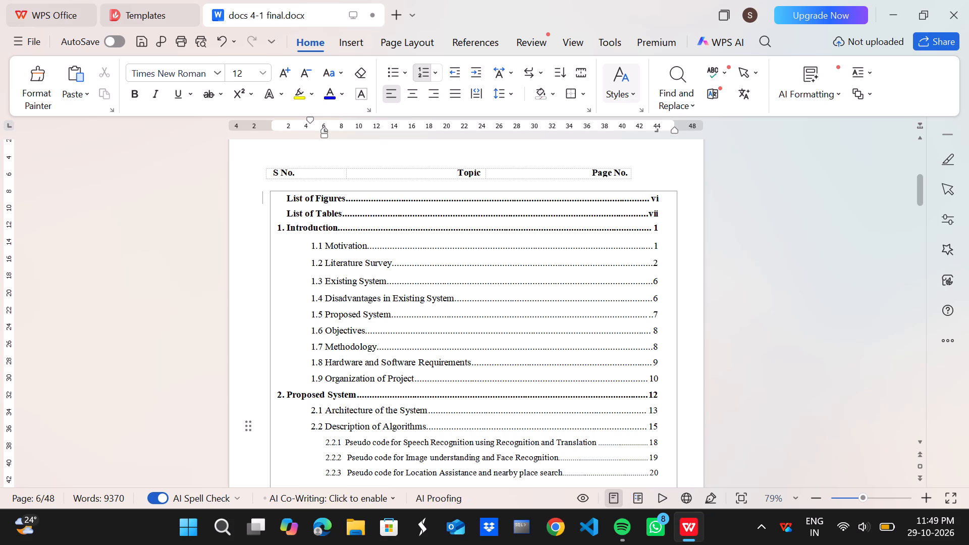
# Set the contents page numbers of pseudo code entries 2.2.1, 2.2.2 and 2.2.3 to 15, 16 and 17.
pyautogui.press('Down')
pyautogui.press('BackSpace')
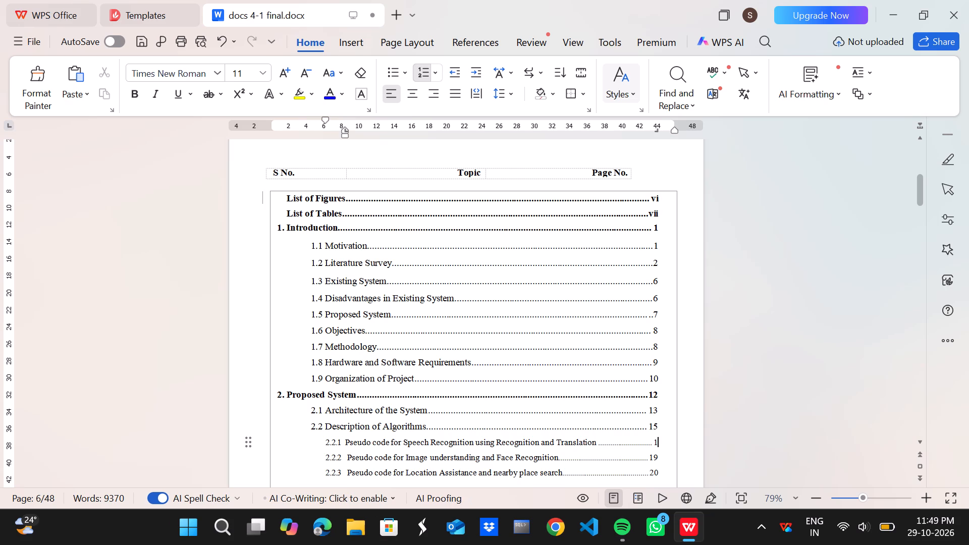
pyautogui.press('5')
pyautogui.press('Down')
pyautogui.press('BackSpace')
pyautogui.press('6')
pyautogui.press('Down')
pyautogui.press('BackSpace')
pyautogui.press('BackSpace')
pyautogui.write('17')
# Set the contents page numbers of chapter 3 Implementation & Testing and 3.1 Description of Technologies/Tools to 18.
pyautogui.scroll(-3, 663, 323)
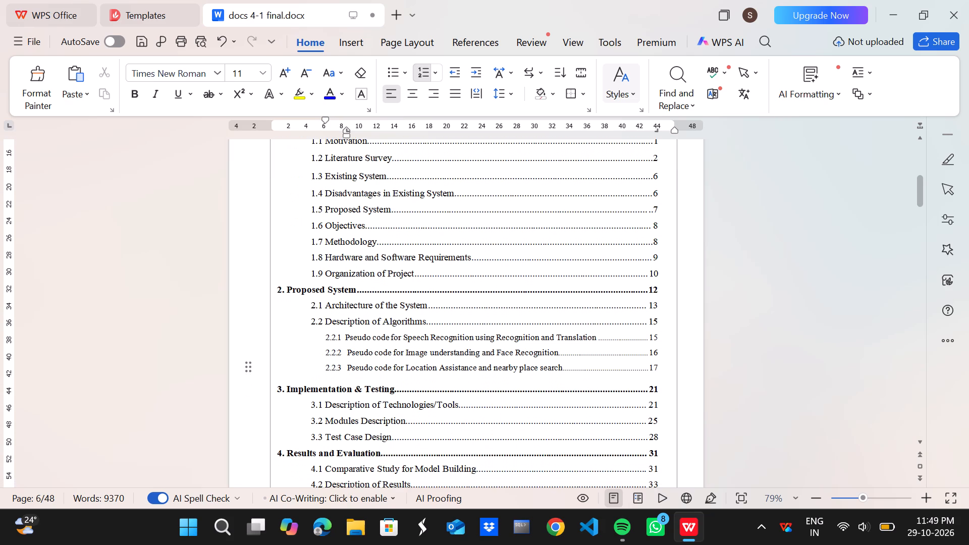
pyautogui.press('Down')
pyautogui.press('BackSpace')
pyautogui.press('BackSpace')
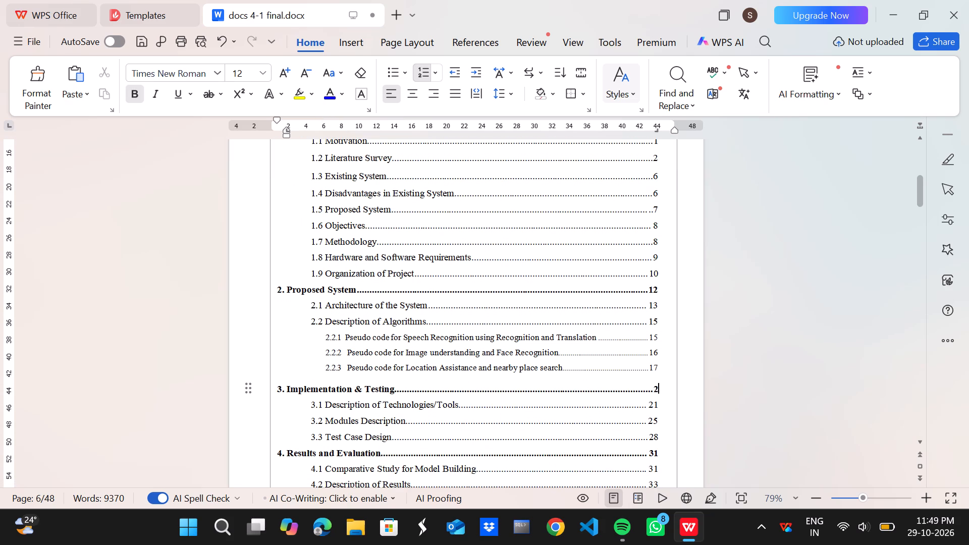
pyautogui.write('18')
pyautogui.press('Down')
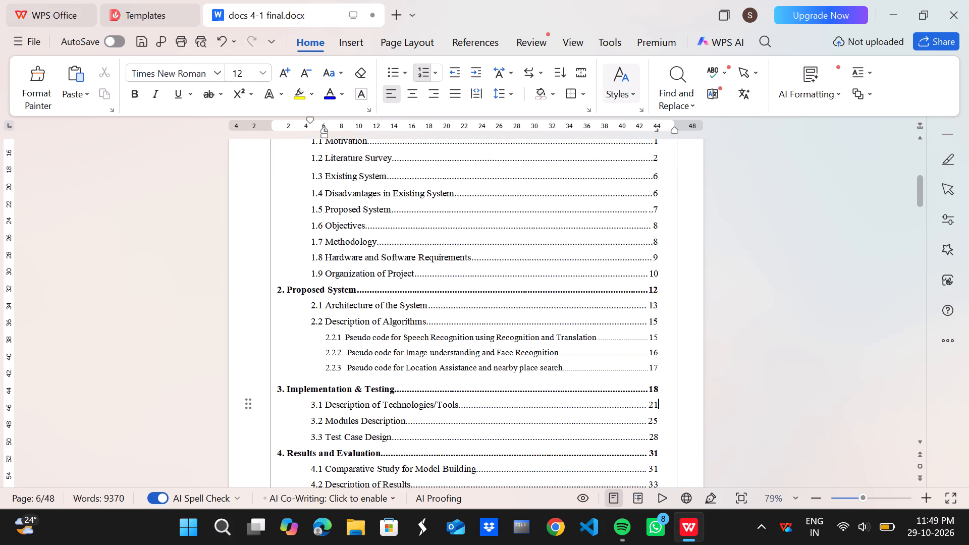
pyautogui.press('BackSpace')
pyautogui.press('BackSpace')
pyautogui.write('18')
# Set the contents page numbers of 3.2 Modules Description to 23 and 3.3 Test Case Design to 26.
pyautogui.press('Down')
pyautogui.press('BackSpace')
pyautogui.press('BackSpace')
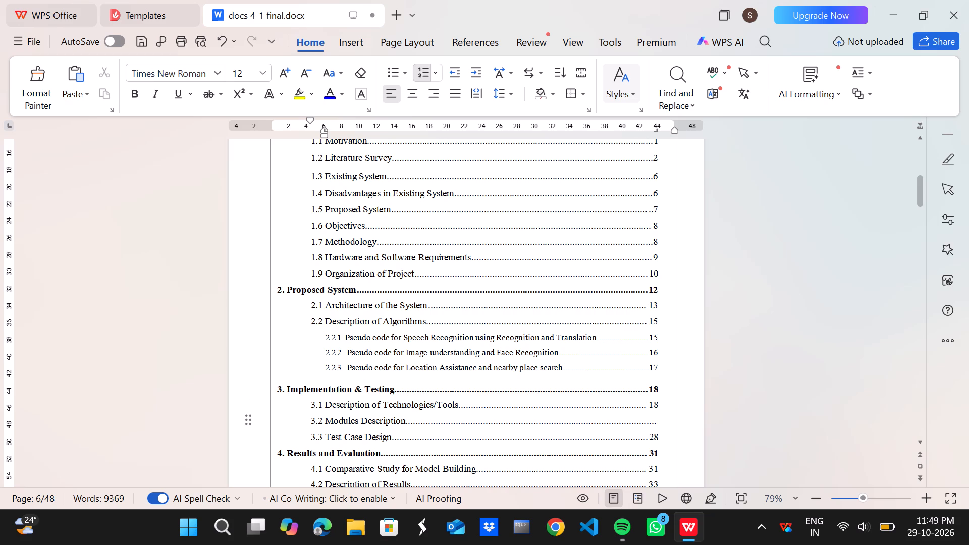
pyautogui.write('23')
pyautogui.press('Down')
pyautogui.press('BackSpace')
pyautogui.press('6')
# Set the contents page numbers of chapter 4 Results and Evaluation and 4.1 Comparative Study for Model Building to 29.
pyautogui.press('Down')
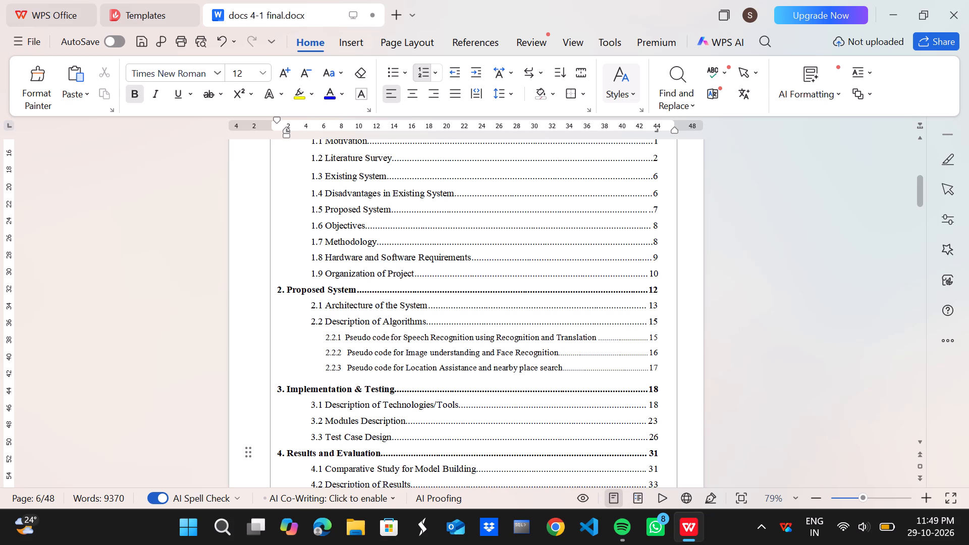
pyautogui.press('BackSpace')
pyautogui.press('BackSpace')
pyautogui.write('29')
pyautogui.press('Down')
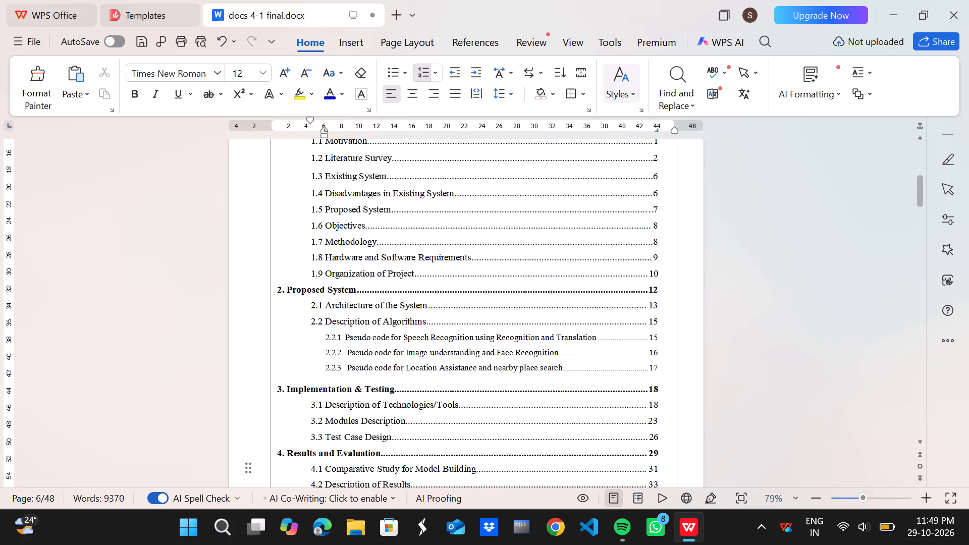
pyautogui.press('BackSpace')
pyautogui.press('BackSpace')
pyautogui.write('29')
# Set the contents page numbers of 4.2 Description of Results to 31, 4.3 Description of Output Images to 34, and chapter 5 to 37.
pyautogui.press('Down')
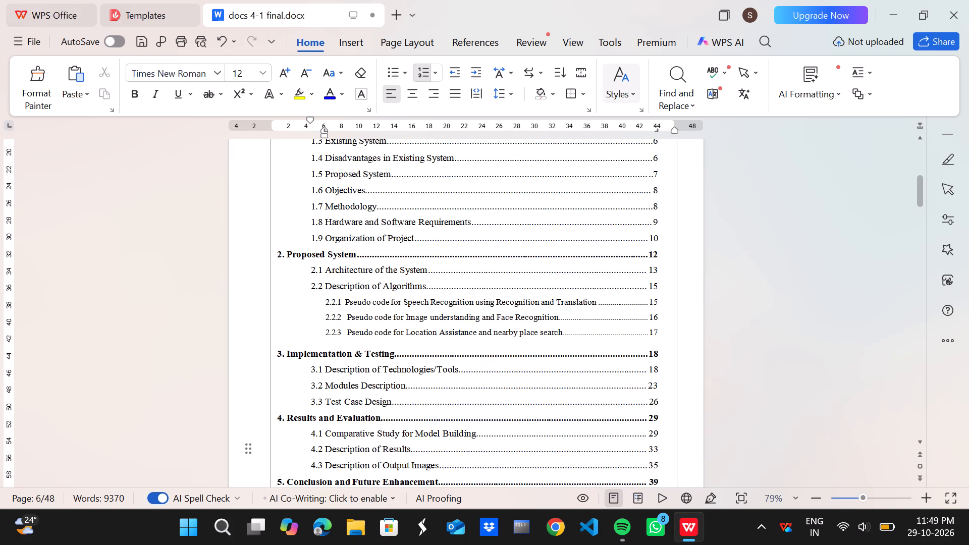
pyautogui.press('BackSpace')
pyautogui.press('1')
pyautogui.press('Down')
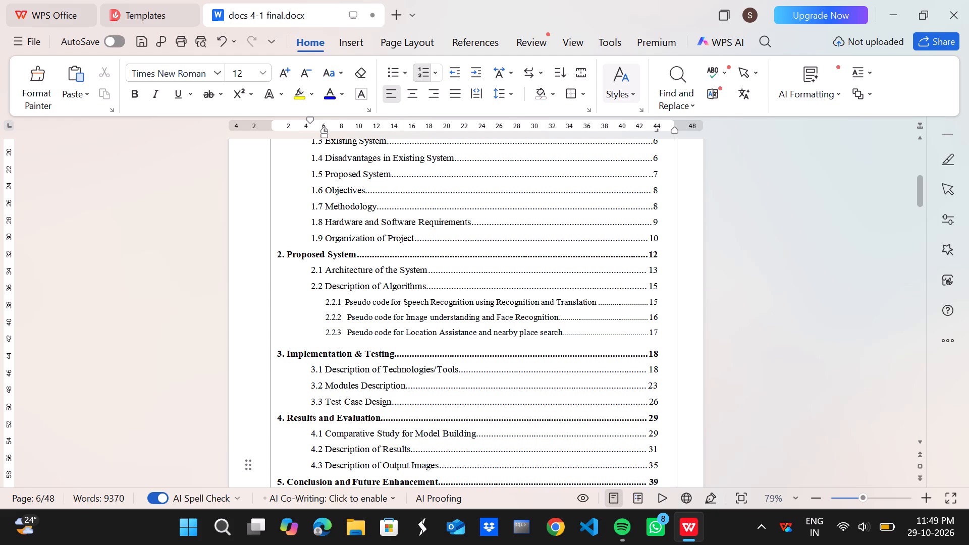
pyautogui.press('BackSpace')
pyautogui.press('4')
pyautogui.press('Down')
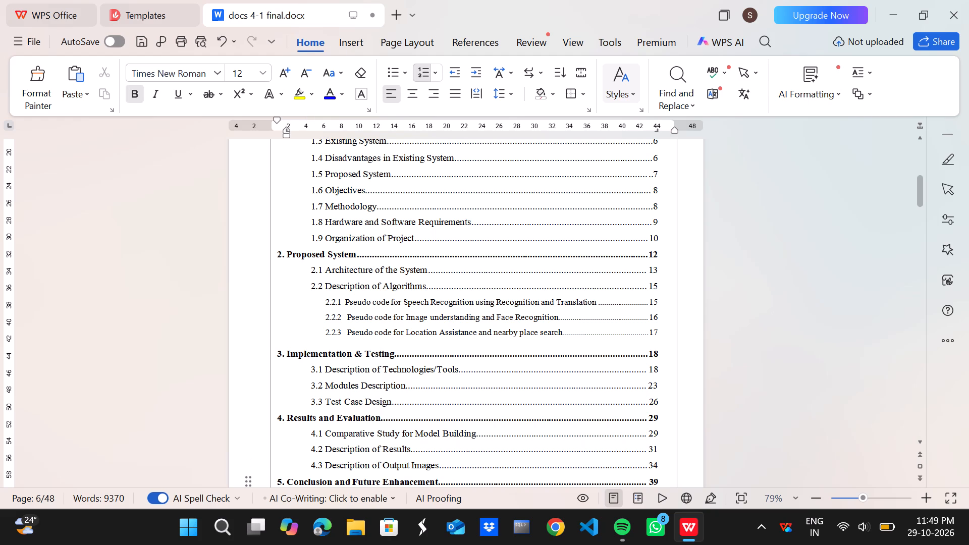
pyautogui.press('BackSpace')
pyautogui.press('7')
# Replace the "6. References" contents line with the copied unnumbered References line and give it page number 39.
pyautogui.scroll(-2, 663, 323)
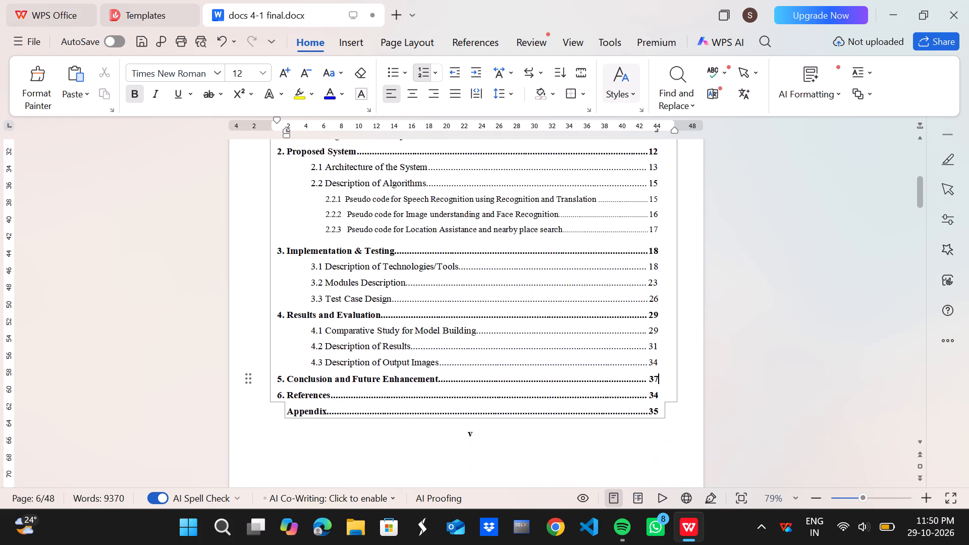
pyautogui.moveTo(659, 395); pyautogui.dragTo(351, 399)
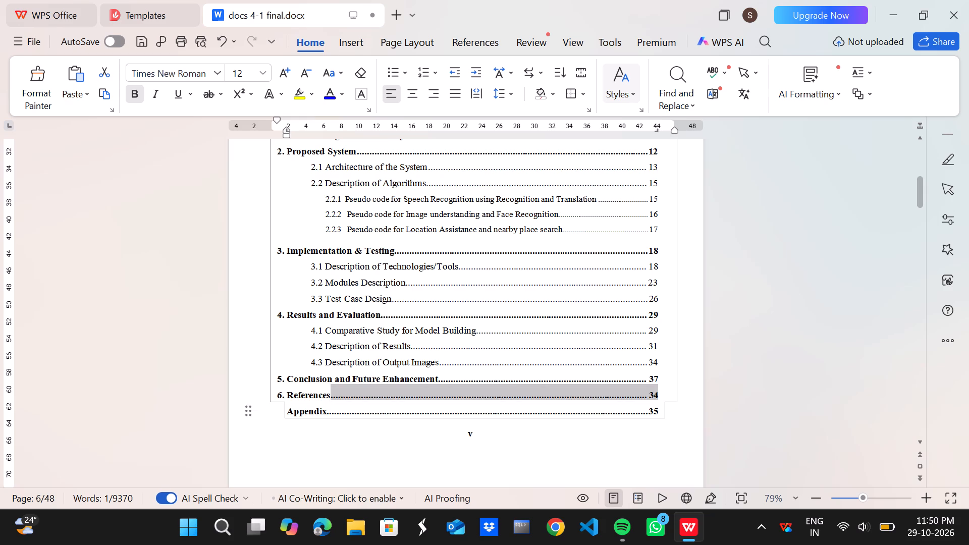
pyautogui.moveTo(351, 399); pyautogui.dragTo(286, 397)
pyautogui.press('BackSpace')
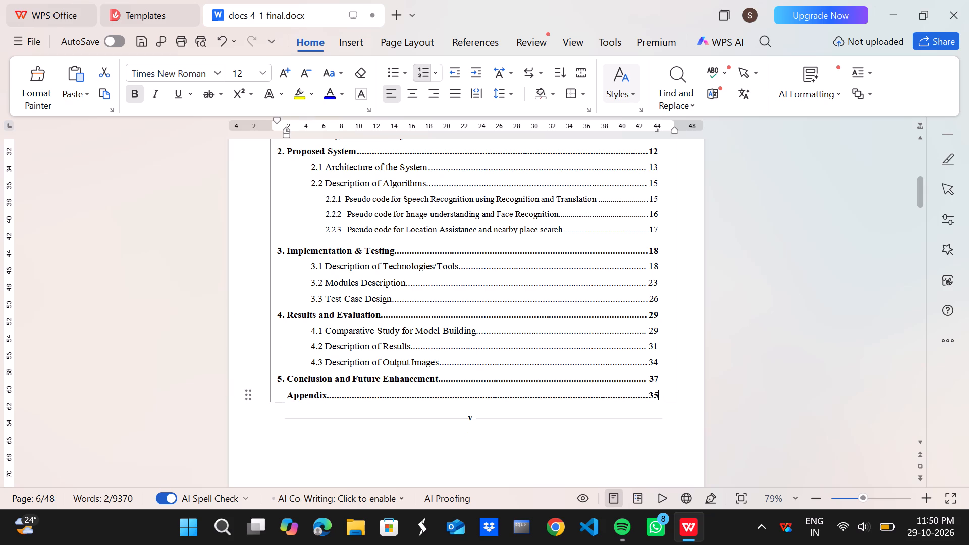
pyautogui.hotkey('ctrl', 'v')
pyautogui.press('Return')
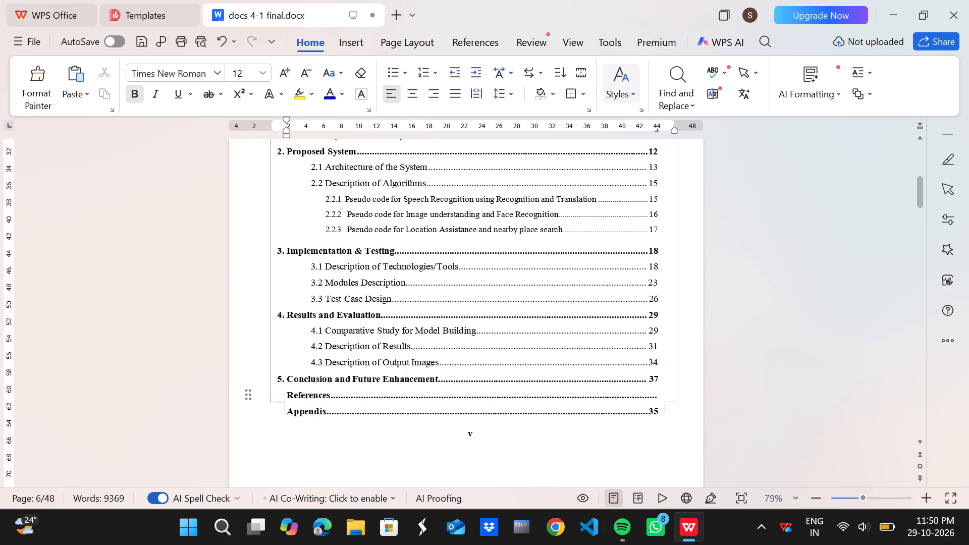
pyautogui.click(656, 394)
pyautogui.write('39')
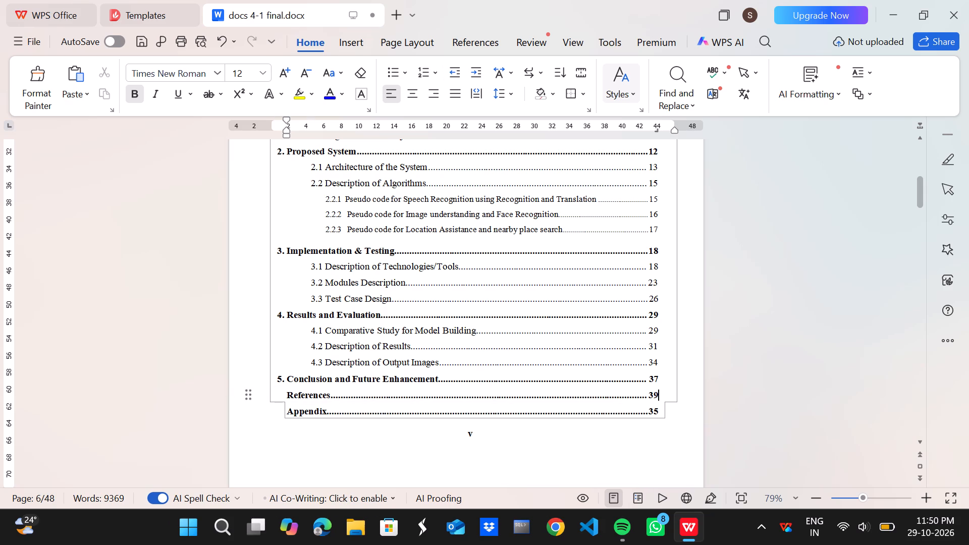
# Set the contents page number of Appendix to 40 and save the document.
pyautogui.press('Down')
pyautogui.press('BackSpace')
pyautogui.press('BackSpace')
pyautogui.write('40')
pyautogui.hotkey('ctrl', 's')
# In the list of figures, set the page numbers of Figure 2 to 13, Figure 3.2.1 to 23, and Figures 3.2.2 and 3.2.3 to 25.
pyautogui.scroll(-8, 656, 394)
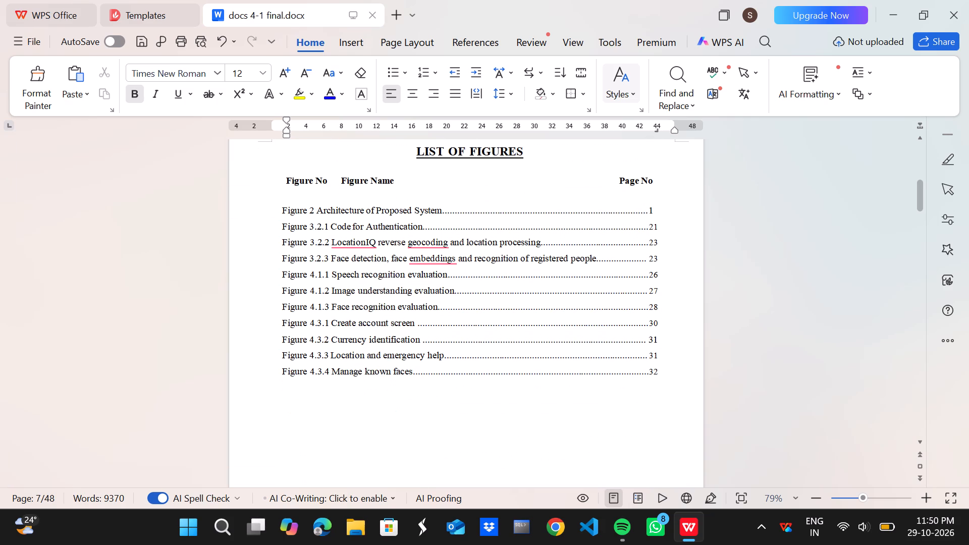
pyautogui.click(653, 210)
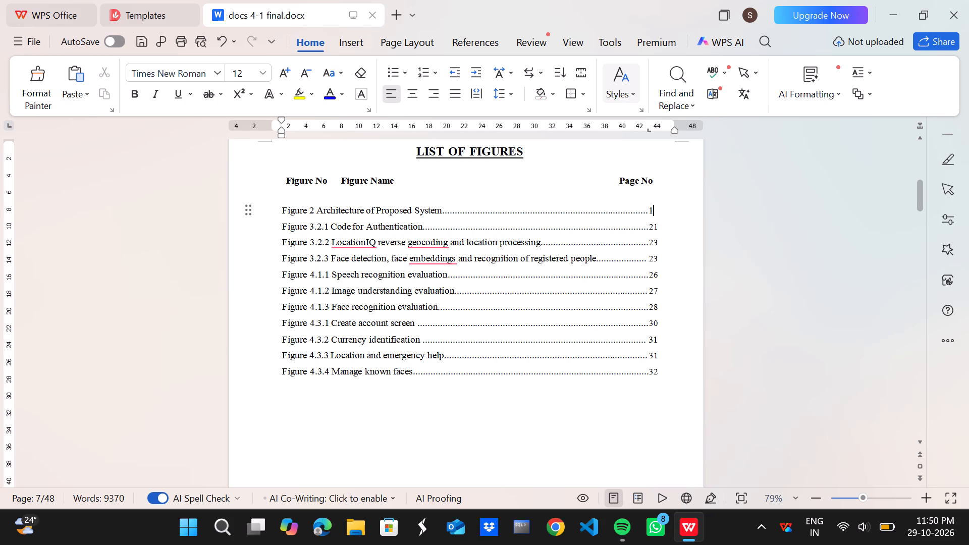
pyautogui.press('BackSpace')
pyautogui.write('13')
pyautogui.press('Down')
pyautogui.press('BackSpace')
pyautogui.press('3')
pyautogui.press('Down')
pyautogui.press('BackSpace')
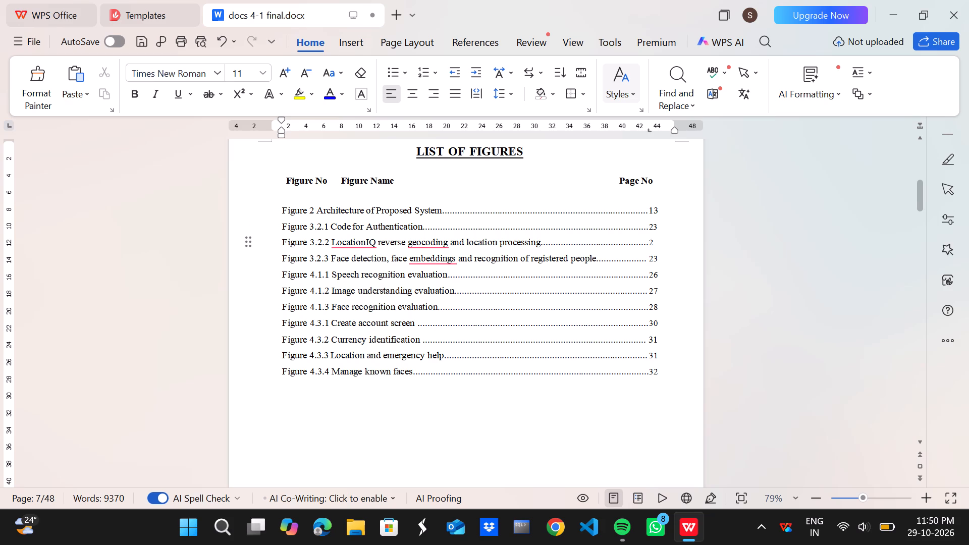
pyautogui.press('5')
pyautogui.press('Down')
pyautogui.press('BackSpace')
pyautogui.press('5')
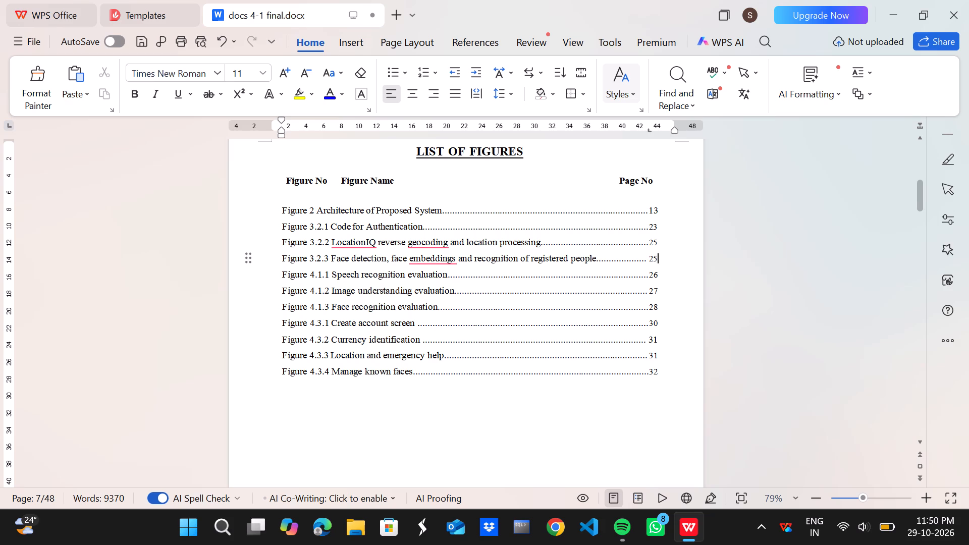
# Set the list of figures page numbers of evaluation Figures 4.1.1, 4.1.2 and 4.1.3 to 29, 30 and 31.
pyautogui.press('Down')
pyautogui.press('BackSpace')
pyautogui.press('9')
pyautogui.press('Down')
pyautogui.press('BackSpace')
pyautogui.press('BackSpace')
pyautogui.write('30')
pyautogui.press('Down')
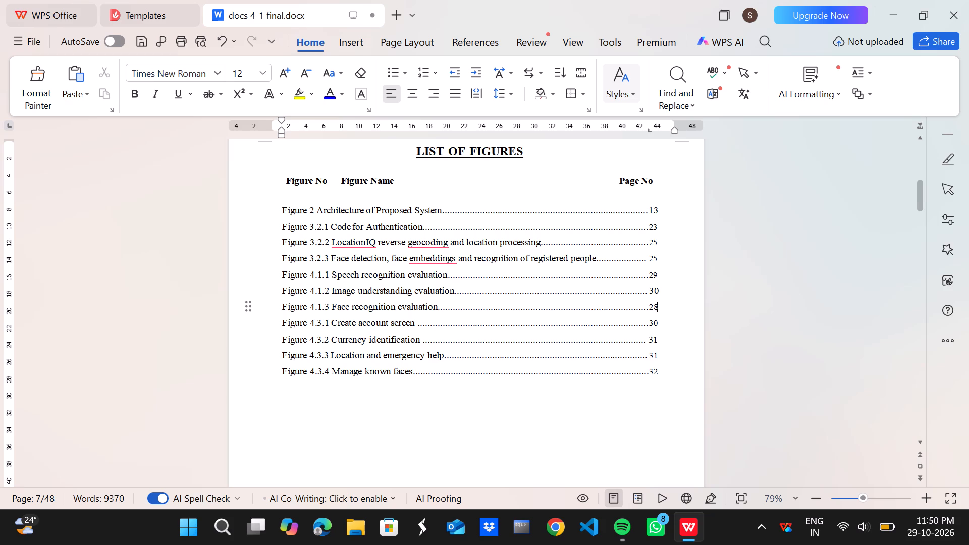
pyautogui.press('BackSpace')
pyautogui.press('BackSpace')
pyautogui.write('31')
# Set the page numbers of Figures 4.3.1 and 4.3.2 to 34, 4.3.3 to 35 and 4.3.4 to 36, and save the document.
pyautogui.press('Down')
pyautogui.press('BackSpace')
pyautogui.press('4')
pyautogui.press('Down')
pyautogui.press('BackSpace')
pyautogui.press('4')
pyautogui.press('Down')
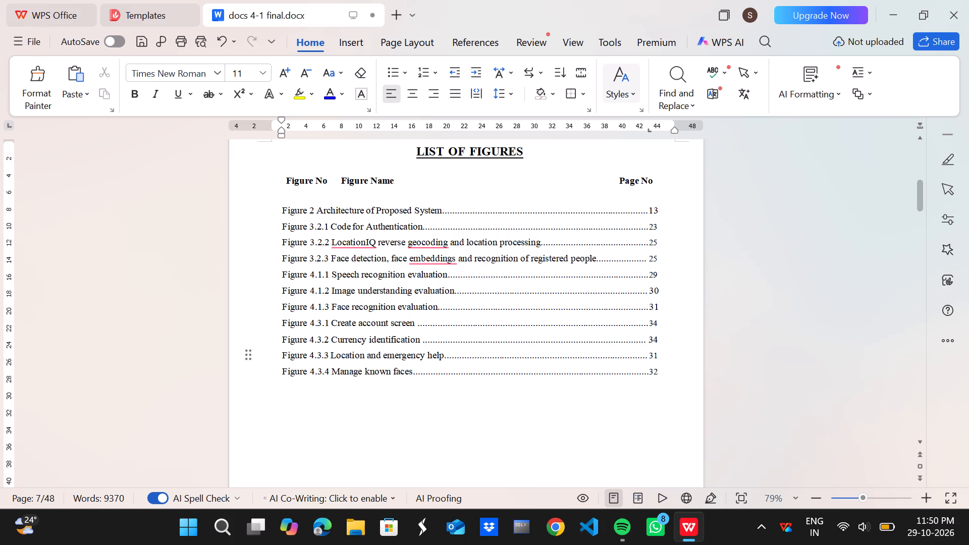
pyautogui.press('BackSpace')
pyautogui.press('5')
pyautogui.press('Down')
pyautogui.press('BackSpace')
pyautogui.press('6')
pyautogui.scroll(-5, 653, 210)
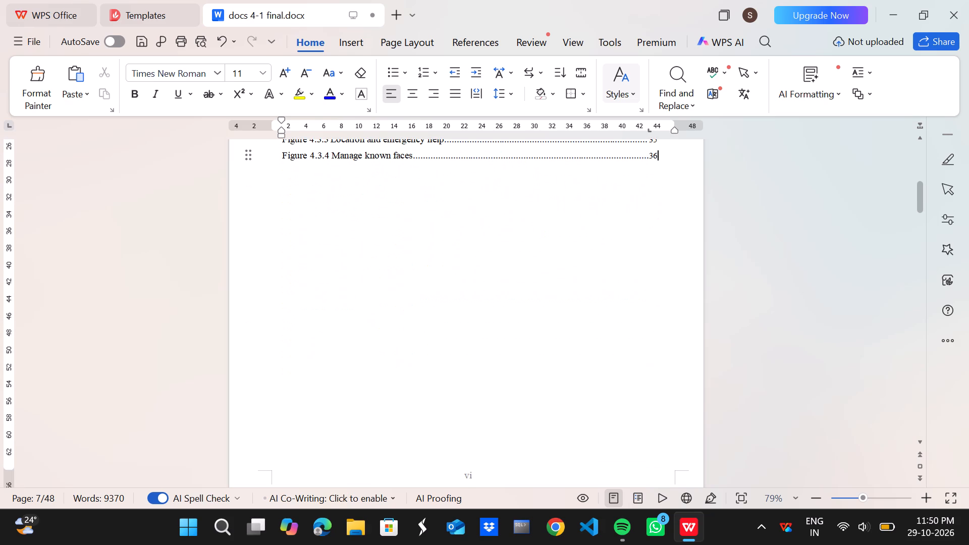
pyautogui.scroll(-1, 653, 210)
pyautogui.hotkey('ctrl', 's')
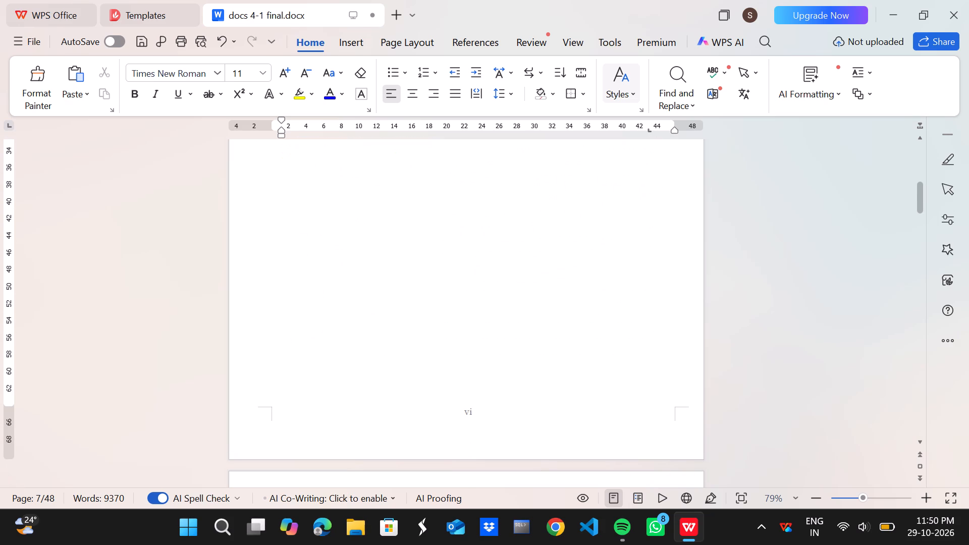
# In the list of tables, set the page numbers of Table 3.3.1 to 26, Table 3.3.2 to 28, and Table 4.1 Comparative summary to 31.
pyautogui.scroll(-6, 653, 210)
pyautogui.scroll(-1, 657, 351)
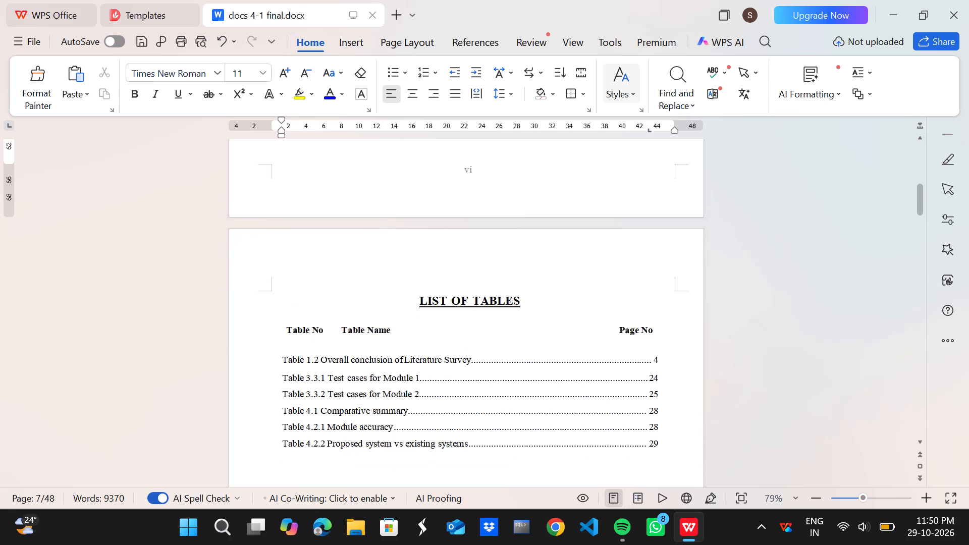
pyautogui.scroll(-1, 657, 351)
pyautogui.click(656, 322)
pyautogui.press('BackSpace')
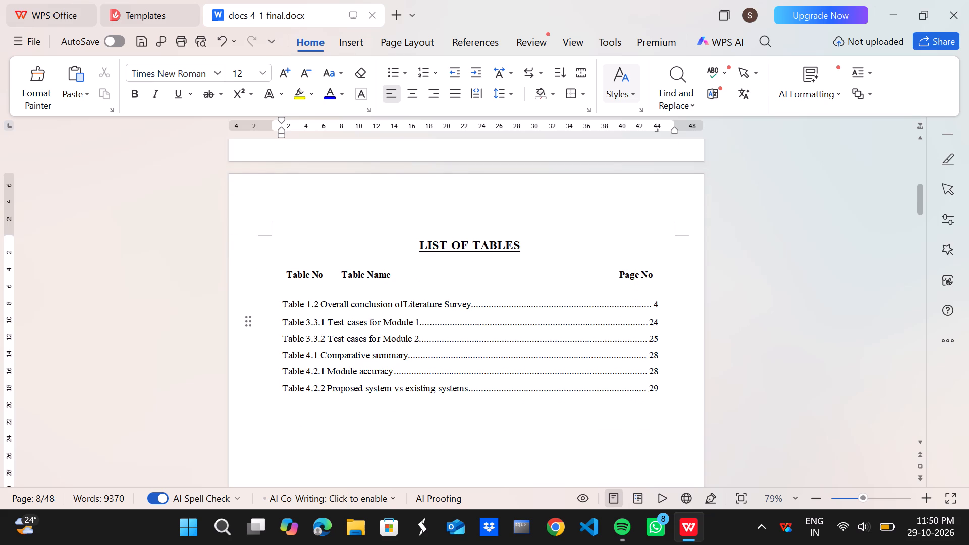
pyautogui.press('6')
pyautogui.press('Down')
pyautogui.press('BackSpace')
pyautogui.press('8')
pyautogui.press('Down')
pyautogui.press('BackSpace')
pyautogui.press('BackSpace')
pyautogui.write('31')
# In the list of tables, set the page numbers of Table 4.2.1 to 31 and Table 4.2.2 to 32, and save the document.
pyautogui.press('Down')
pyautogui.press('BackSpace')
pyautogui.press('BackSpace')
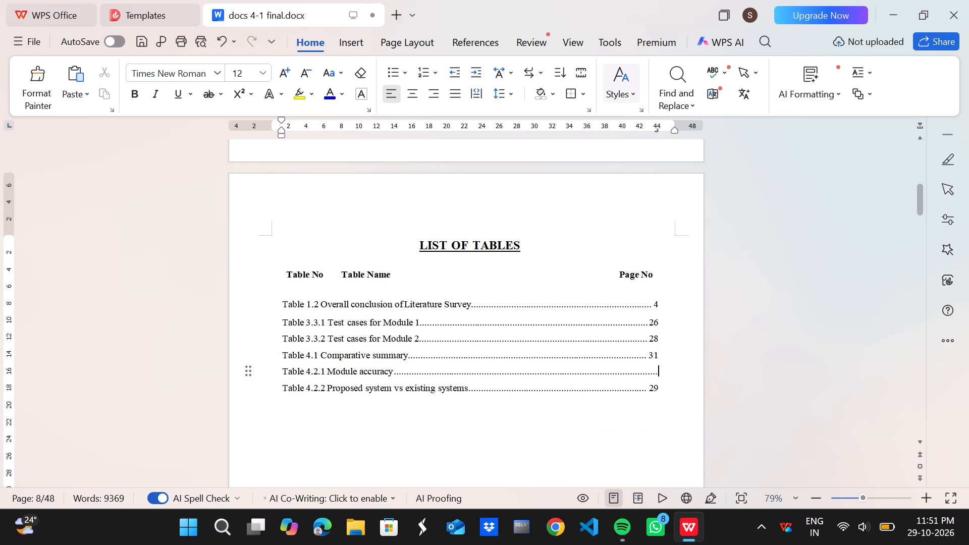
pyautogui.write('31')
pyautogui.press('Down')
pyautogui.press('BackSpace')
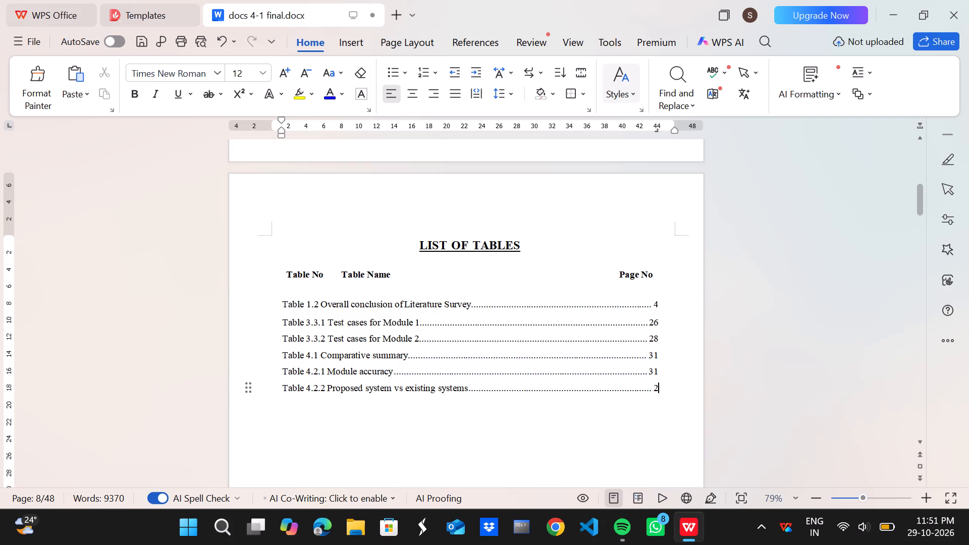
pyautogui.press('BackSpace')
pyautogui.write('32')
pyautogui.hotkey('ctrl', 's')
# Export all 48 pages of docs 4-1 final to PDF in the source folder, and close the document.
pyautogui.click(38, 39)
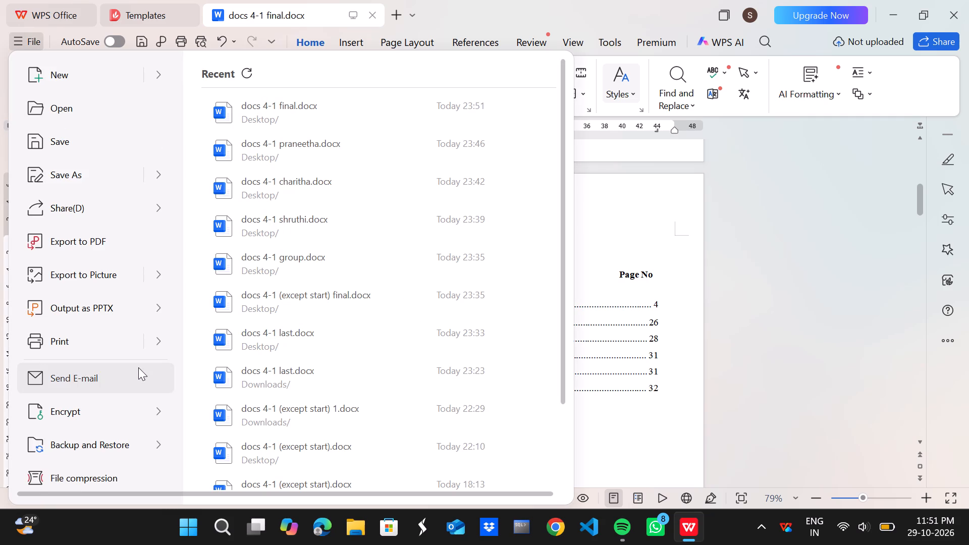
pyautogui.moveTo(130, 256); pyautogui.dragTo(124, 243)
pyautogui.click(124, 243)
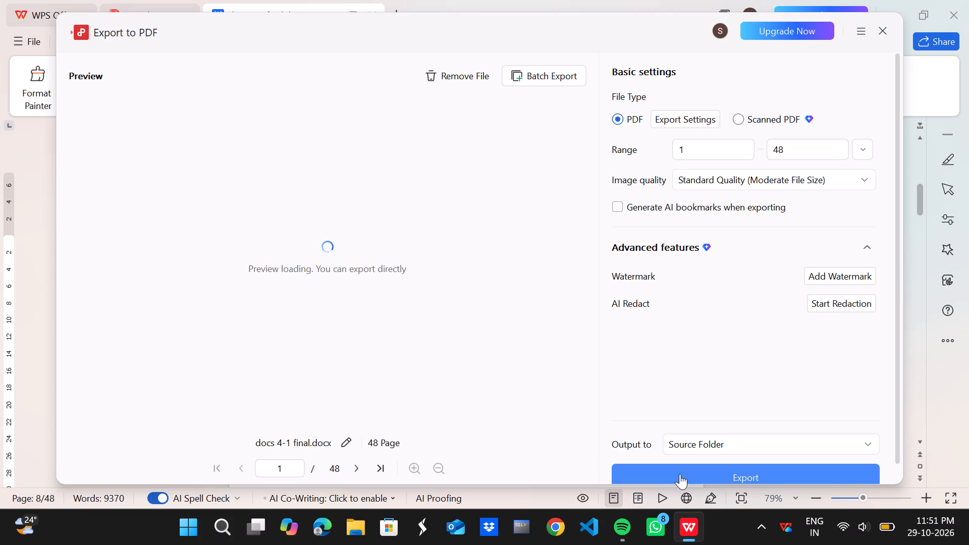
pyautogui.click(680, 473)
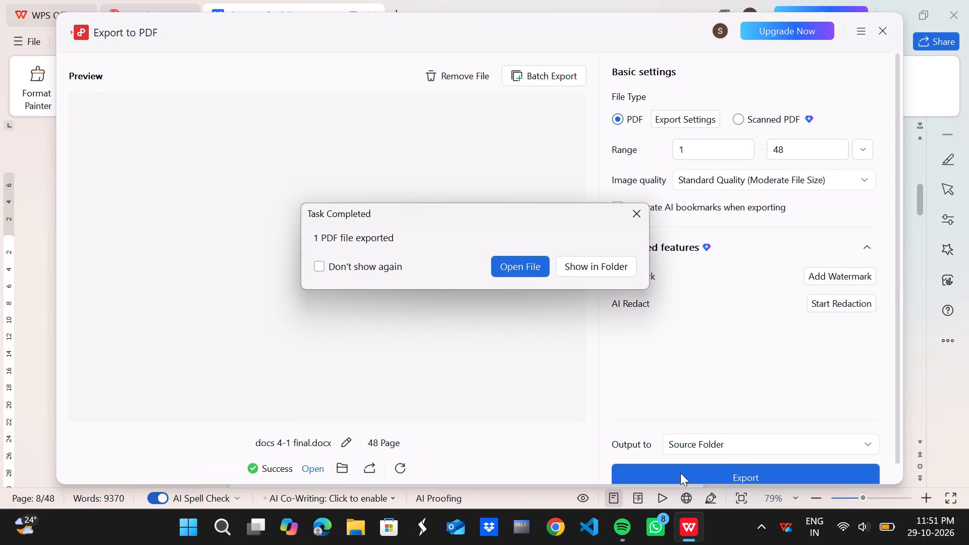
pyautogui.click(642, 224)
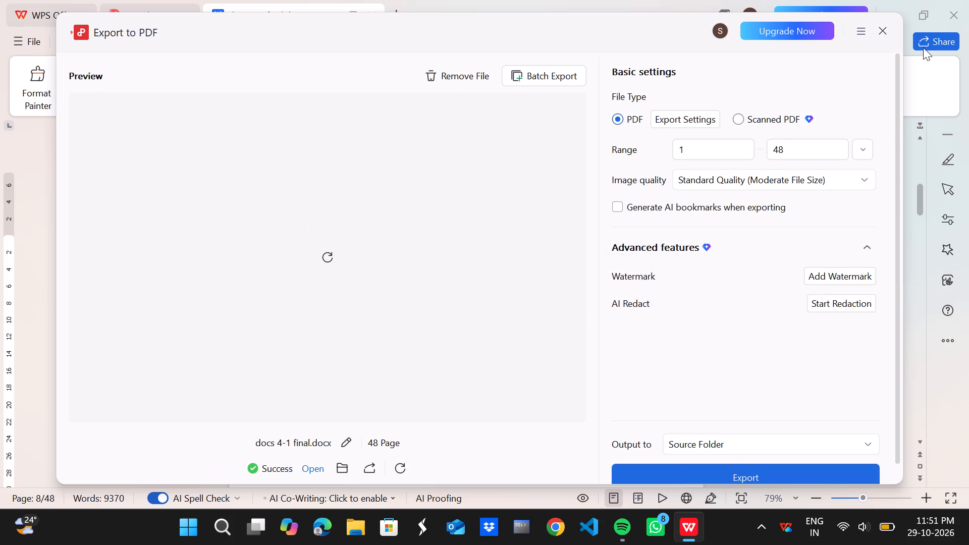
pyautogui.click(889, 36)
pyautogui.click(968, 0)
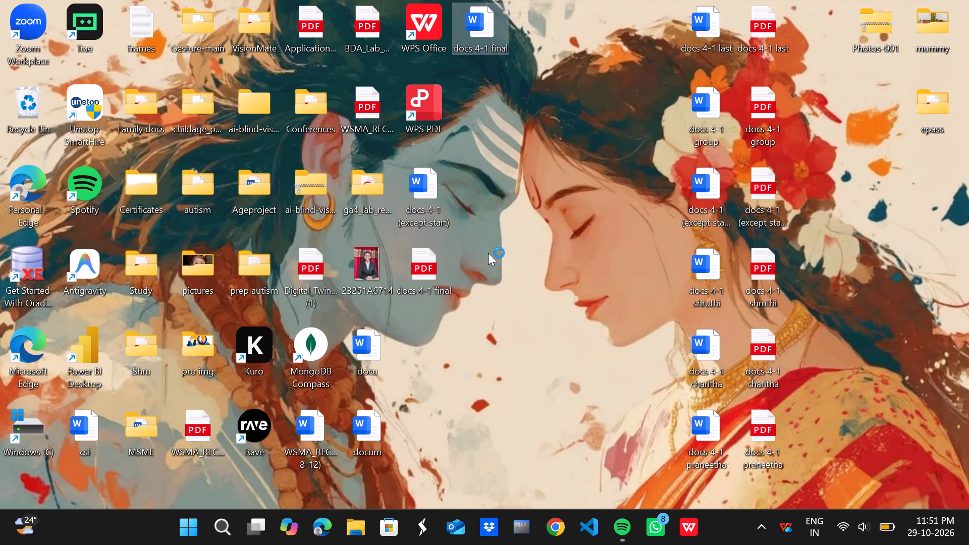
# Rename the docs 4-1 final Word document on the desktop as docs 4-1 cherisha.
pyautogui.rightClick(484, 47)
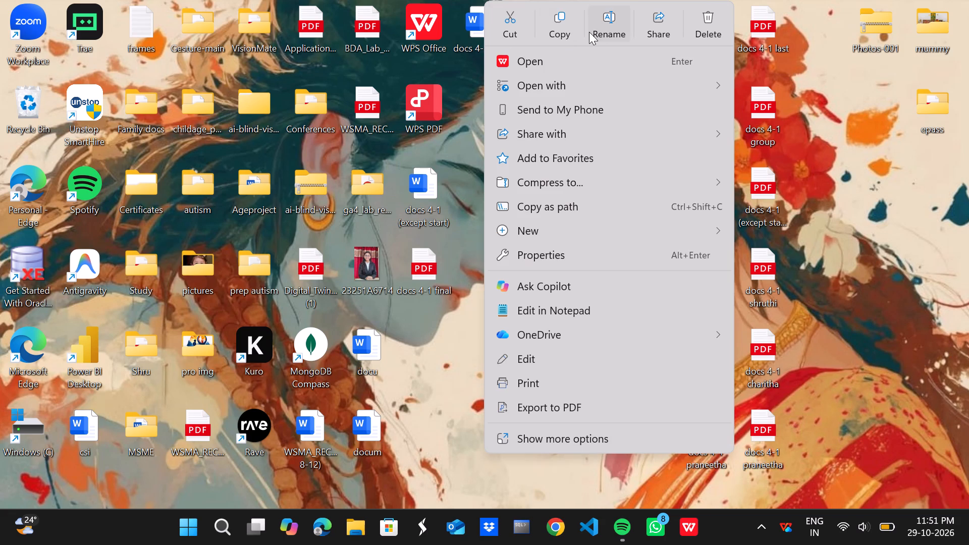
pyautogui.click(589, 32)
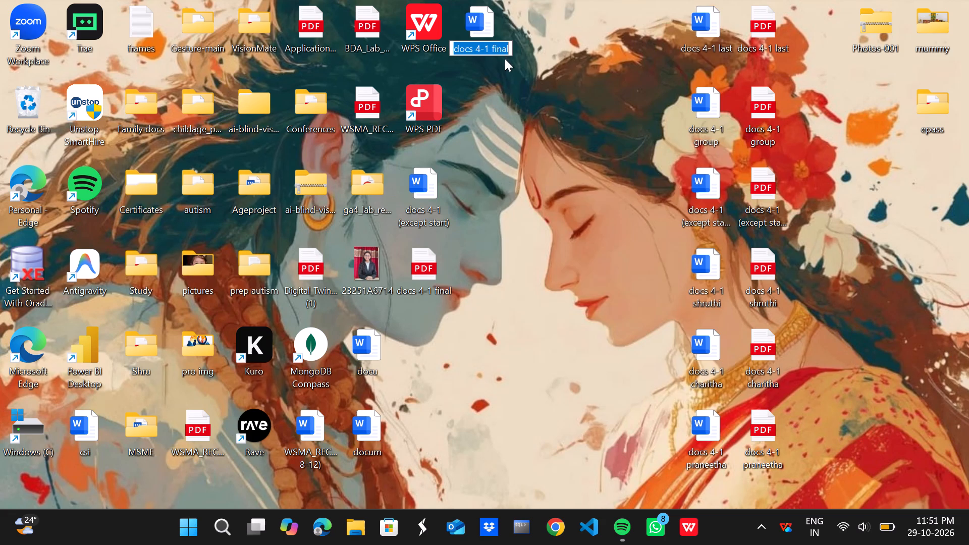
pyautogui.click(509, 51)
pyautogui.press('BackSpace')
pyautogui.press('BackSpace')
pyautogui.press('BackSpace')
pyautogui.press('BackSpace')
pyautogui.press('BackSpace')
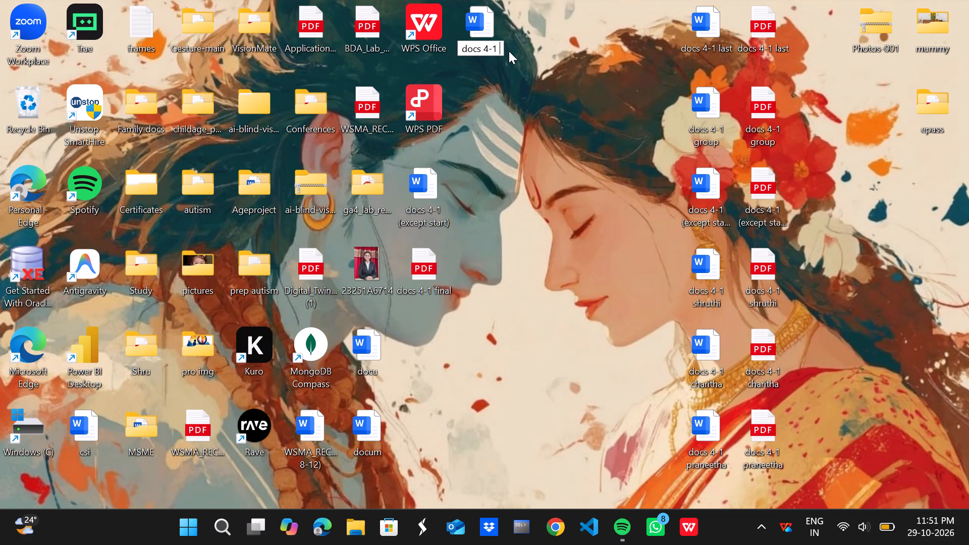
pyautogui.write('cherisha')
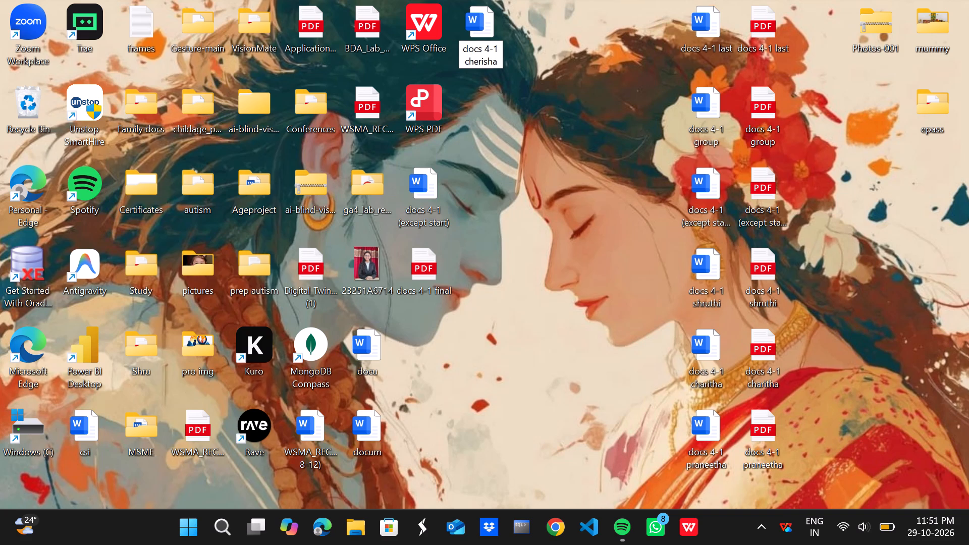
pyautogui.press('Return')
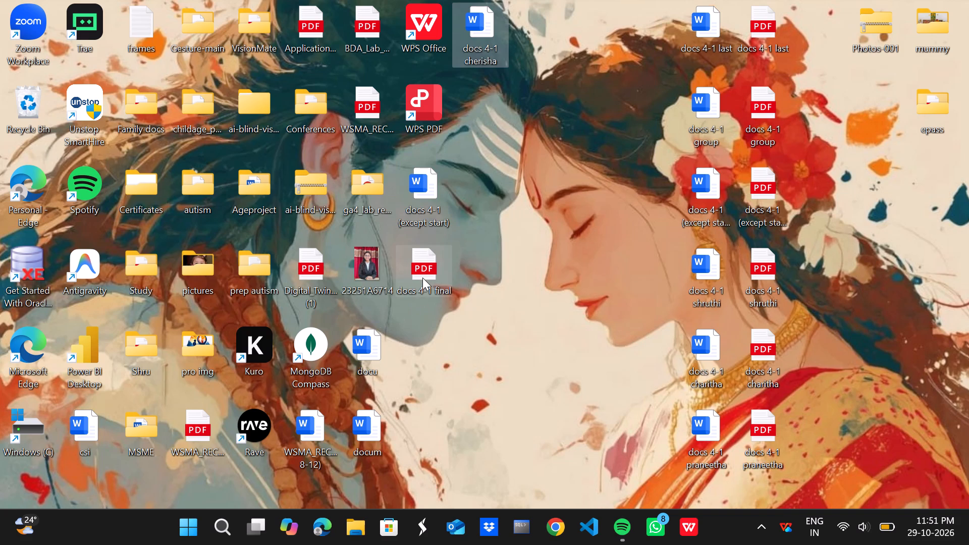
# Rename the docs 4-1 final PDF on the desktop as docs 4-1 cherisha.
pyautogui.rightClick(422, 278)
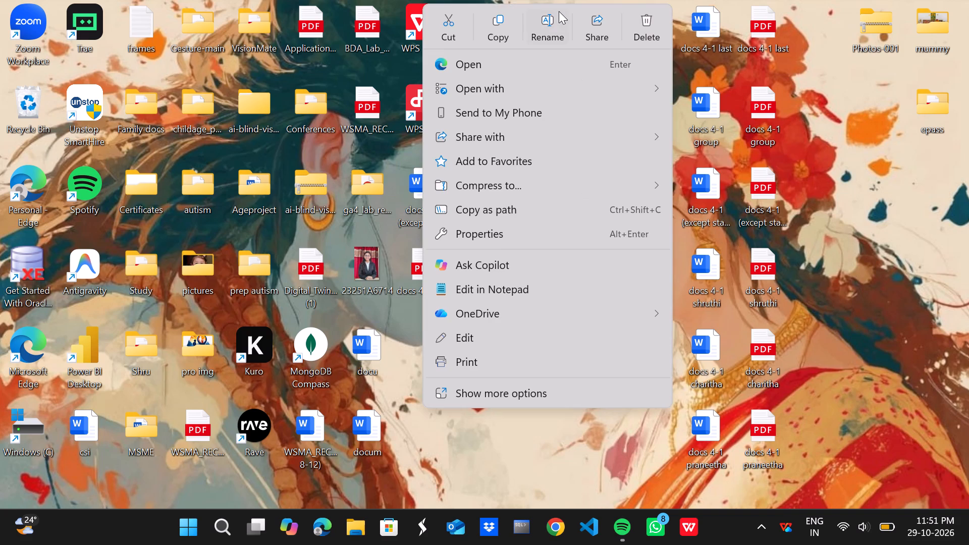
pyautogui.click(559, 11)
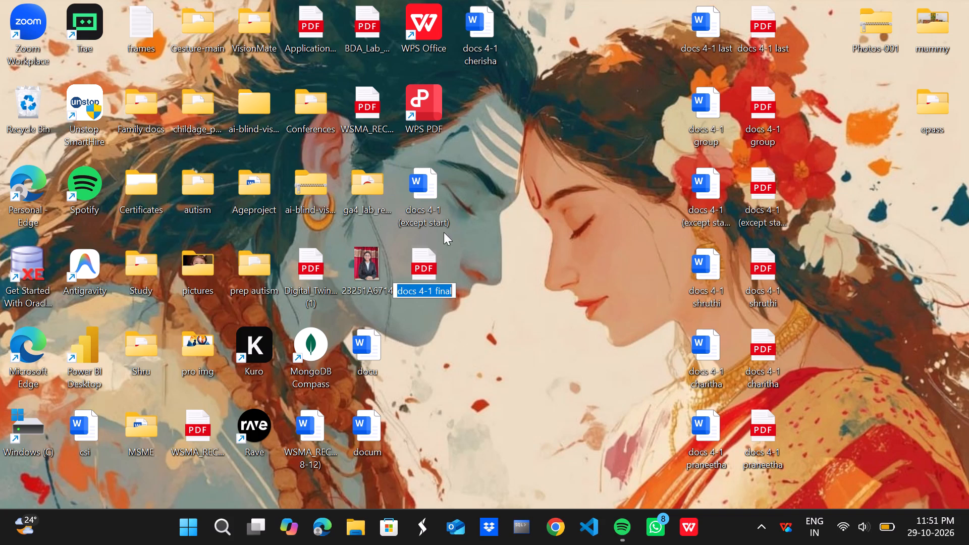
pyautogui.click(451, 291)
pyautogui.press('BackSpace')
pyautogui.press('BackSpace')
pyautogui.press('BackSpace')
pyautogui.press('BackSpace')
pyautogui.press('BackSpace')
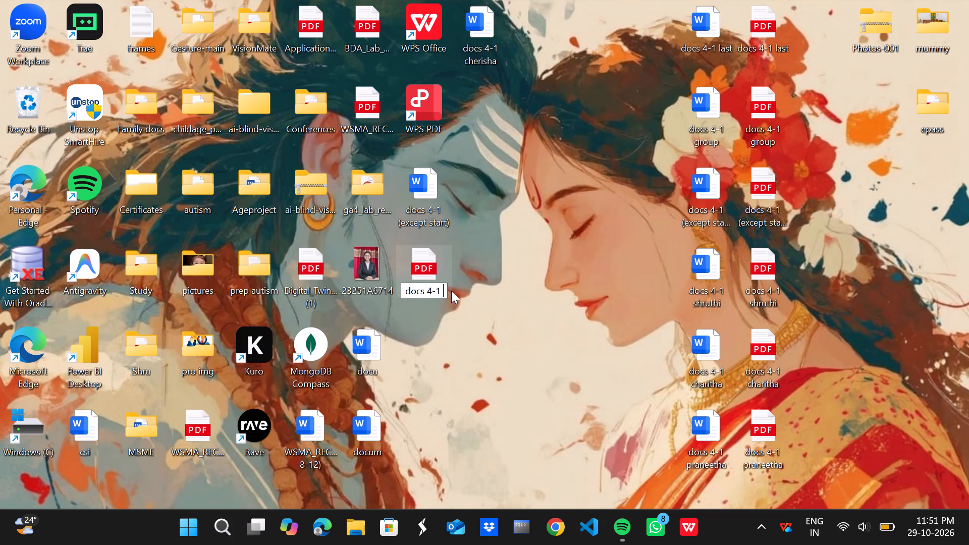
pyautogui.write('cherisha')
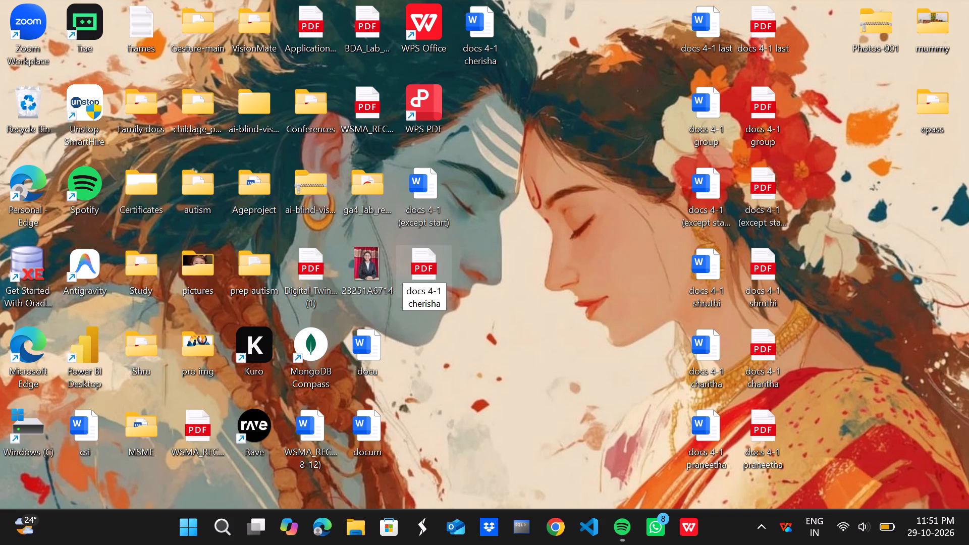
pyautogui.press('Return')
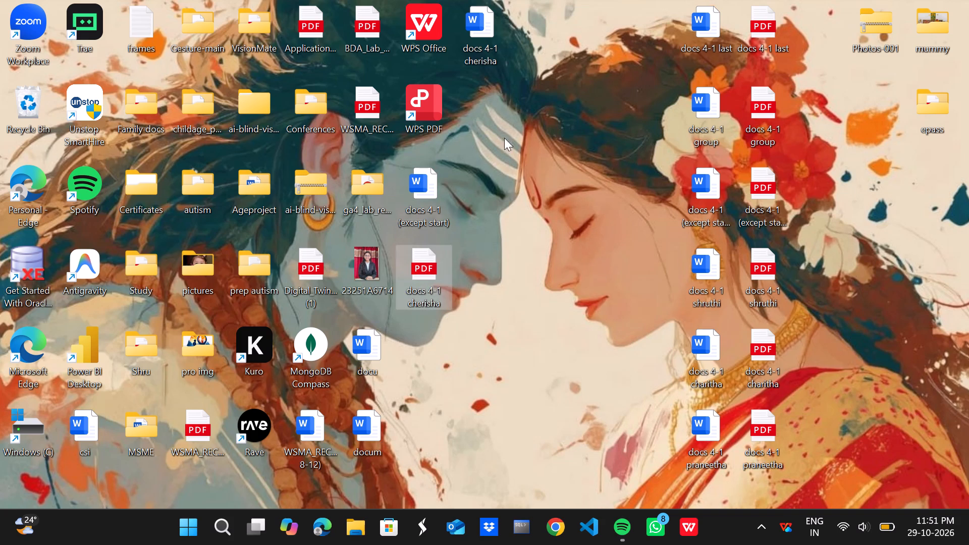
# Move the docs 4-1 cherisha Word document and PDF side by side on the desktop, beside the docs 4-1 (except start) final pair.
pyautogui.moveTo(494, 45); pyautogui.dragTo(846, 212)
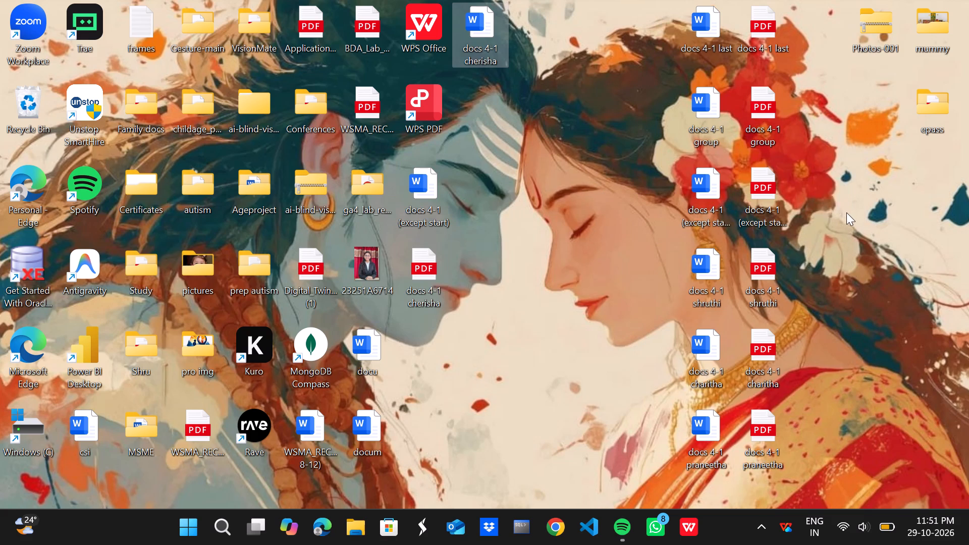
pyautogui.moveTo(428, 274); pyautogui.dragTo(865, 216)
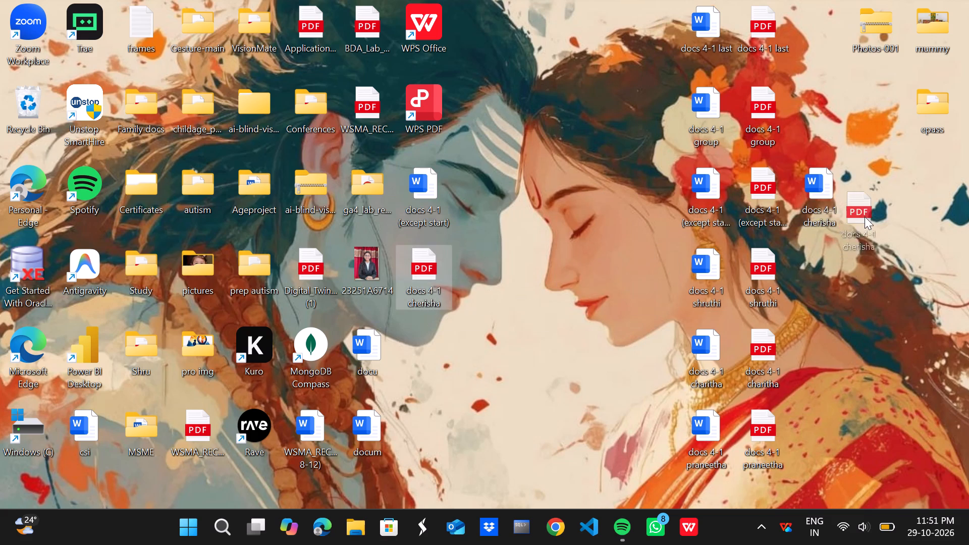
pyautogui.moveTo(865, 216); pyautogui.dragTo(867, 207)
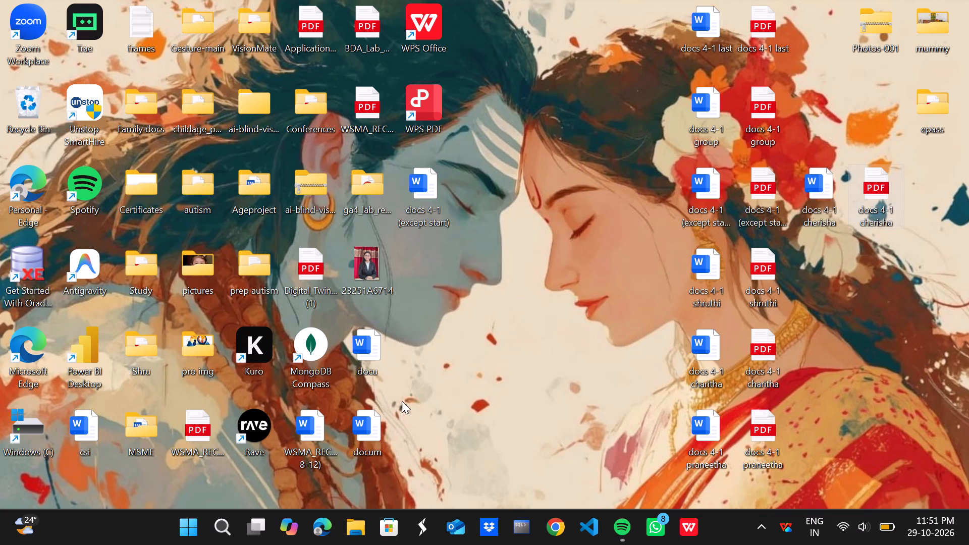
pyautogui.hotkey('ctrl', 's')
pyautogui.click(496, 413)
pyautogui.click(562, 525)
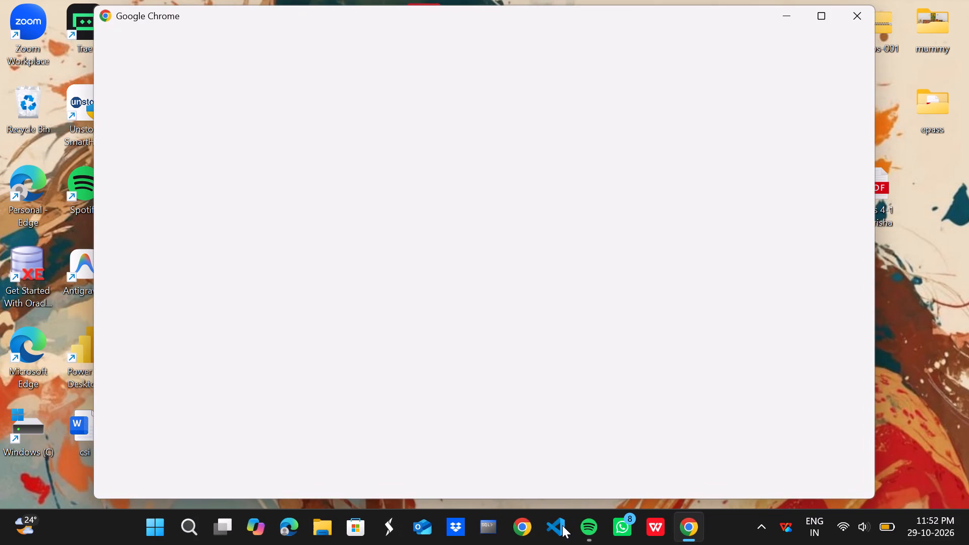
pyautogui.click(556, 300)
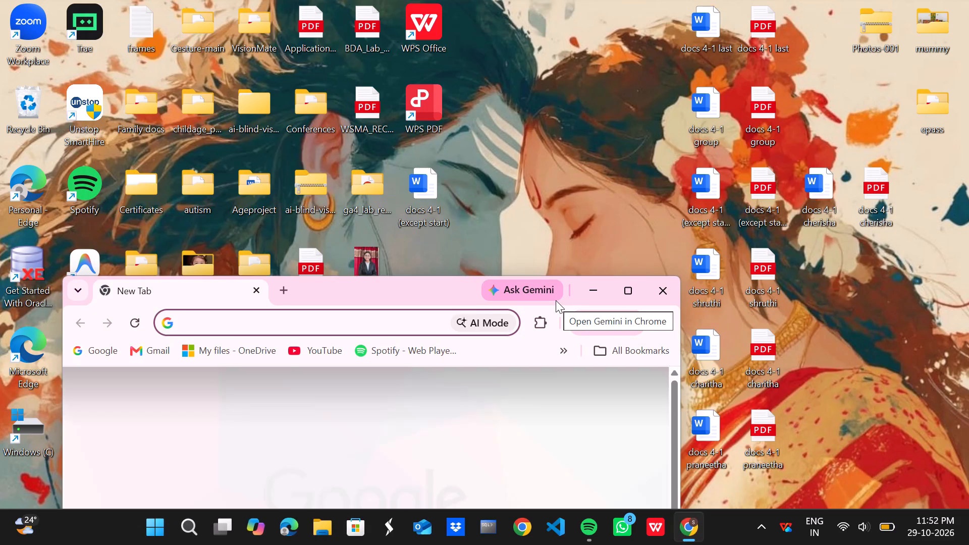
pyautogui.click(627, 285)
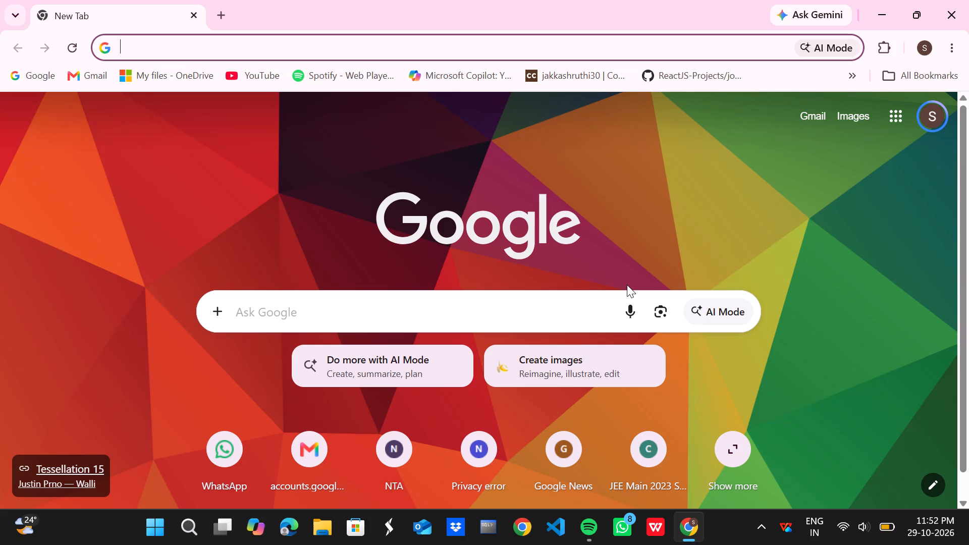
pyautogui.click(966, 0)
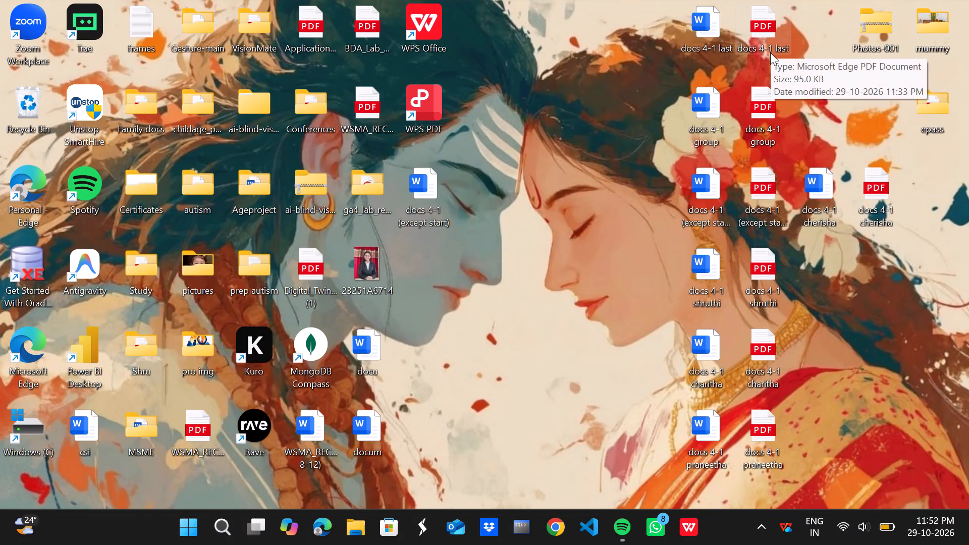
# Open the docs 4-1 group PDF, review its title pages and acknowledgement, and close it.
pyautogui.doubleClick(766, 116)
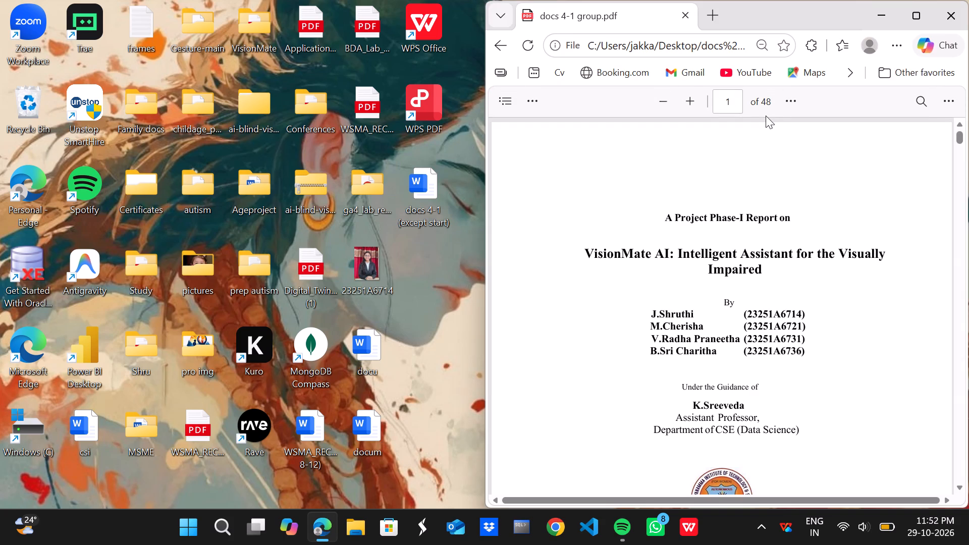
pyautogui.scroll(-2, 843, 241)
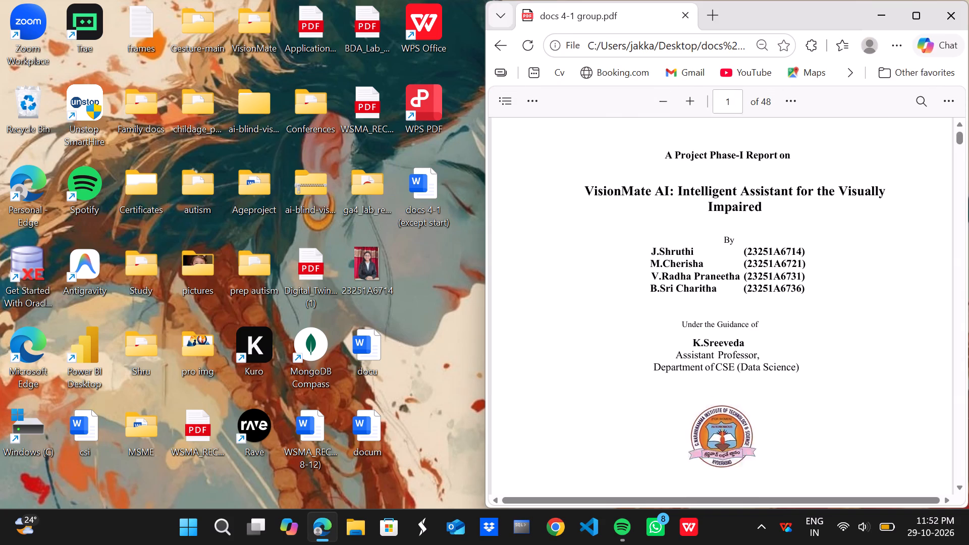
pyautogui.scroll(-13, 843, 241)
pyautogui.scroll(2, 843, 241)
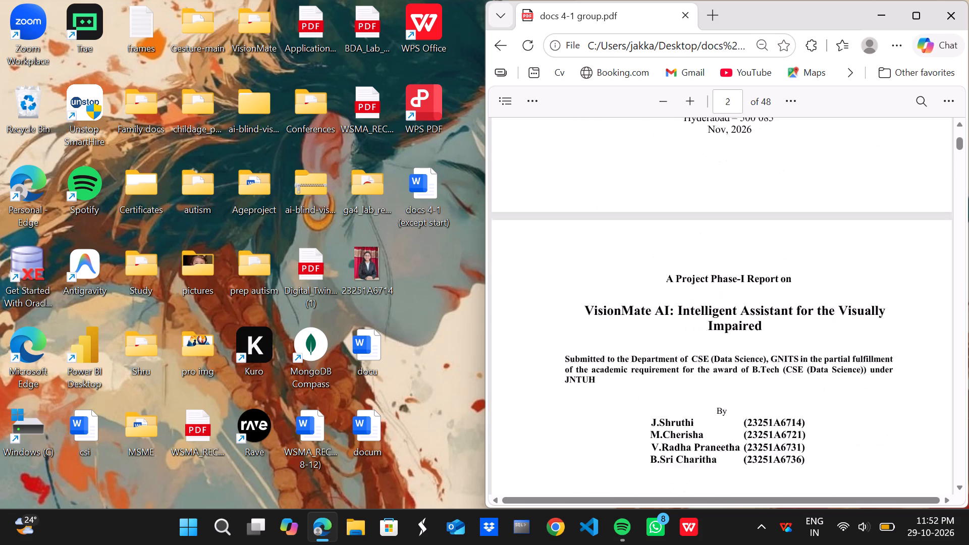
pyautogui.scroll(1, 843, 241)
pyautogui.scroll(-13, 843, 241)
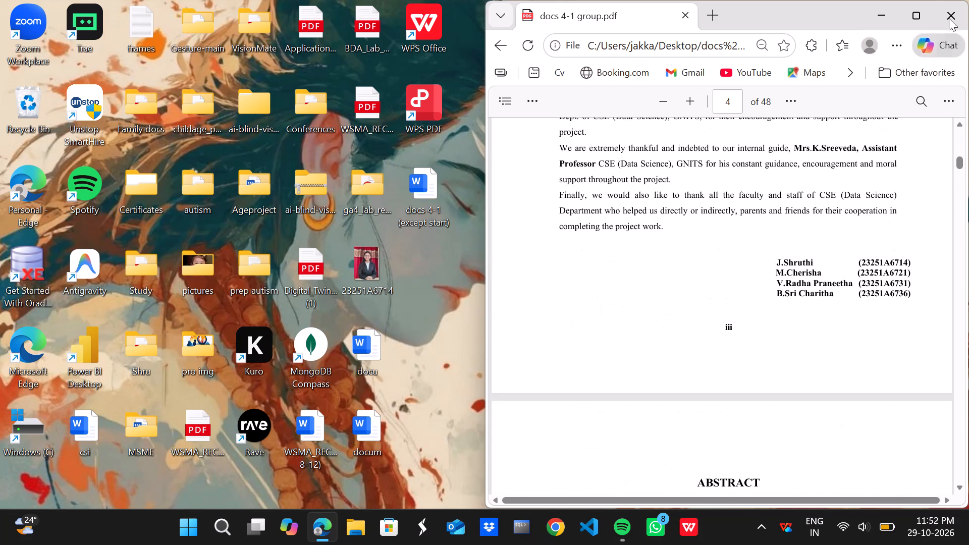
pyautogui.click(949, 8)
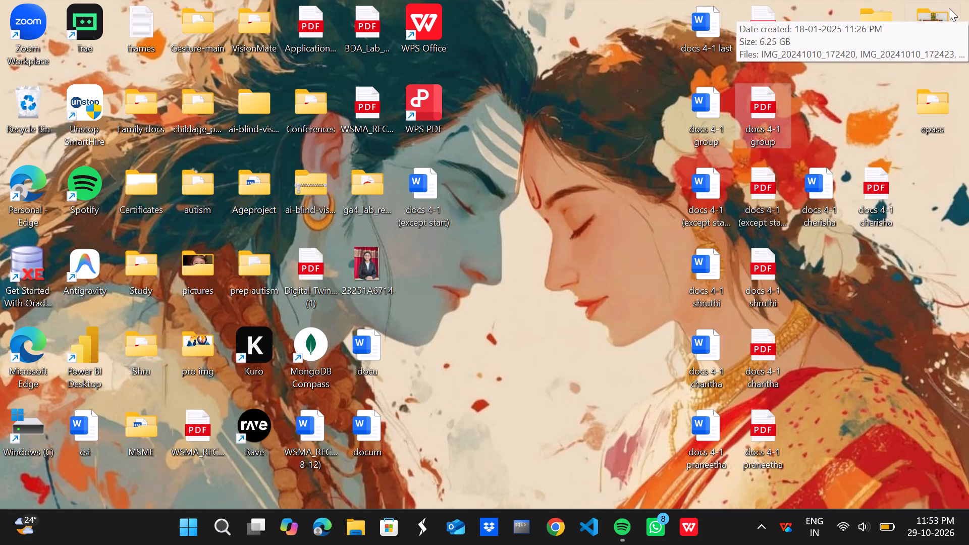
# Open the docs 4-1 (except start) final PDF and review its introduction, system design and algorithm pages with their page numbers.
pyautogui.doubleClick(770, 190)
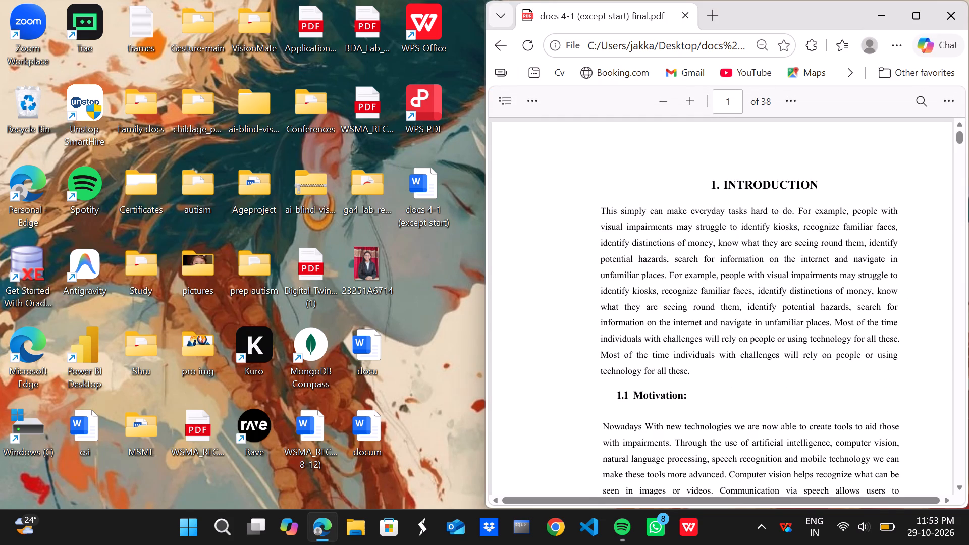
pyautogui.scroll(-16, 784, 350)
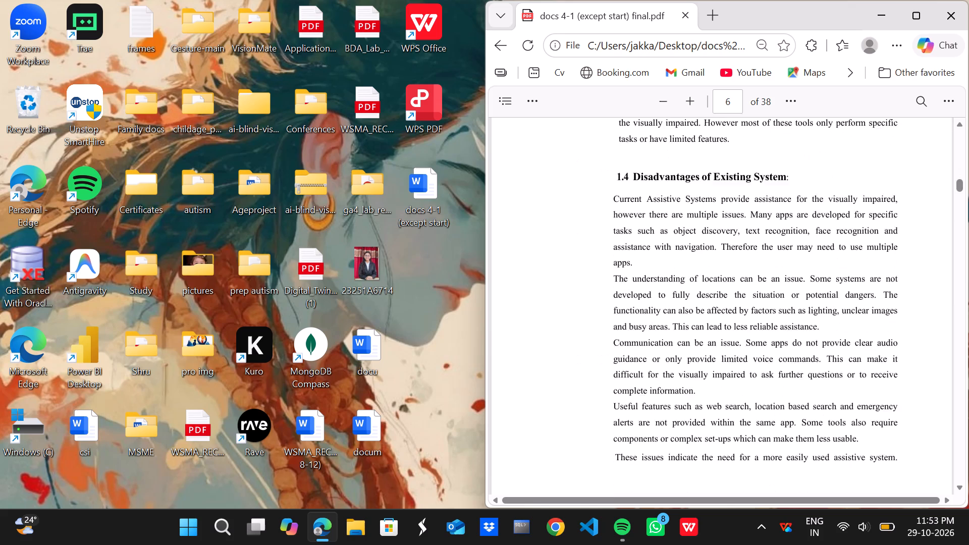
pyautogui.scroll(-12, 784, 350)
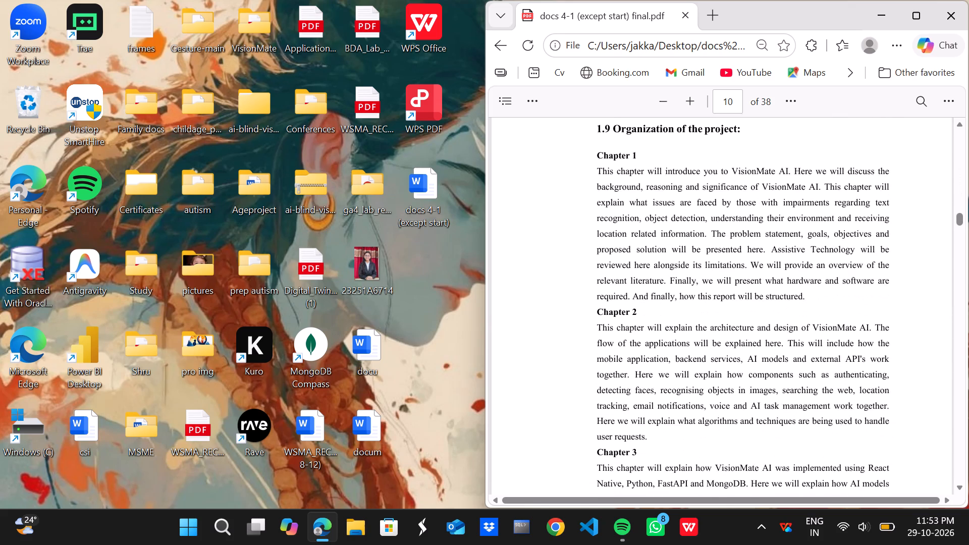
pyautogui.scroll(-12, 784, 350)
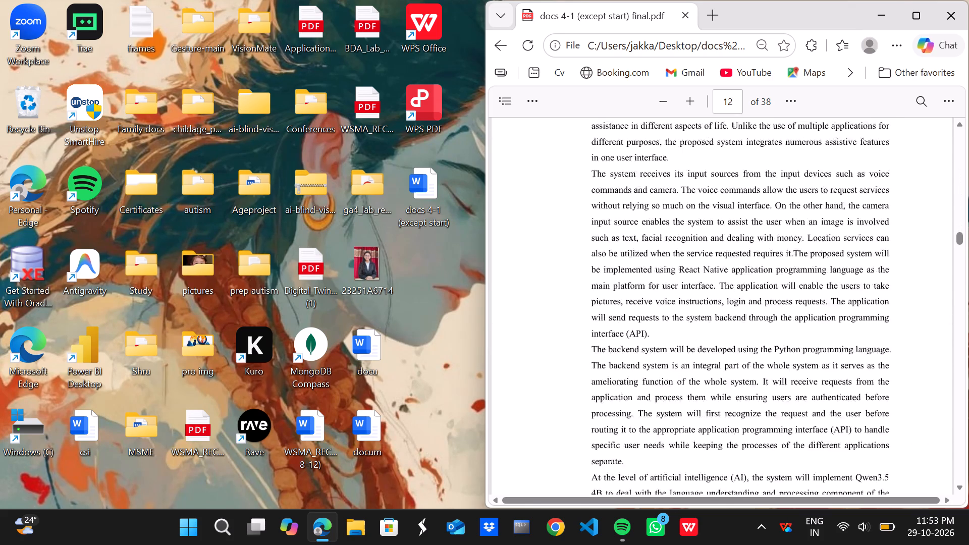
pyautogui.scroll(-11, 784, 350)
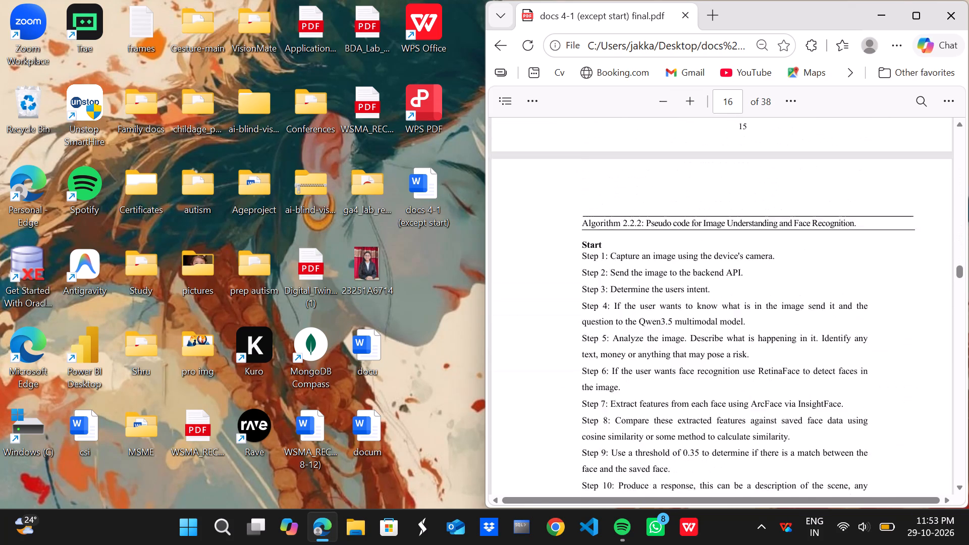
pyautogui.scroll(-8, 784, 350)
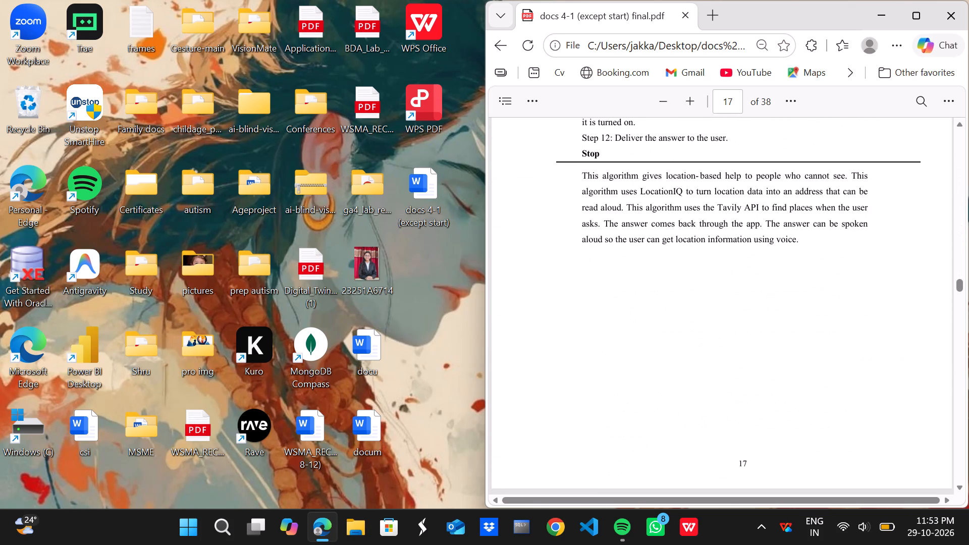
# Review the module descriptions, authentication code figure and test case design pages of the docs 4-1 (except start) final PDF.
pyautogui.scroll(-9, 784, 350)
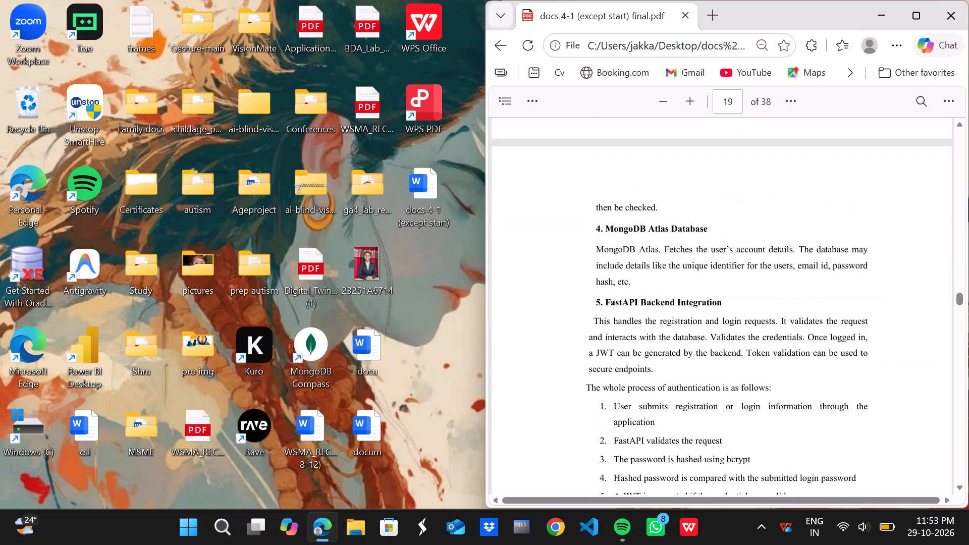
pyautogui.scroll(-9, 784, 350)
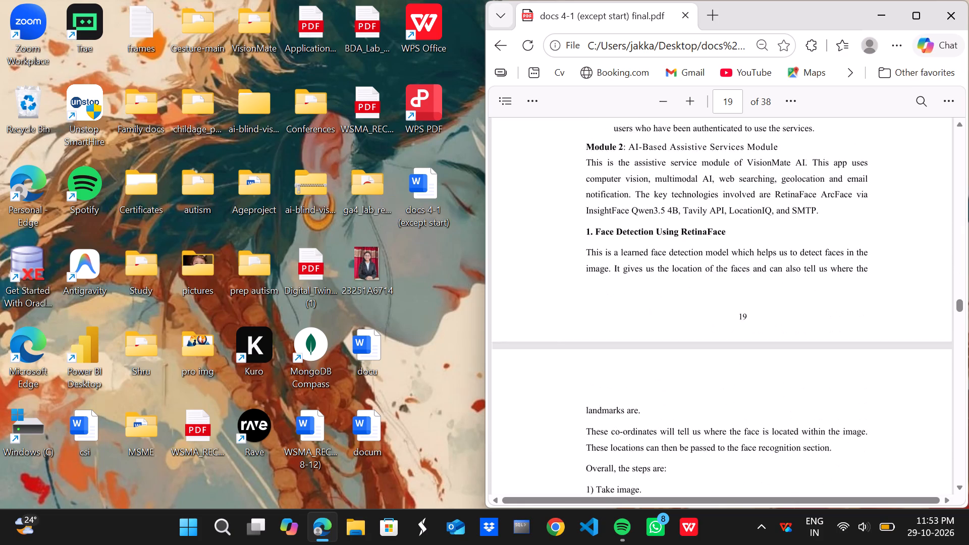
pyautogui.scroll(-9, 784, 350)
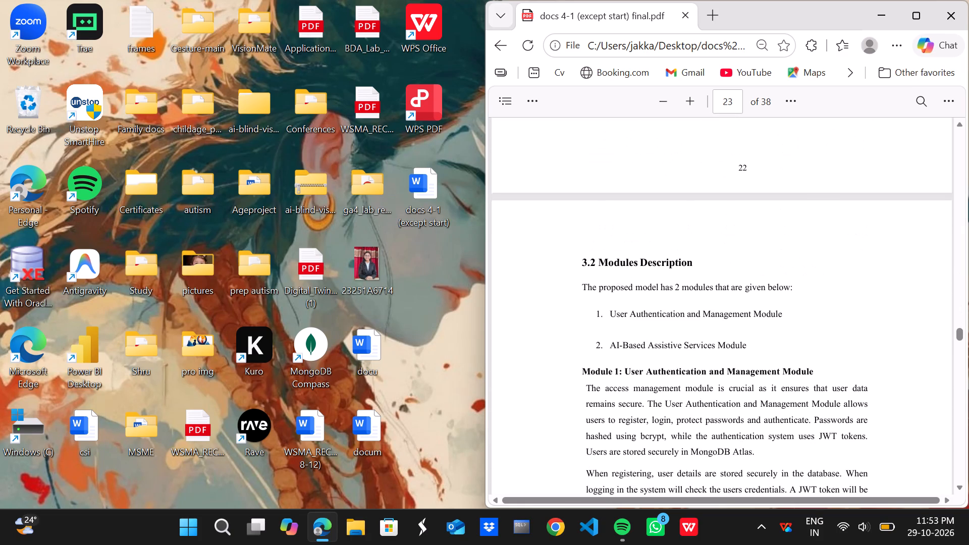
pyautogui.scroll(-5, 784, 350)
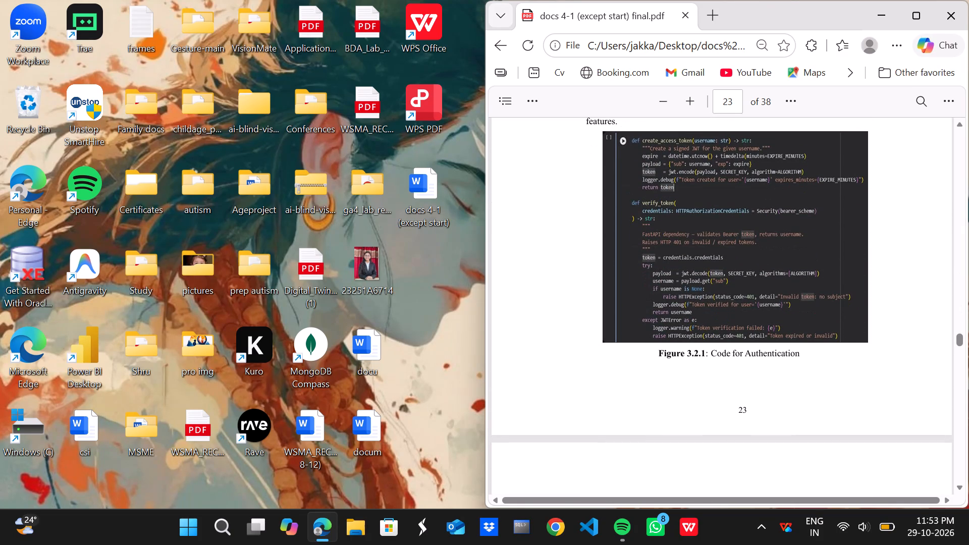
pyautogui.scroll(-2, 784, 350)
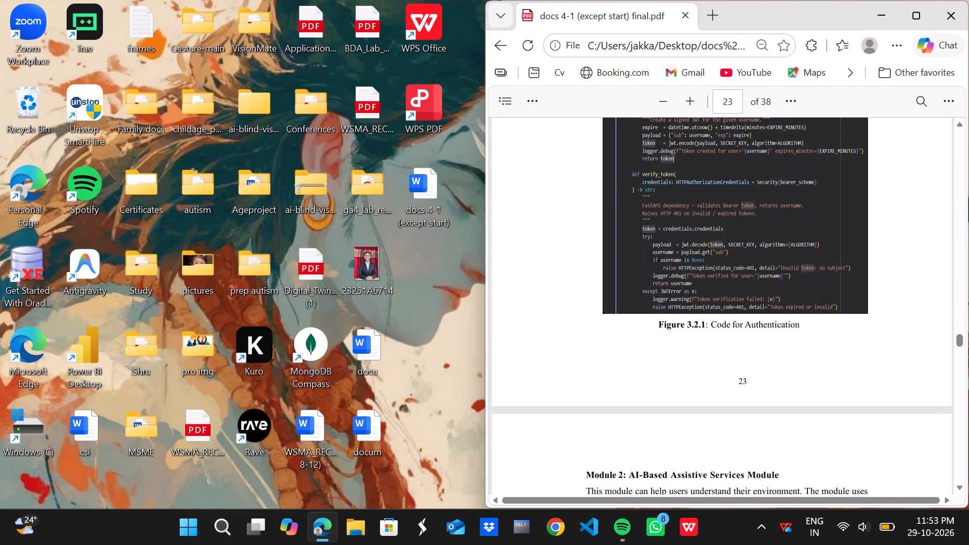
pyautogui.scroll(-8, 784, 350)
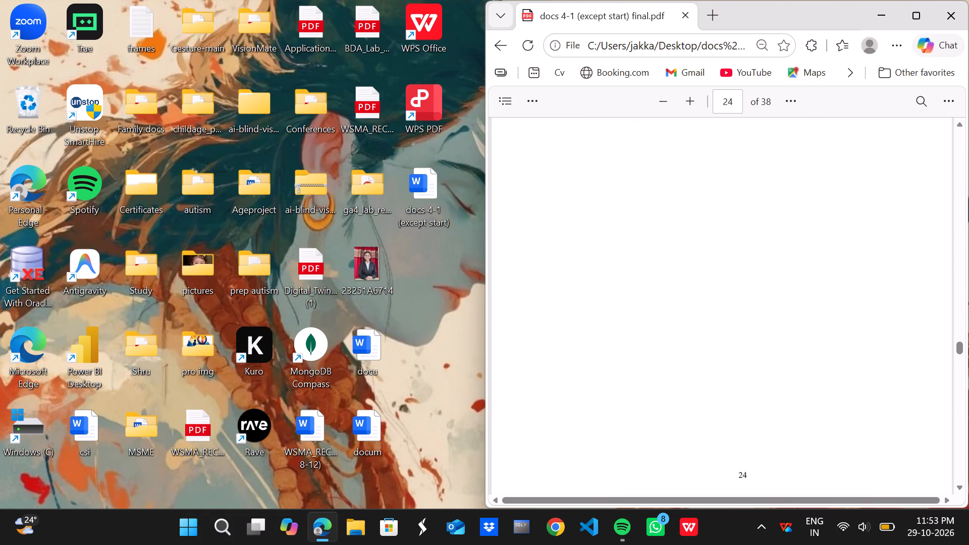
pyautogui.scroll(-8, 784, 350)
pyautogui.scroll(1, 784, 350)
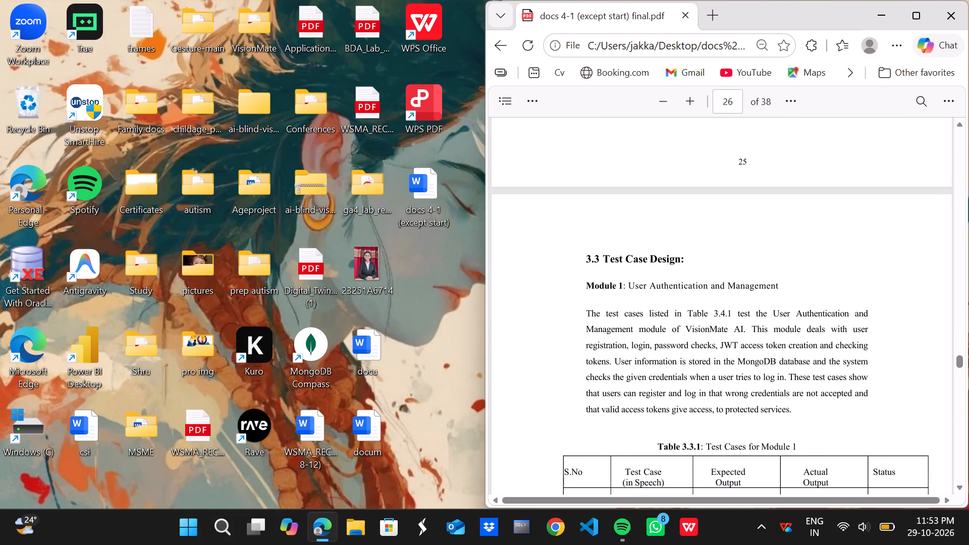
pyautogui.scroll(-12, 784, 350)
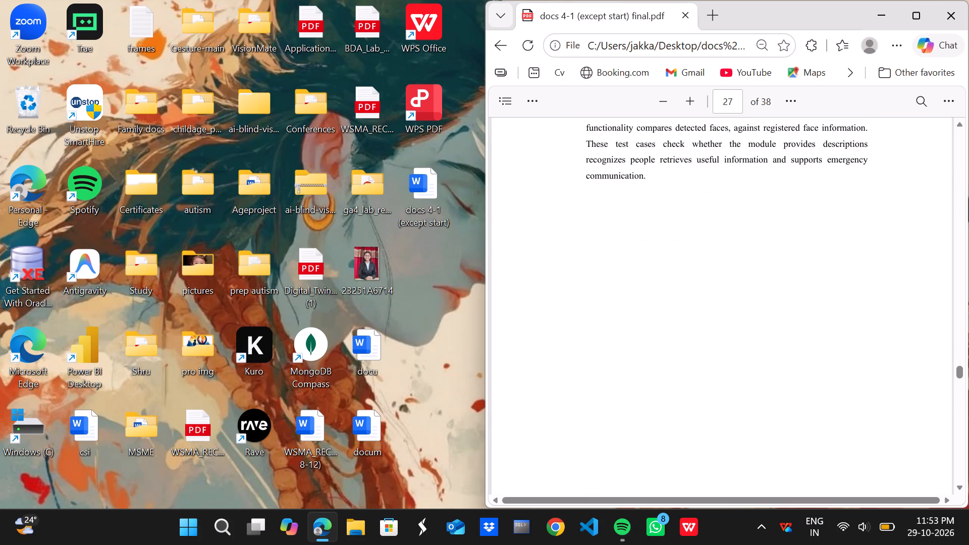
# Review the evaluation charts, comparative summary and system comparison pages in chapter 4 of the PDF.
pyautogui.scroll(-10, 784, 350)
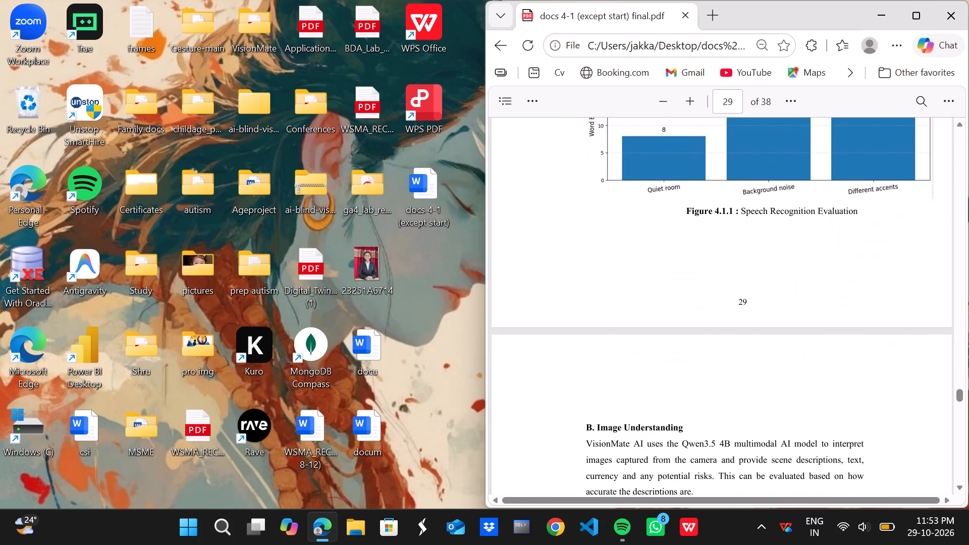
pyautogui.scroll(-3, 784, 350)
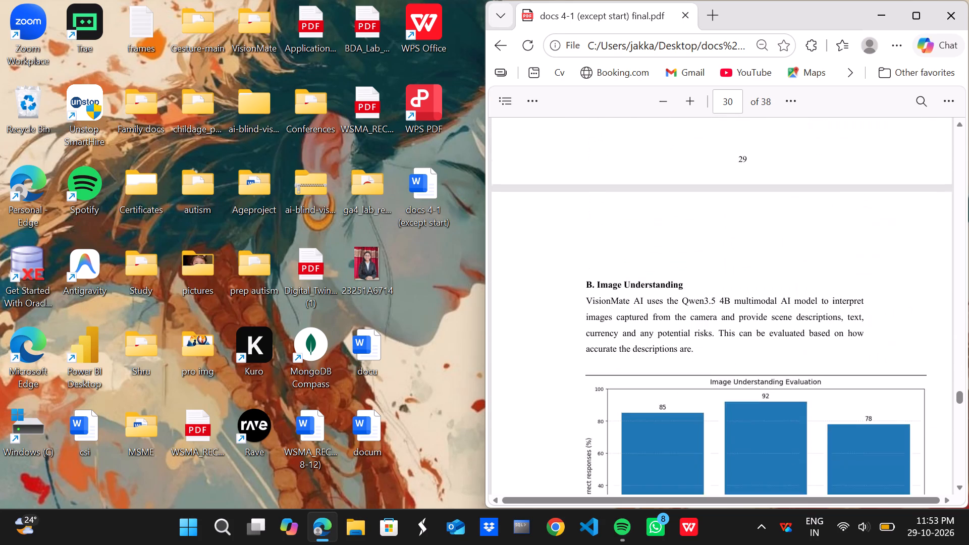
pyautogui.scroll(-6, 784, 350)
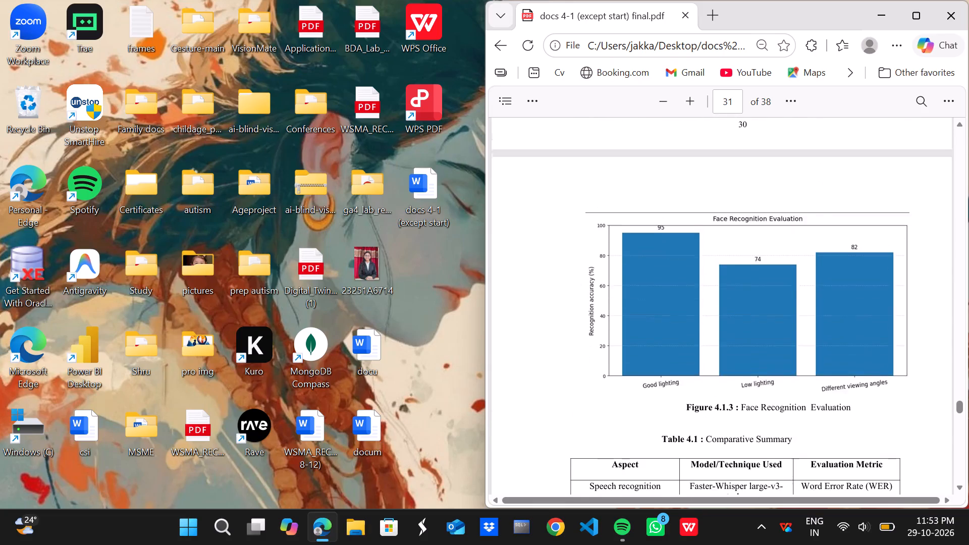
pyautogui.scroll(-1, 784, 350)
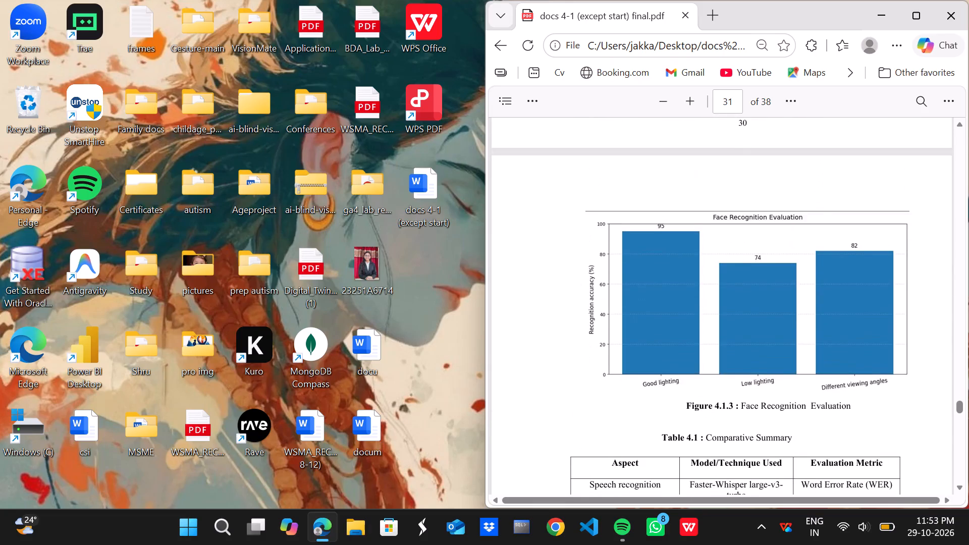
pyautogui.scroll(-10, 784, 350)
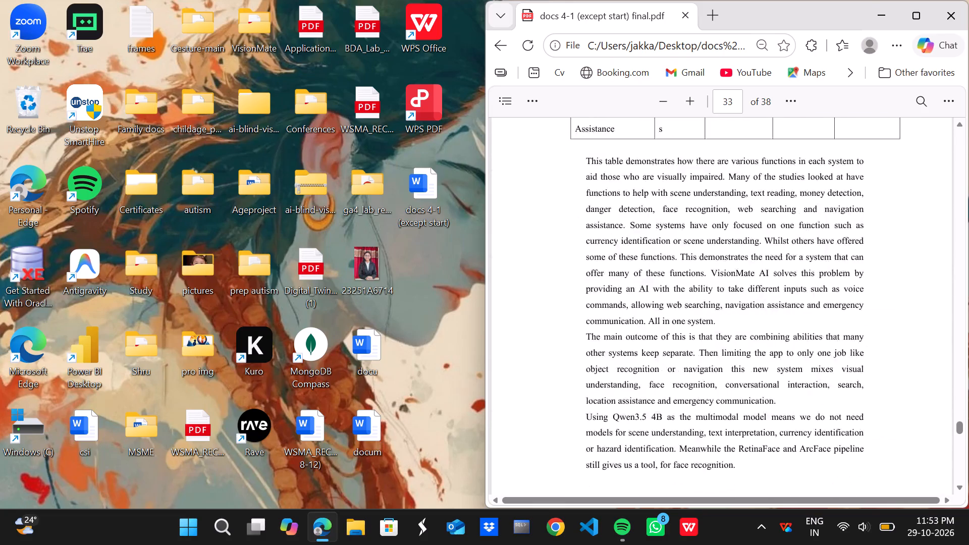
pyautogui.scroll(-5, 784, 350)
# Review the app screenshot figures and the conclusions and future enhancements chapter through the last page, and close the PDF.
pyautogui.scroll(4, 784, 350)
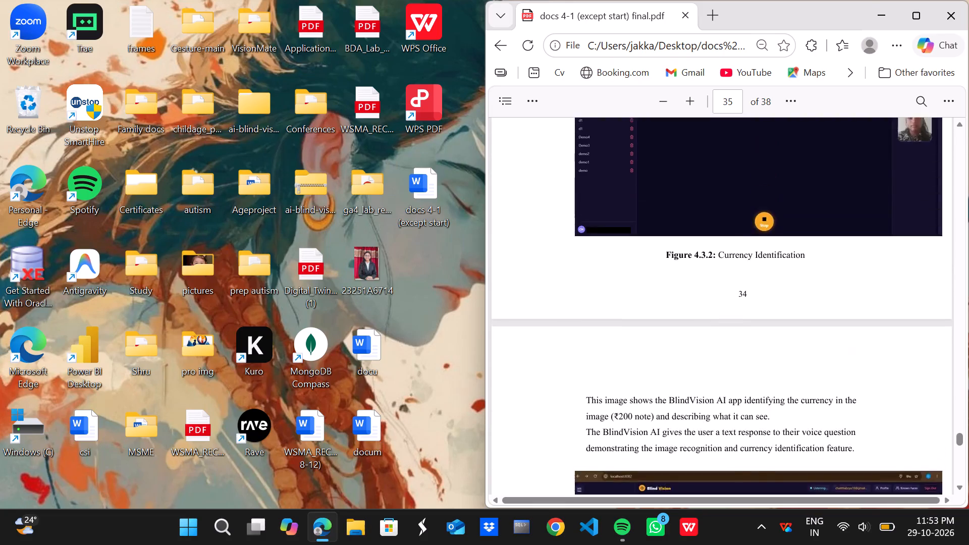
pyautogui.scroll(4, 784, 350)
pyautogui.scroll(-2, 784, 350)
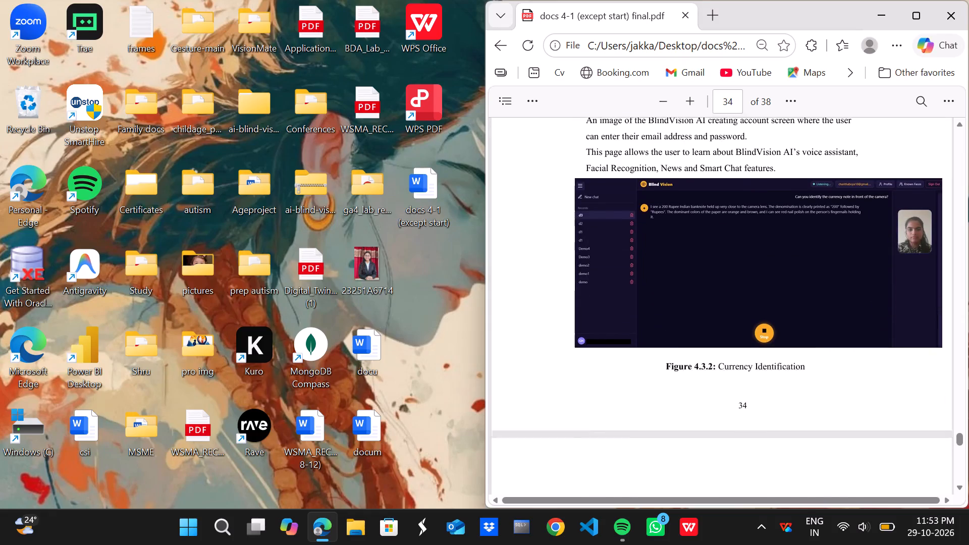
pyautogui.scroll(-1, 784, 350)
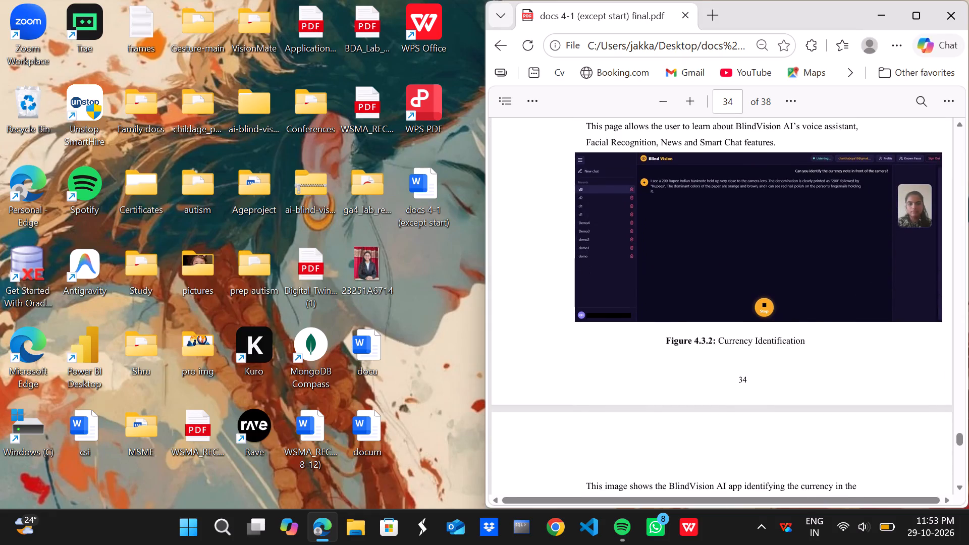
pyautogui.scroll(-2, 784, 350)
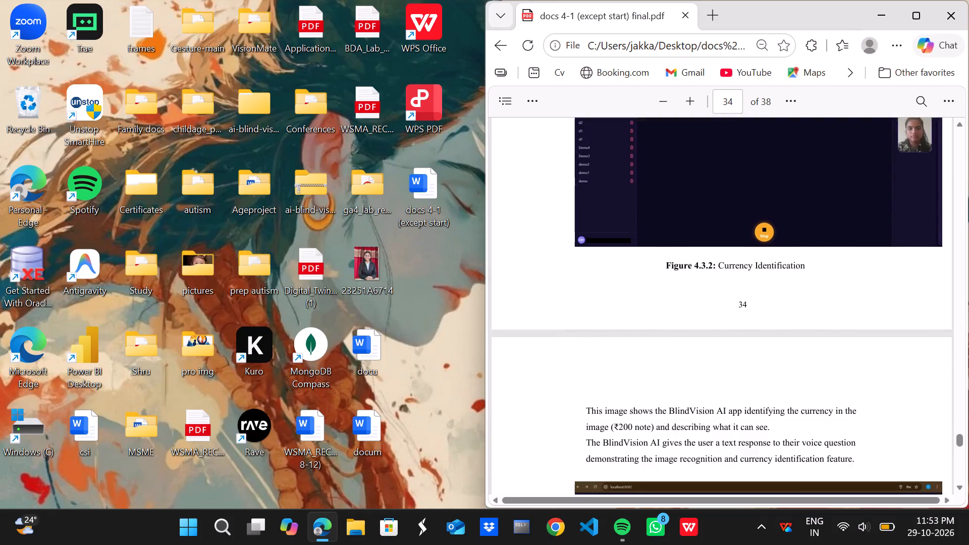
pyautogui.scroll(-11, 784, 350)
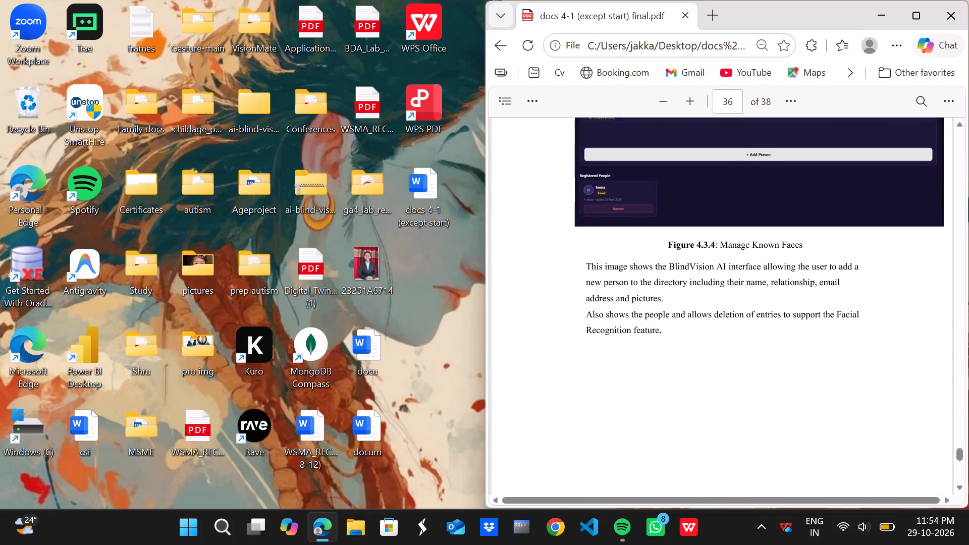
pyautogui.scroll(-4, 784, 350)
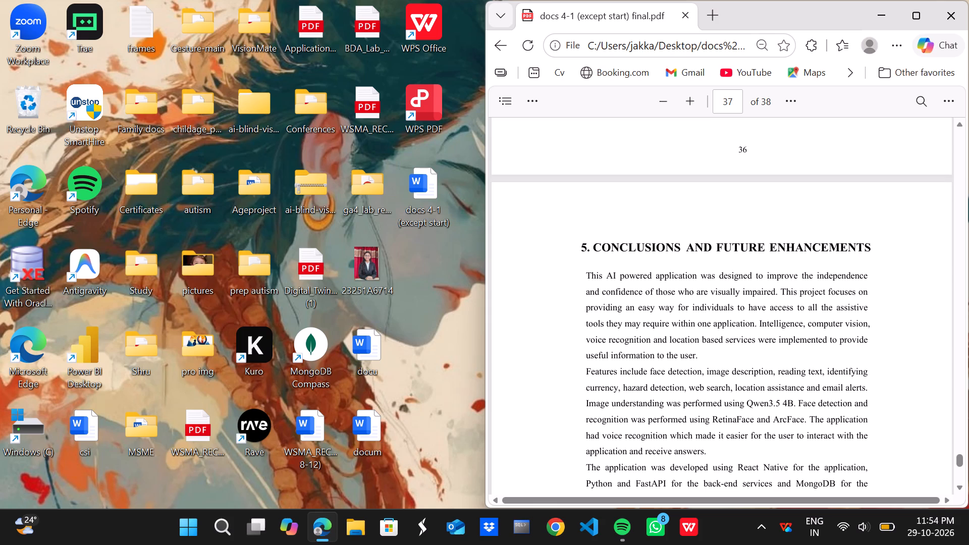
pyautogui.scroll(-11, 784, 350)
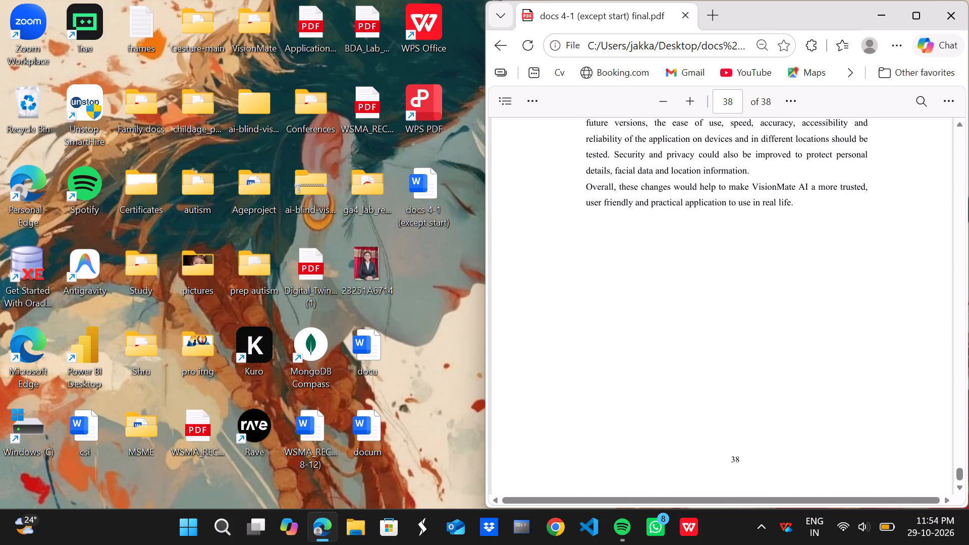
pyautogui.click(967, 0)
pyautogui.click(959, 10)
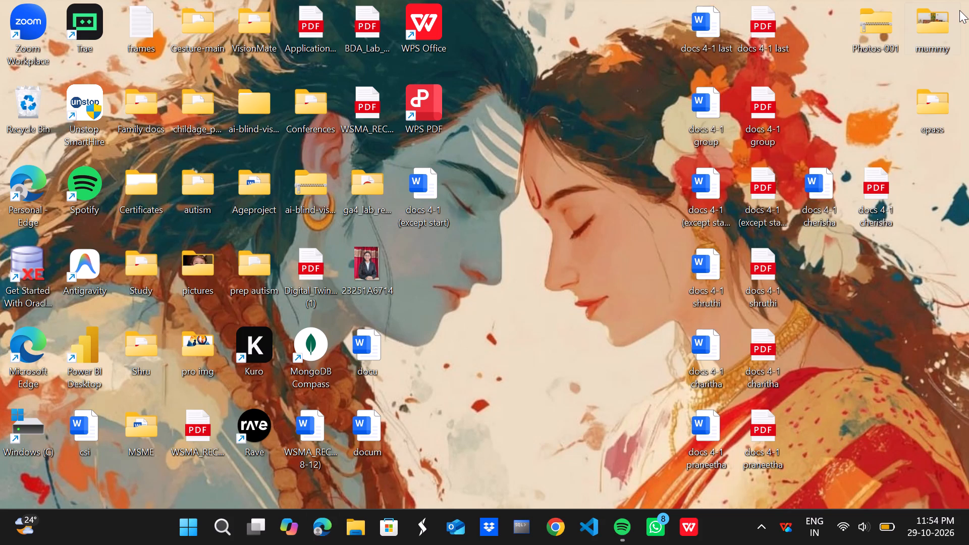
# Close the Spotify music player and return to the desktop.
pyautogui.click(189, 519)
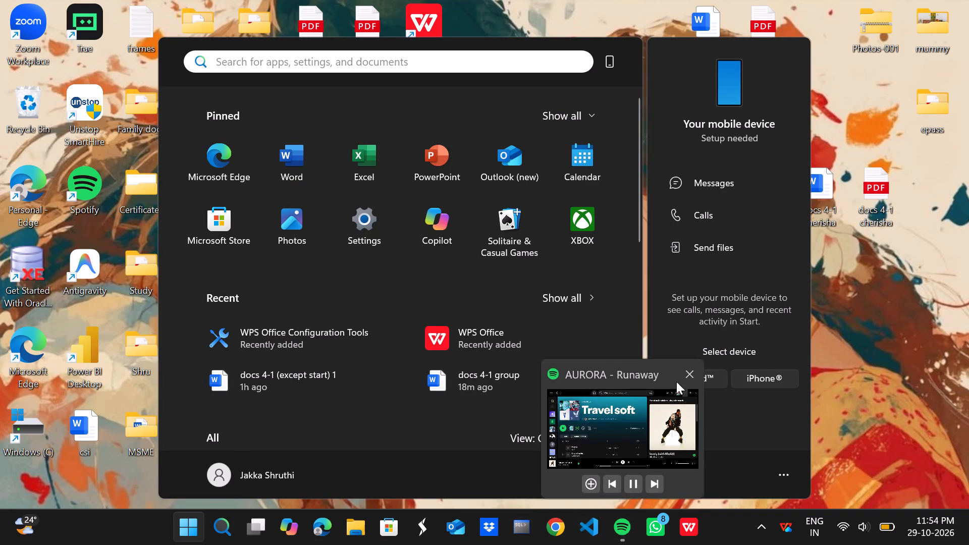
pyautogui.click(685, 368)
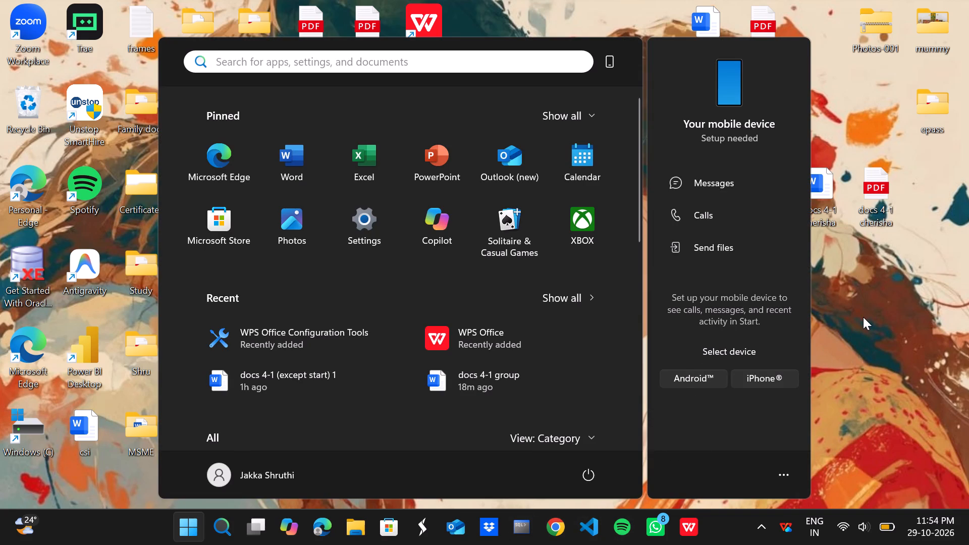
pyautogui.click(863, 317)
# Launch the Kuro app from the desktop.
pyautogui.doubleClick(256, 340)
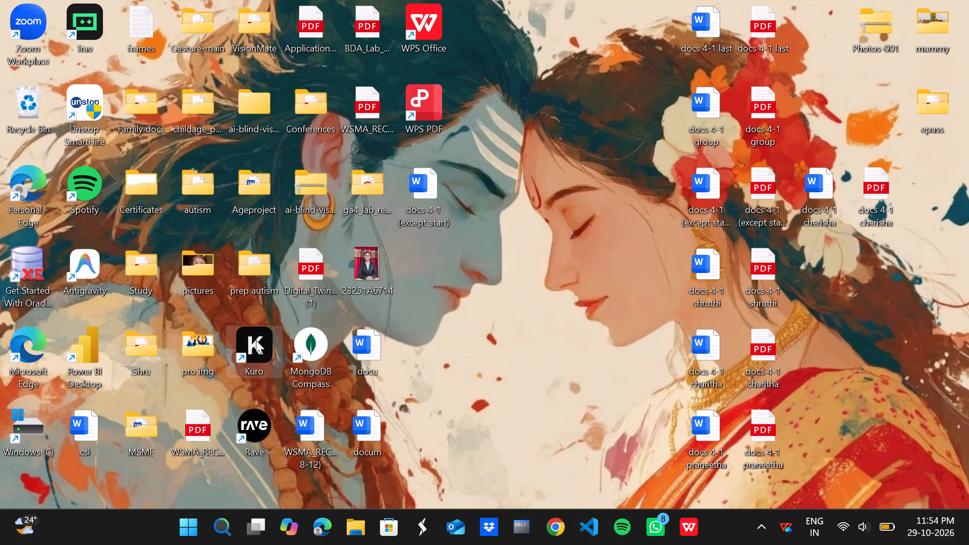